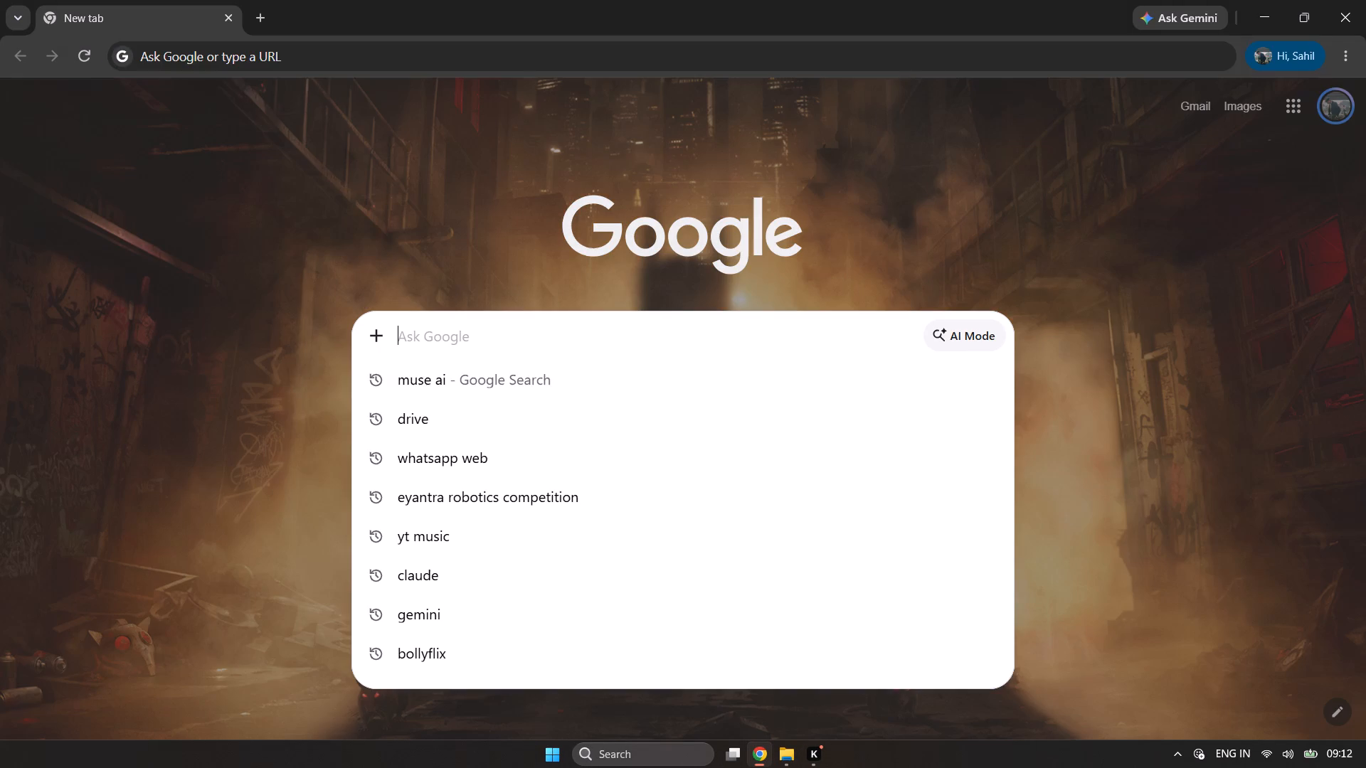
{"action": "left_click", "coordinate": [482, 437]}
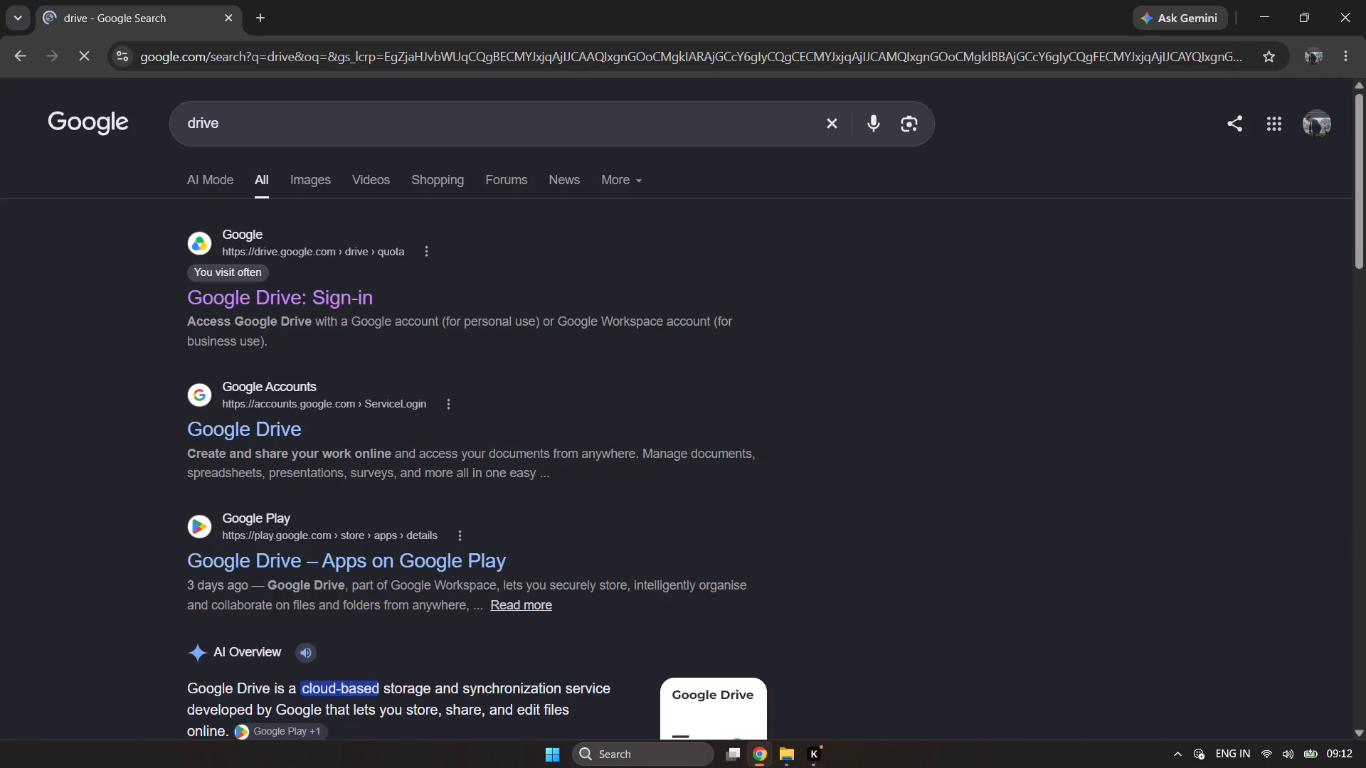
{"action": "left_click", "coordinate": [313, 285]}
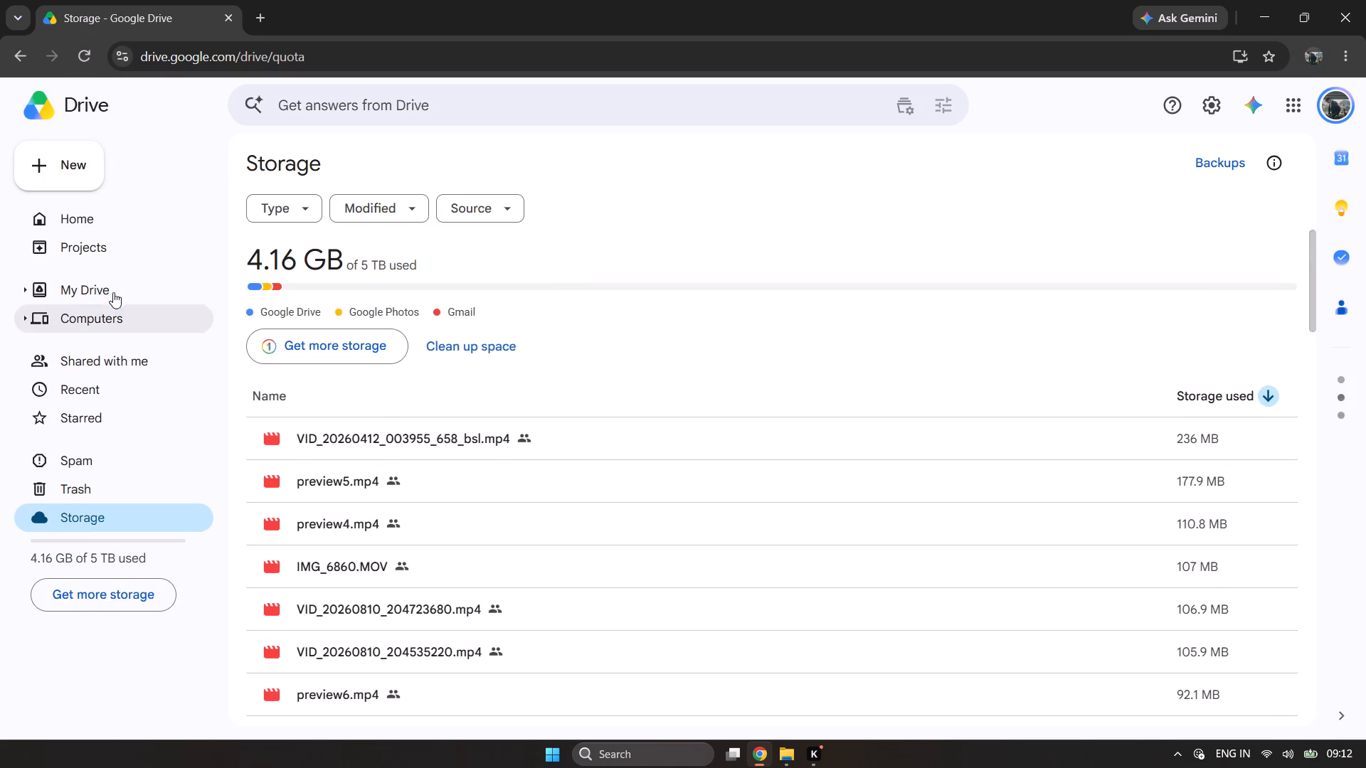
{"action": "left_click", "coordinate": [72, 232]}
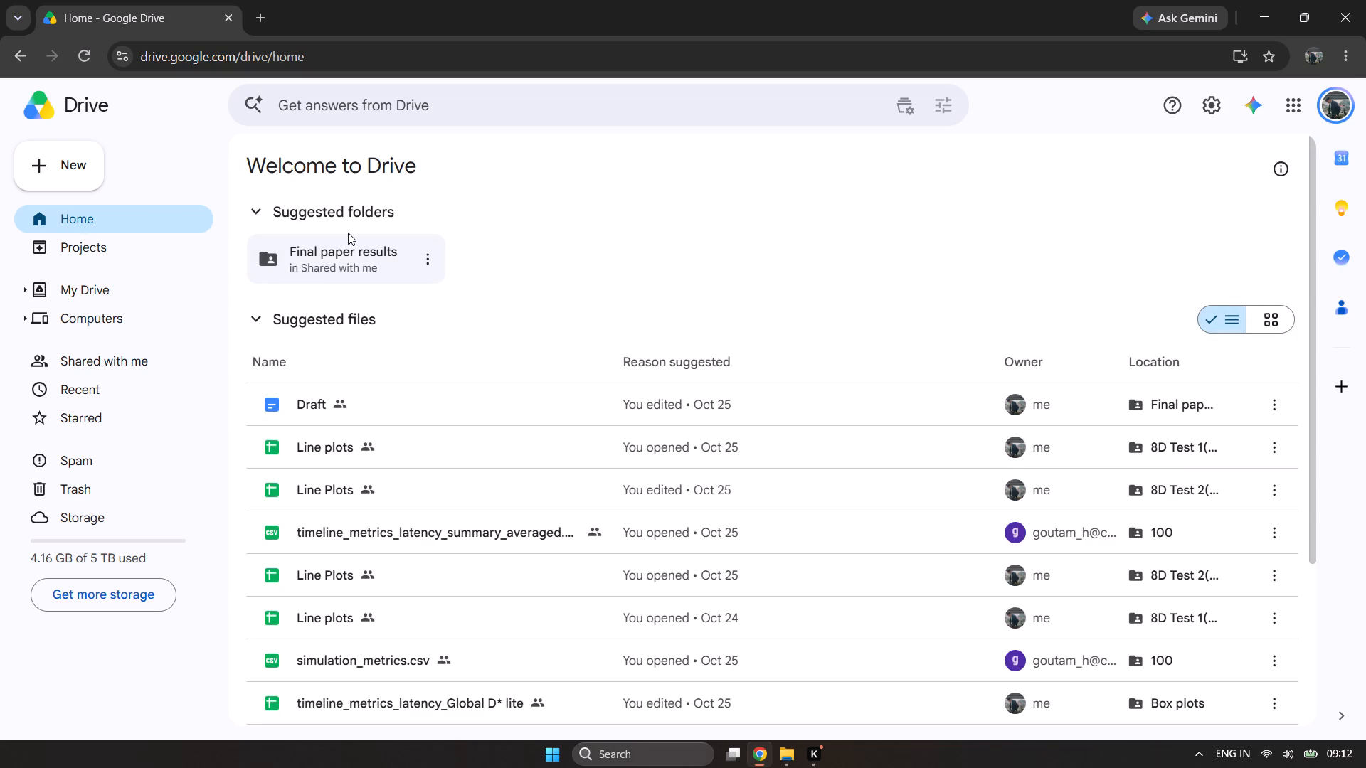
{"action": "double_click", "coordinate": [339, 254]}
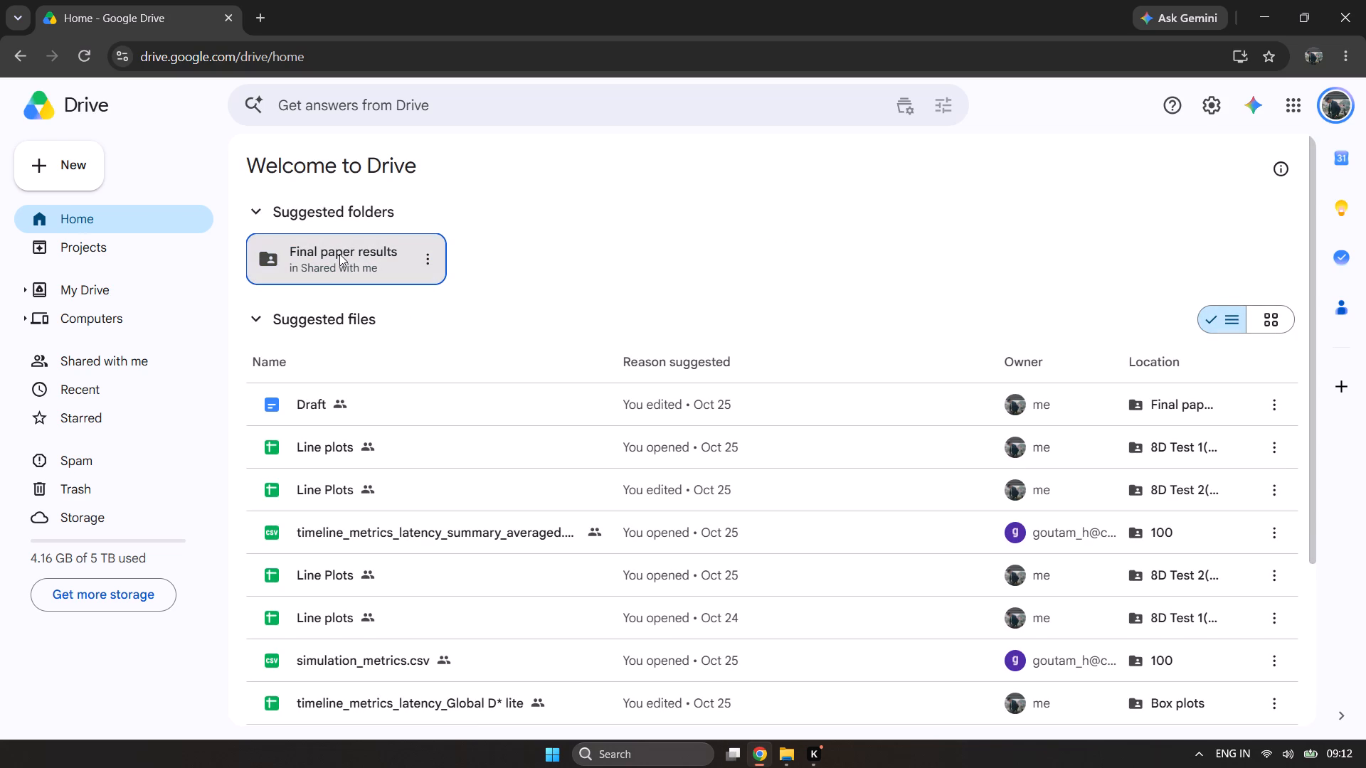
{"action": "double_click", "coordinate": [339, 254]}
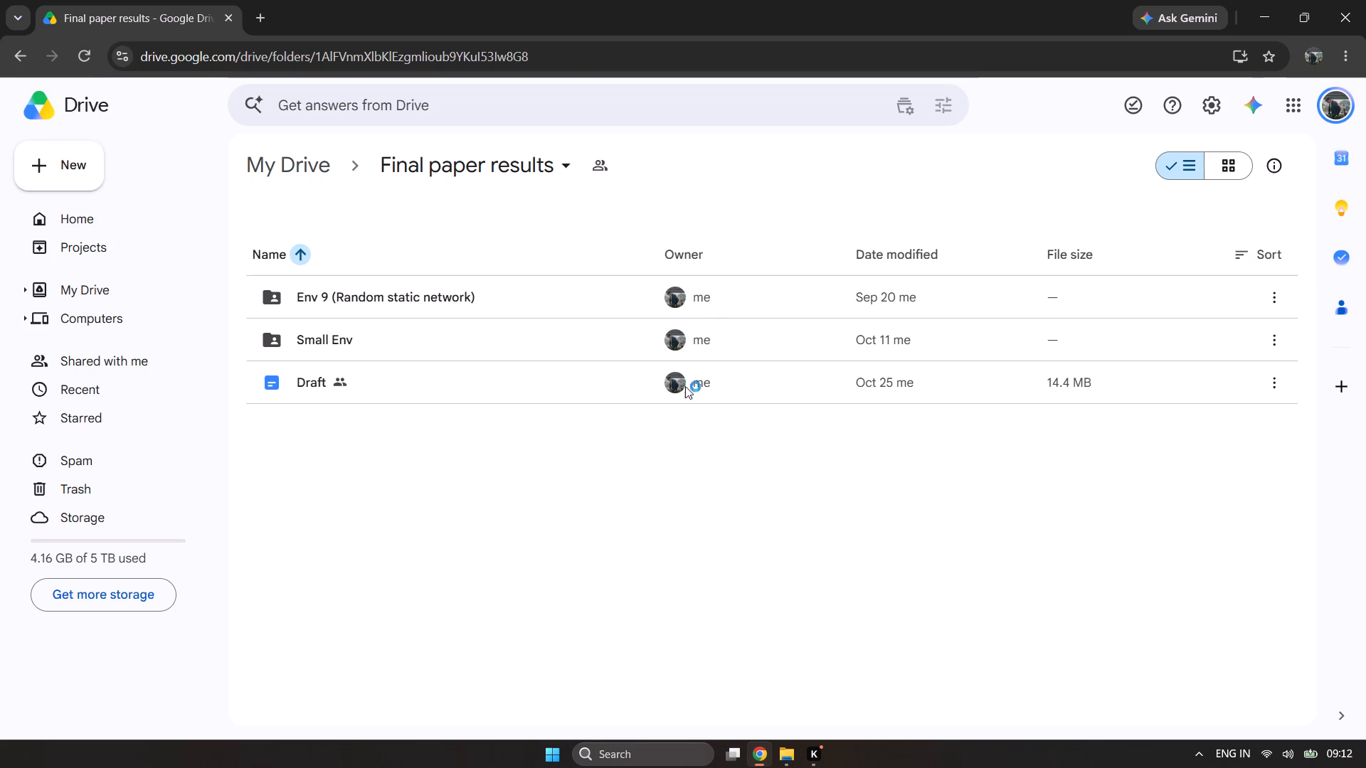
{"action": "double_click", "coordinate": [399, 338]}
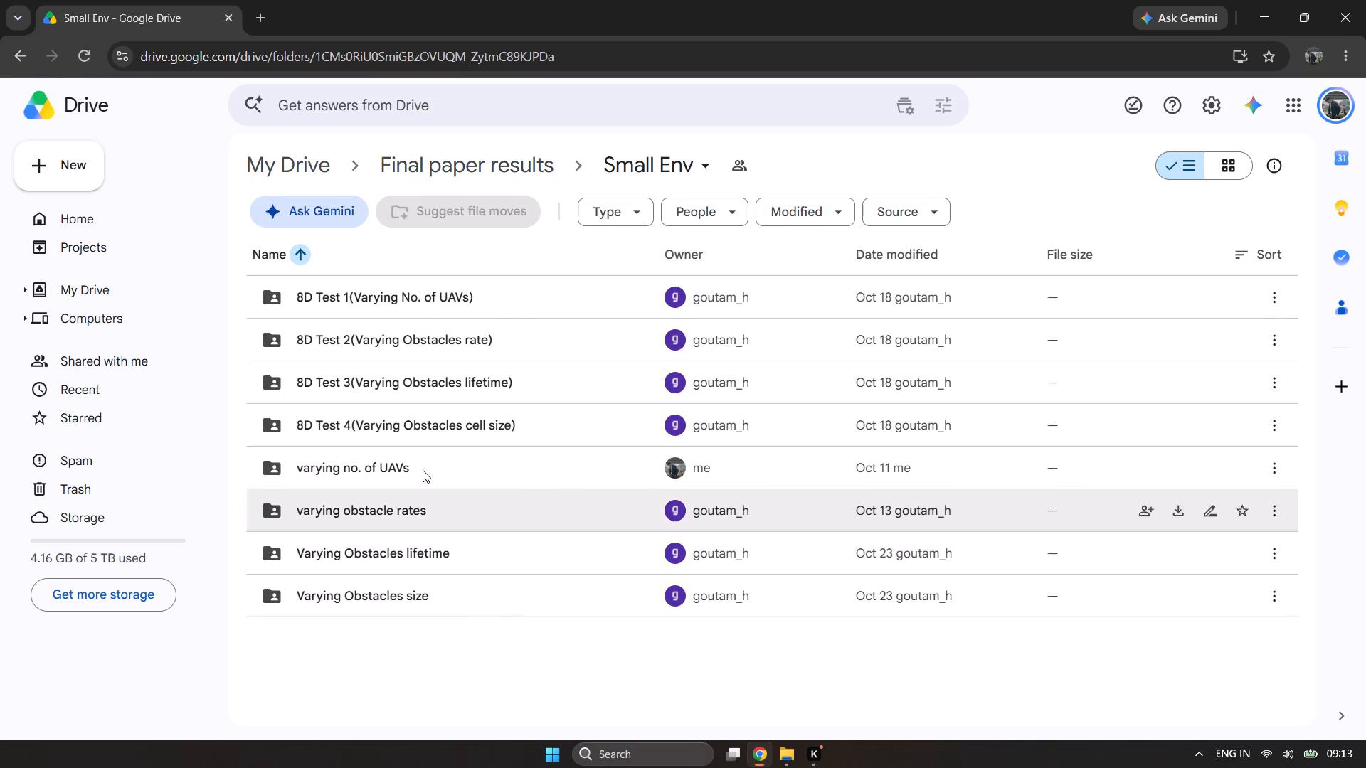
{"action": "double_click", "coordinate": [402, 393]}
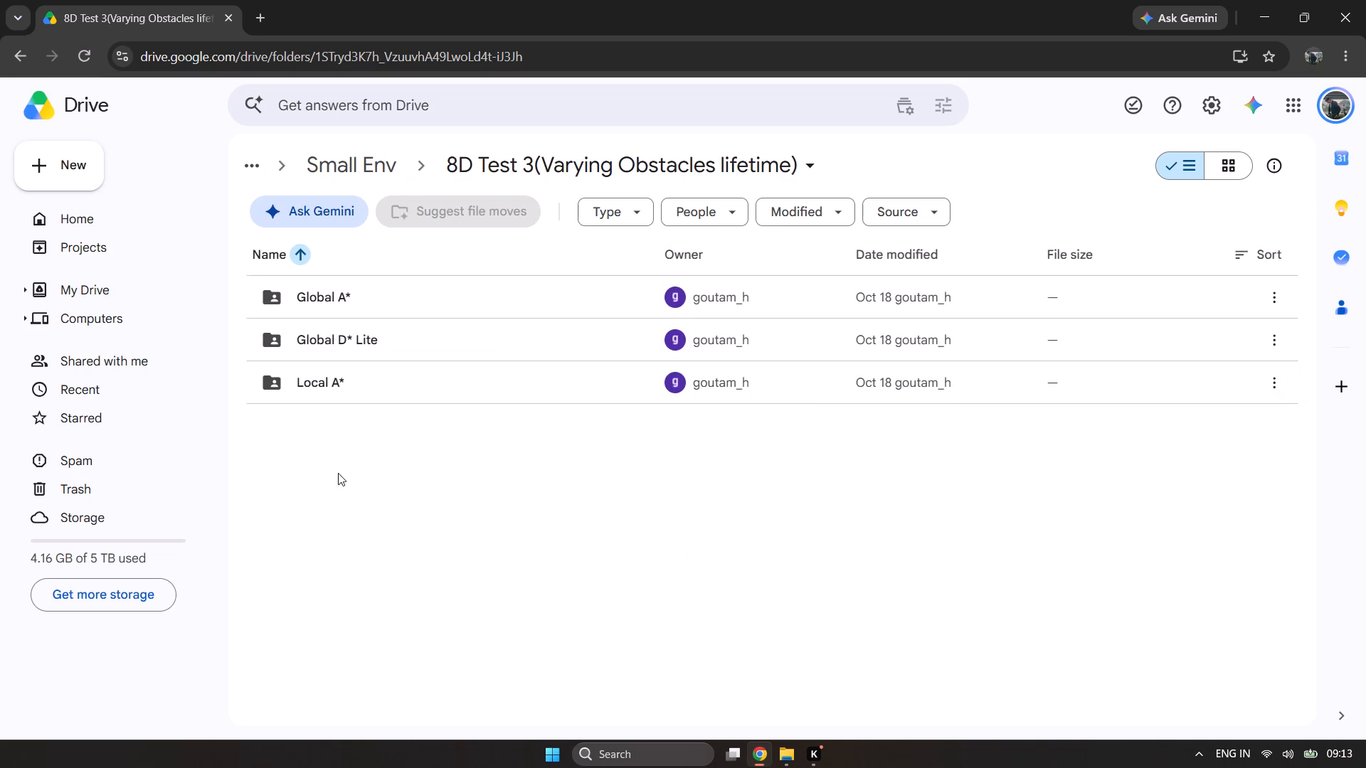
Create a new folder named "Box plots" inside the 8D Test 3(Varying Obstacles lifetime) folder.
{"action": "left_click", "coordinate": [66, 186]}
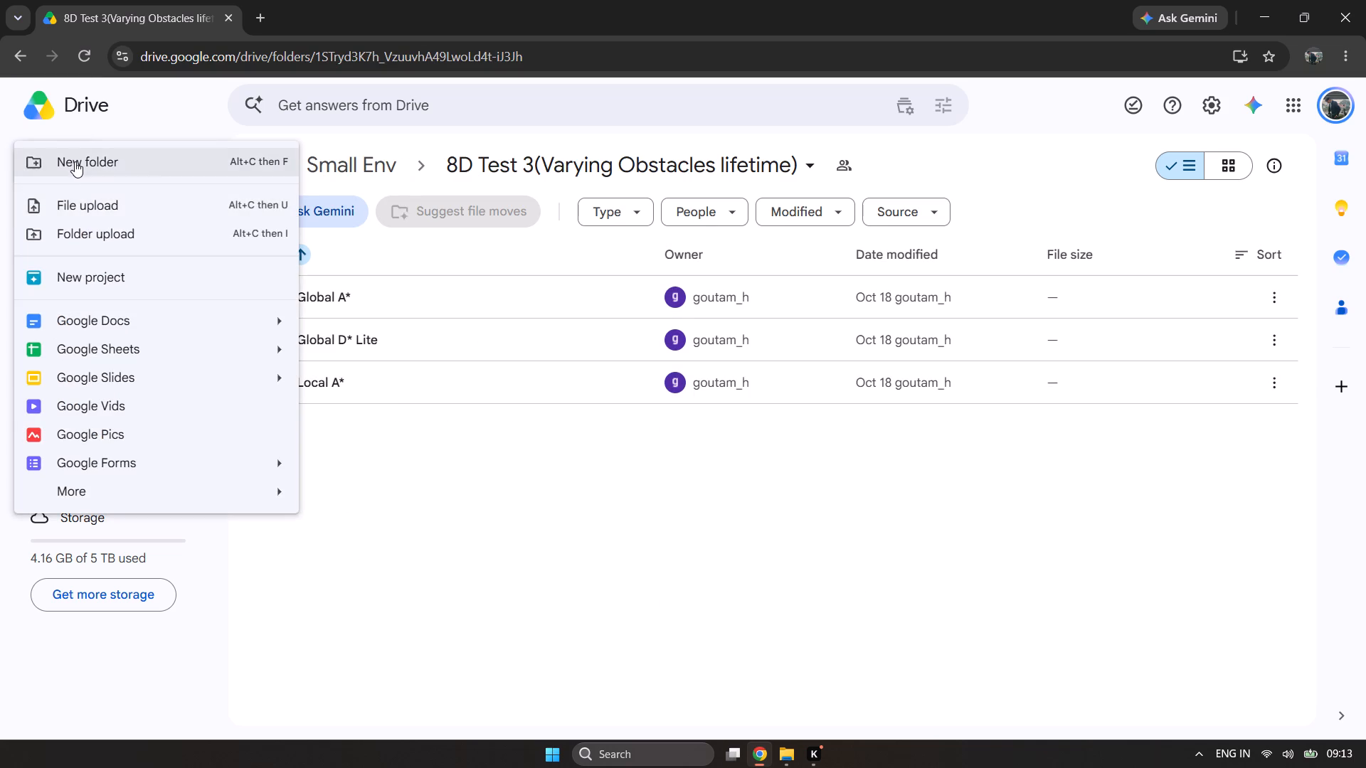
{"action": "left_click", "coordinate": [75, 161]}
{"action": "key", "text": "BackSpace"}
{"action": "type", "text": "Box"}
{"action": "key", "text": "space"}
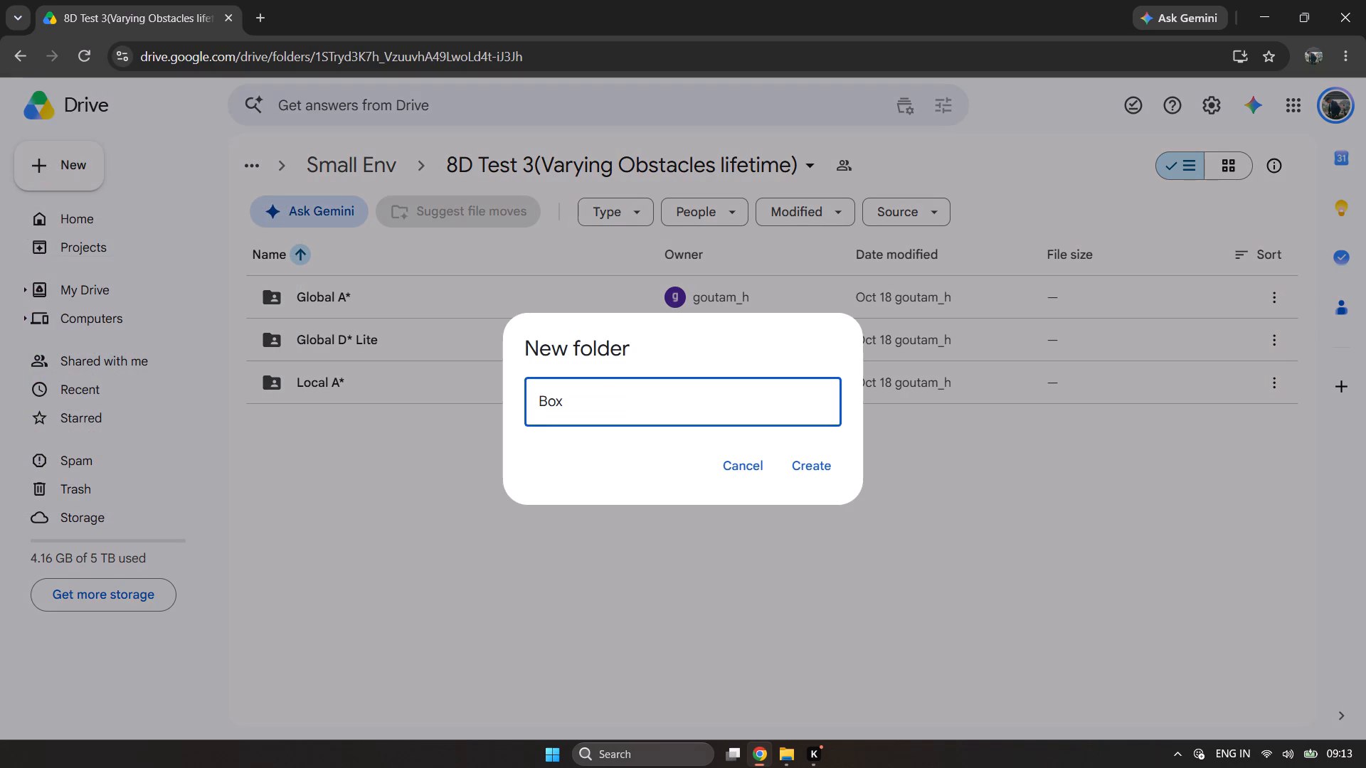
{"action": "type", "text": "plots"}
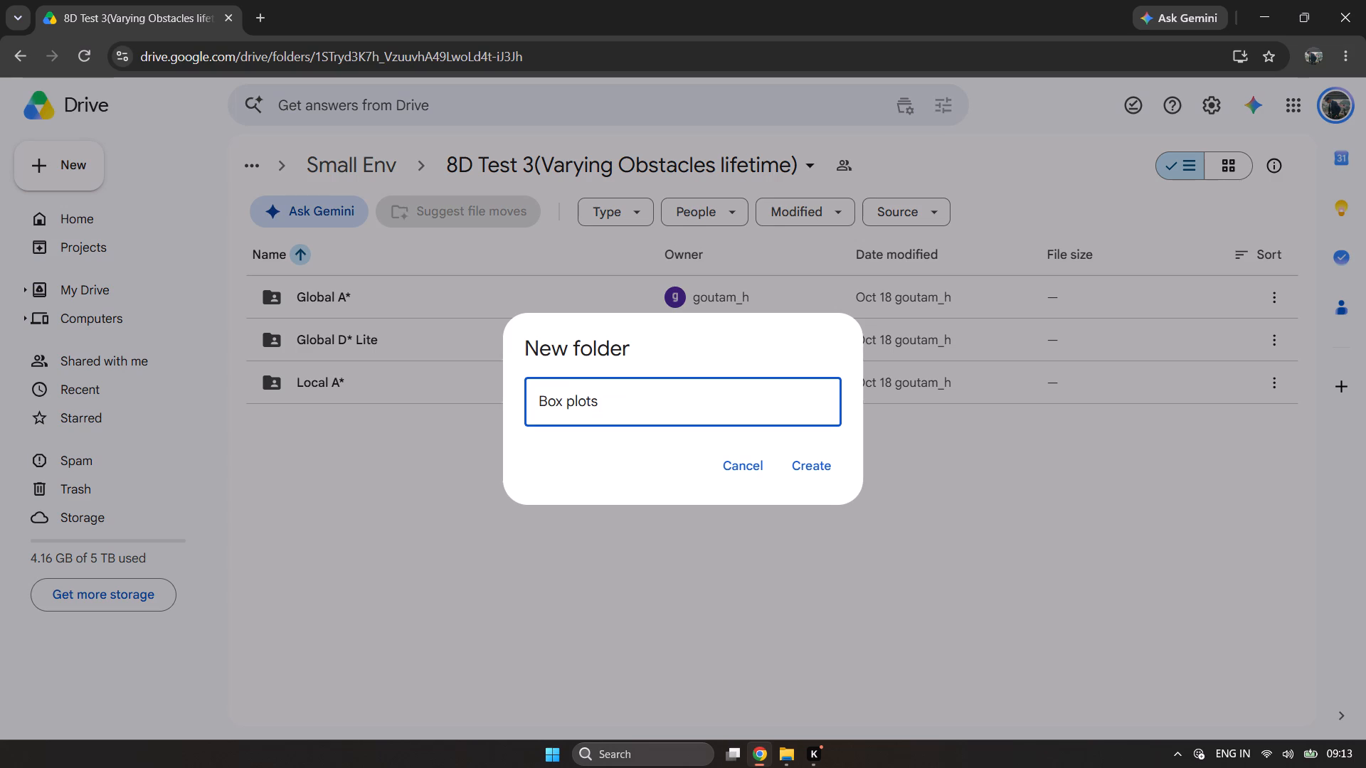
{"action": "key", "text": "Return"}
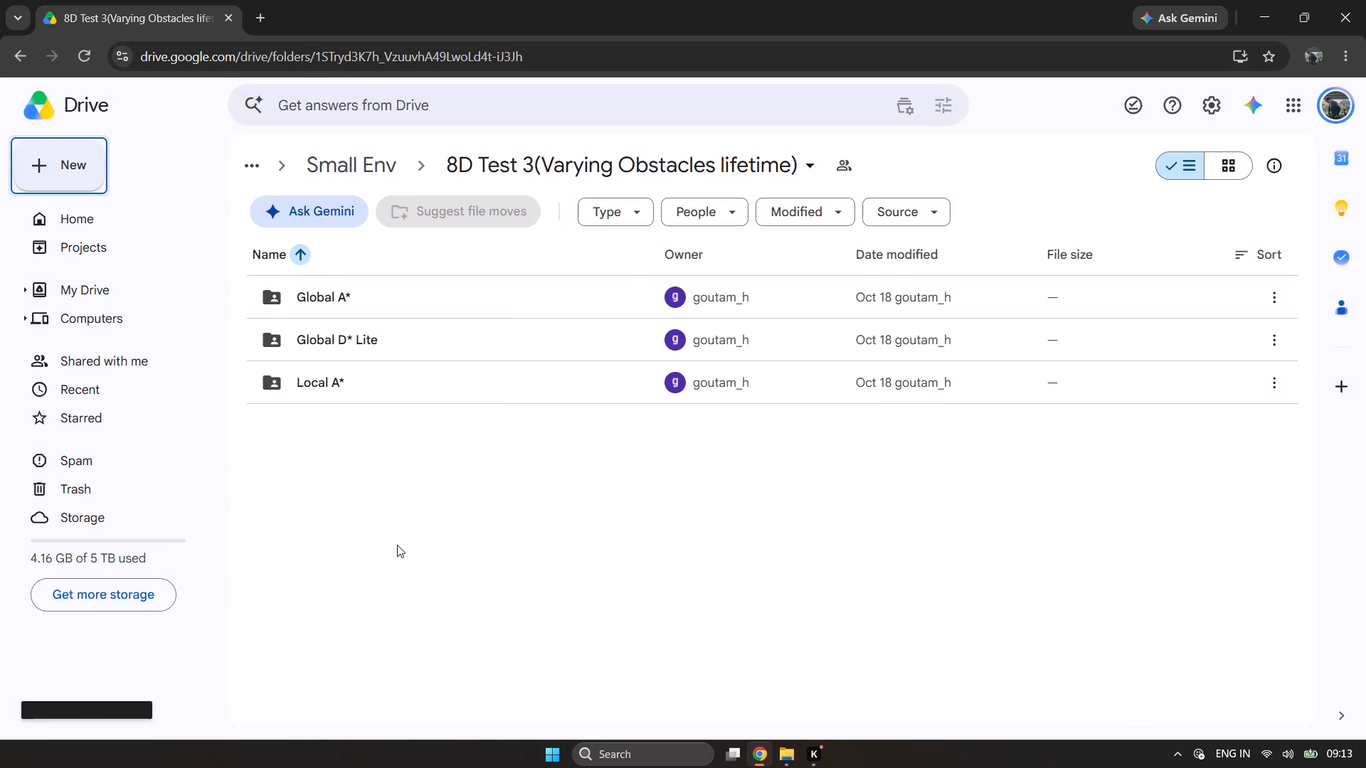
{"action": "left_click", "coordinate": [397, 545]}
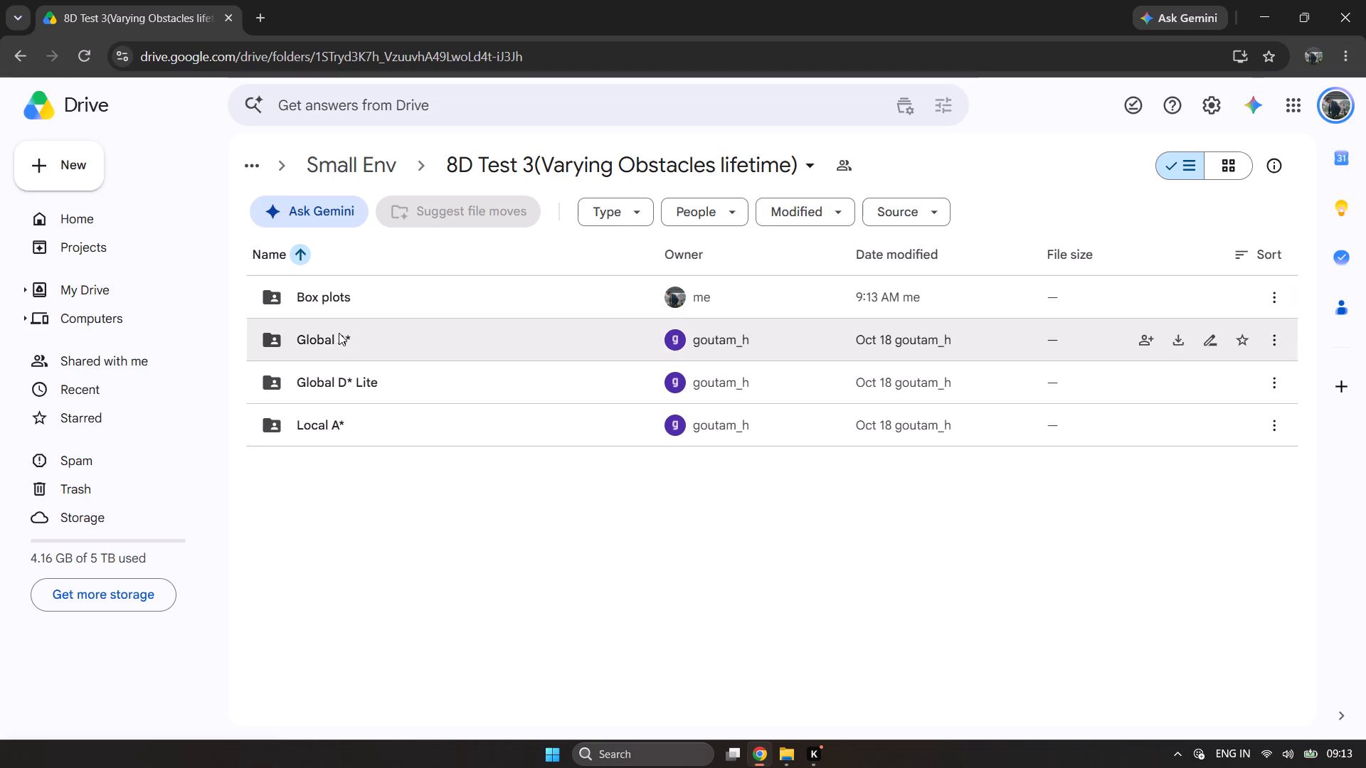
Check the contents of the Local A* folder and return to the 8D Test 3 folder.
{"action": "double_click", "coordinate": [325, 427]}
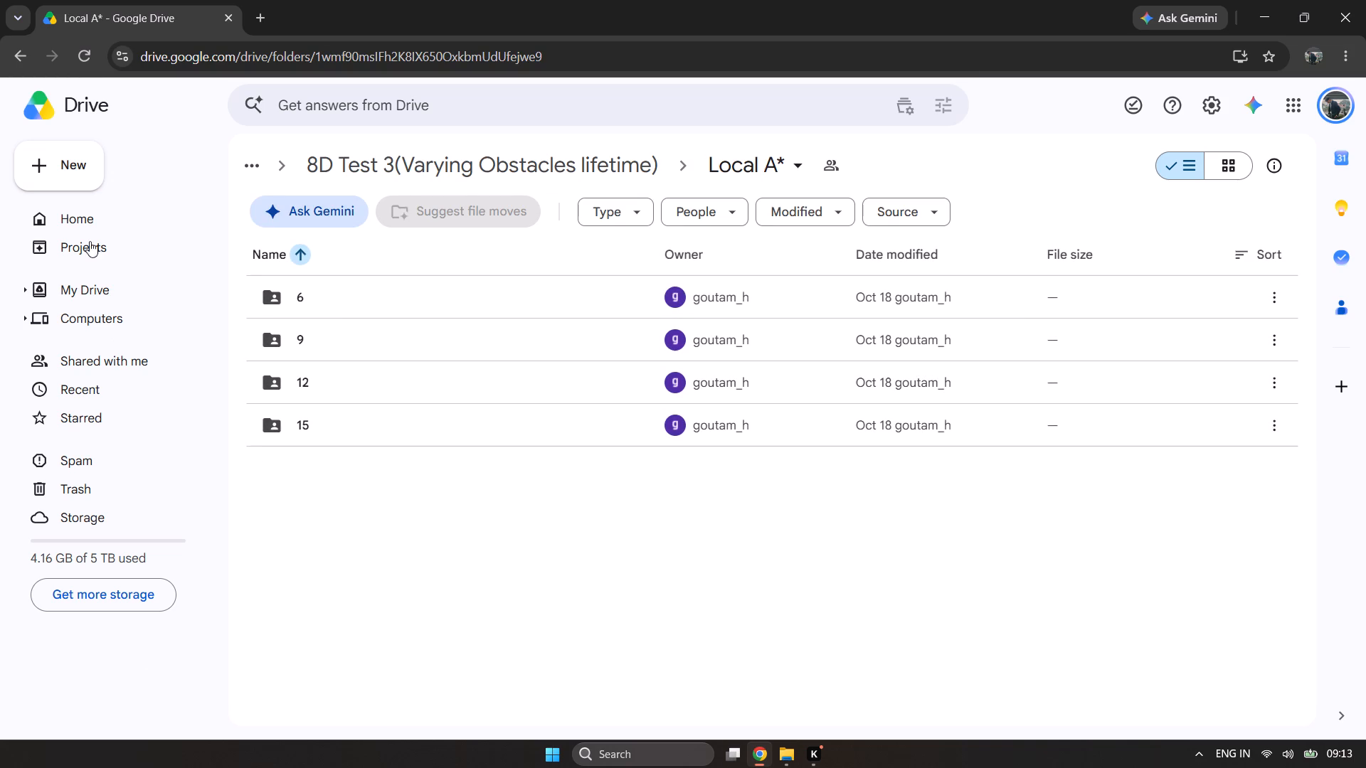
{"action": "left_click", "coordinate": [19, 59]}
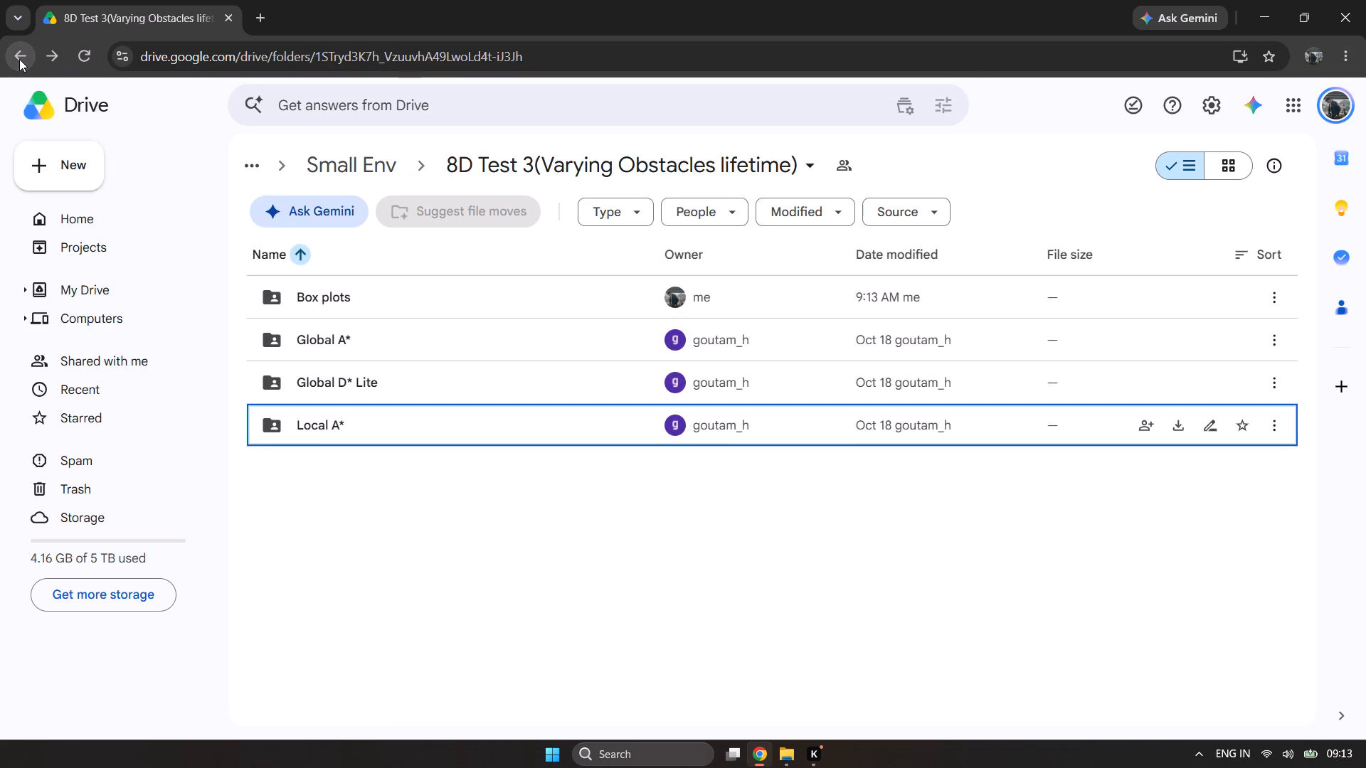
Open the Line plots spreadsheet from the 8D Test 1(Varying No. of UAVs) folder in Small Env.
{"action": "left_click", "coordinate": [19, 59]}
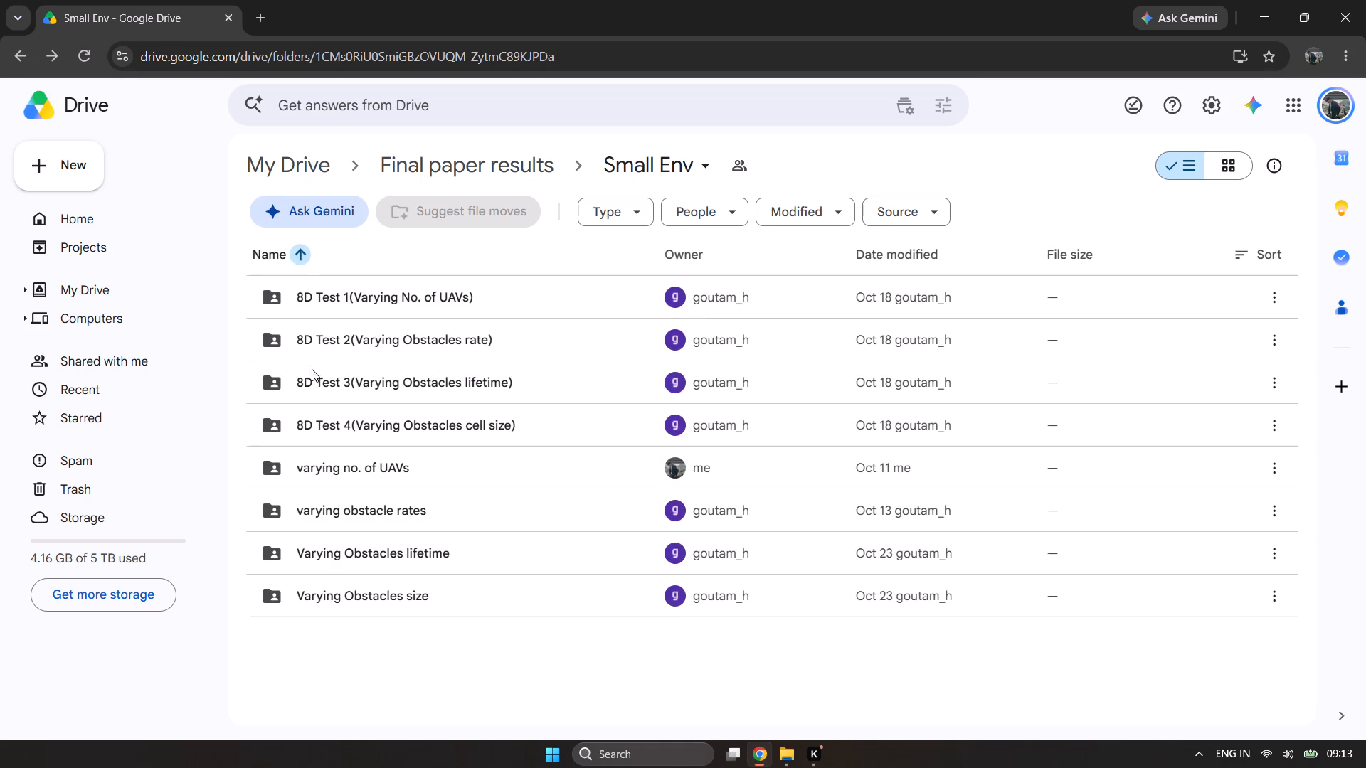
{"action": "double_click", "coordinate": [417, 287]}
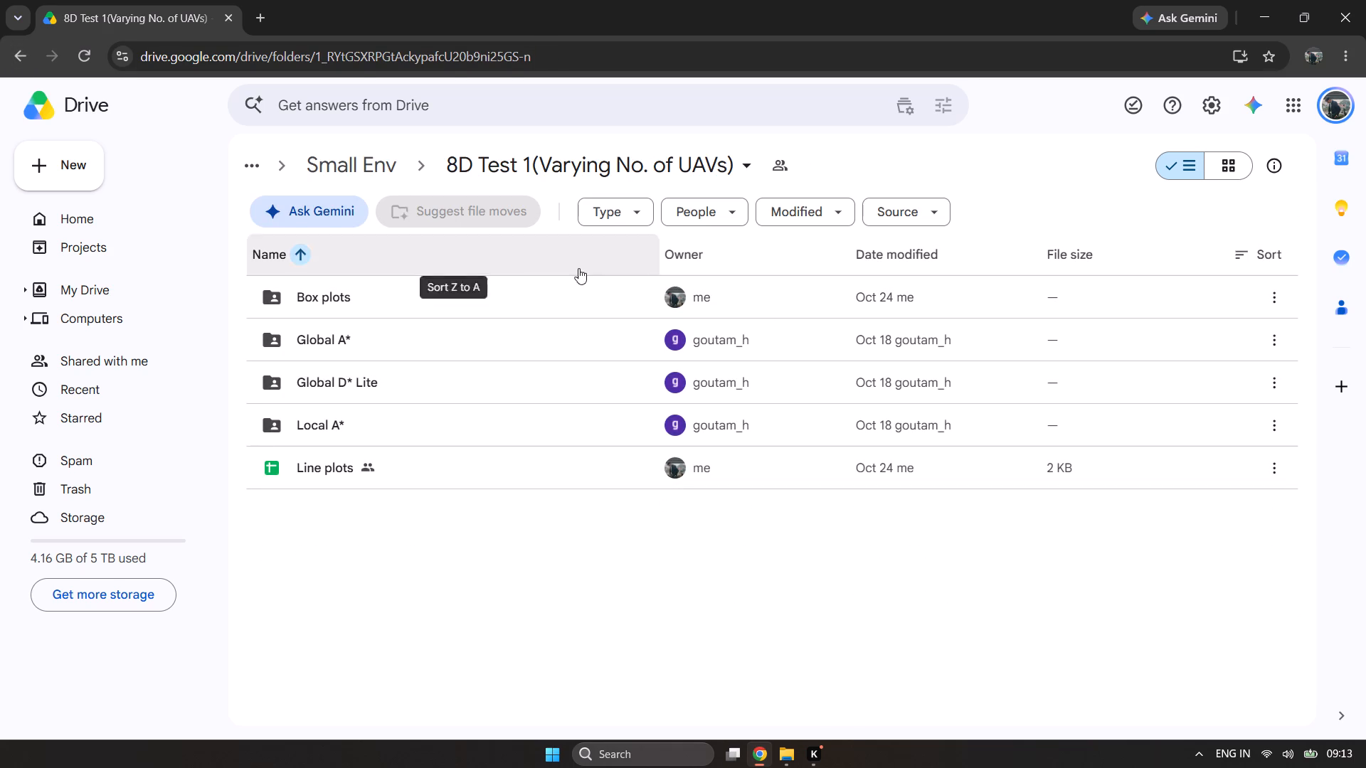
{"action": "double_click", "coordinate": [411, 457]}
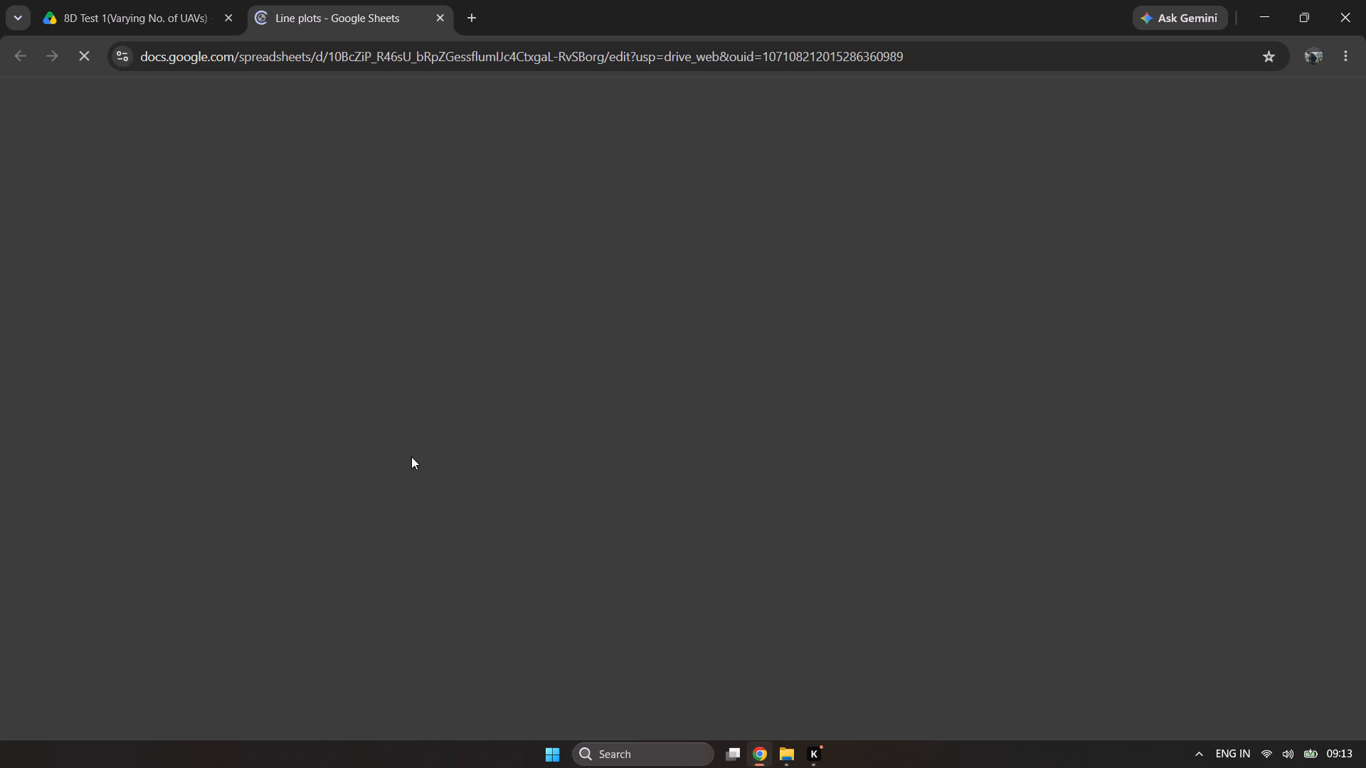
{"action": "left_click", "coordinate": [146, 0]}
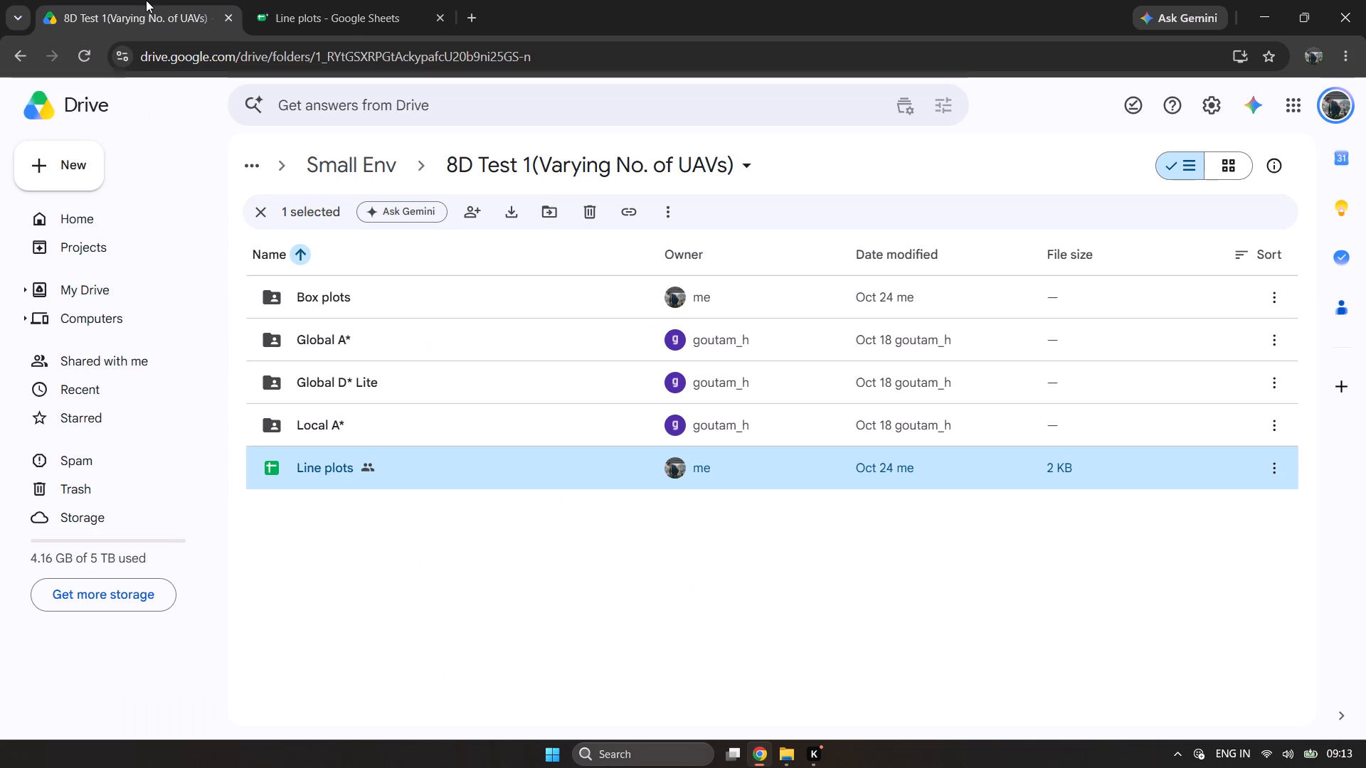
{"action": "left_click", "coordinate": [21, 57]}
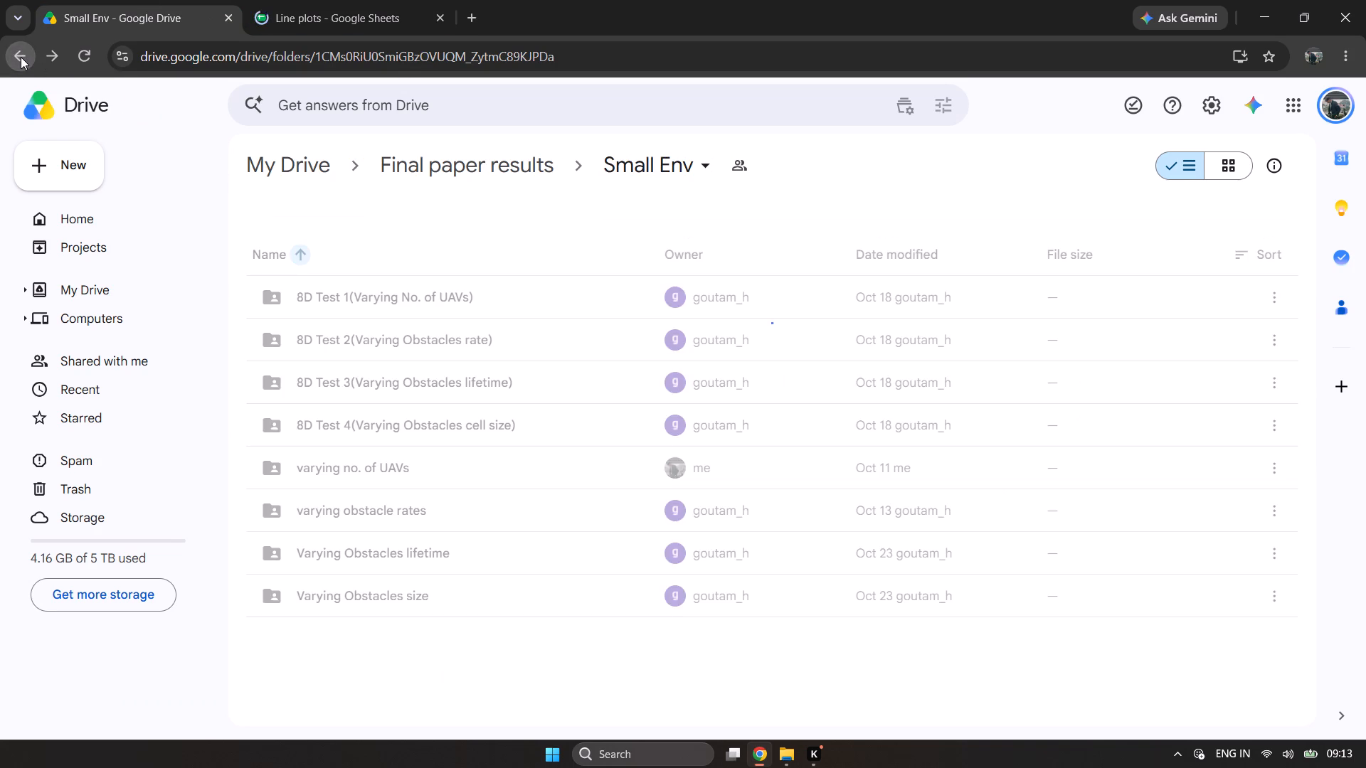
{"action": "double_click", "coordinate": [327, 373]}
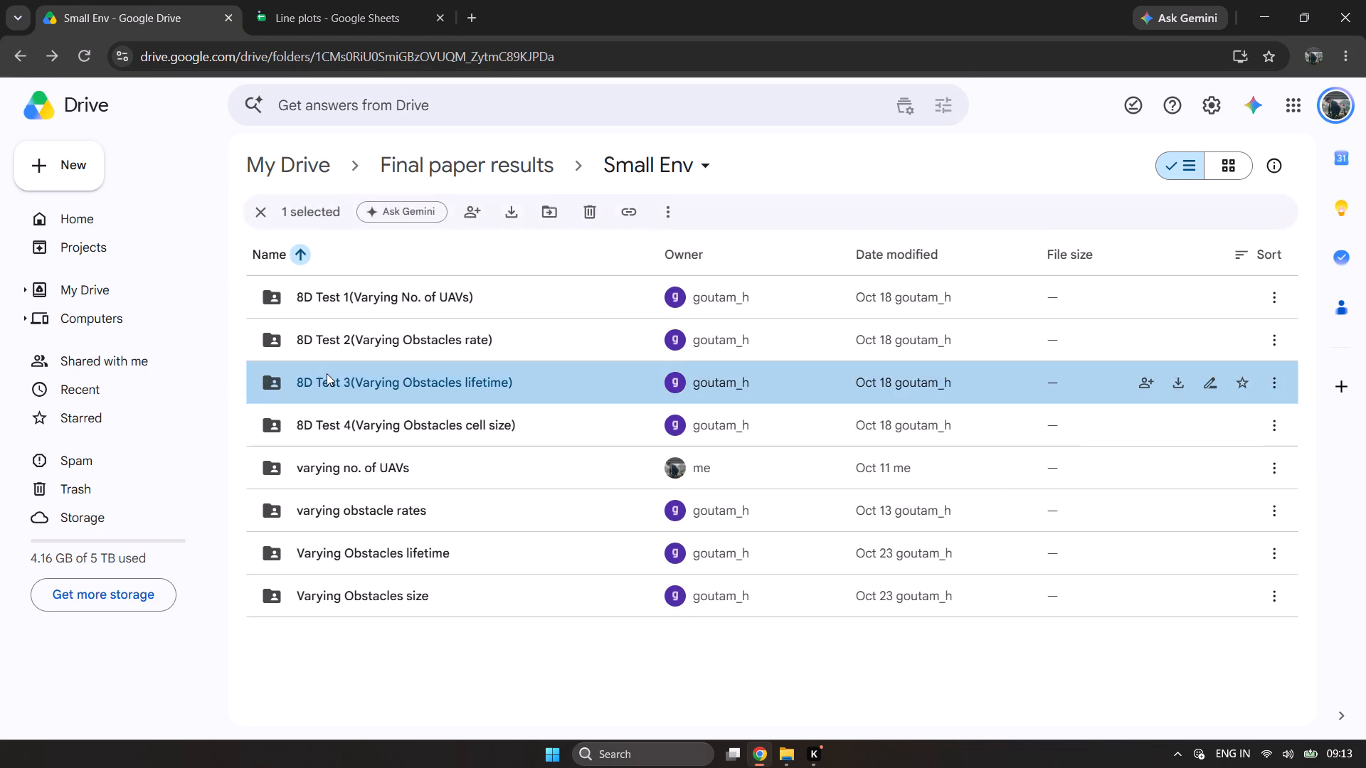
{"action": "left_click", "coordinate": [54, 164]}
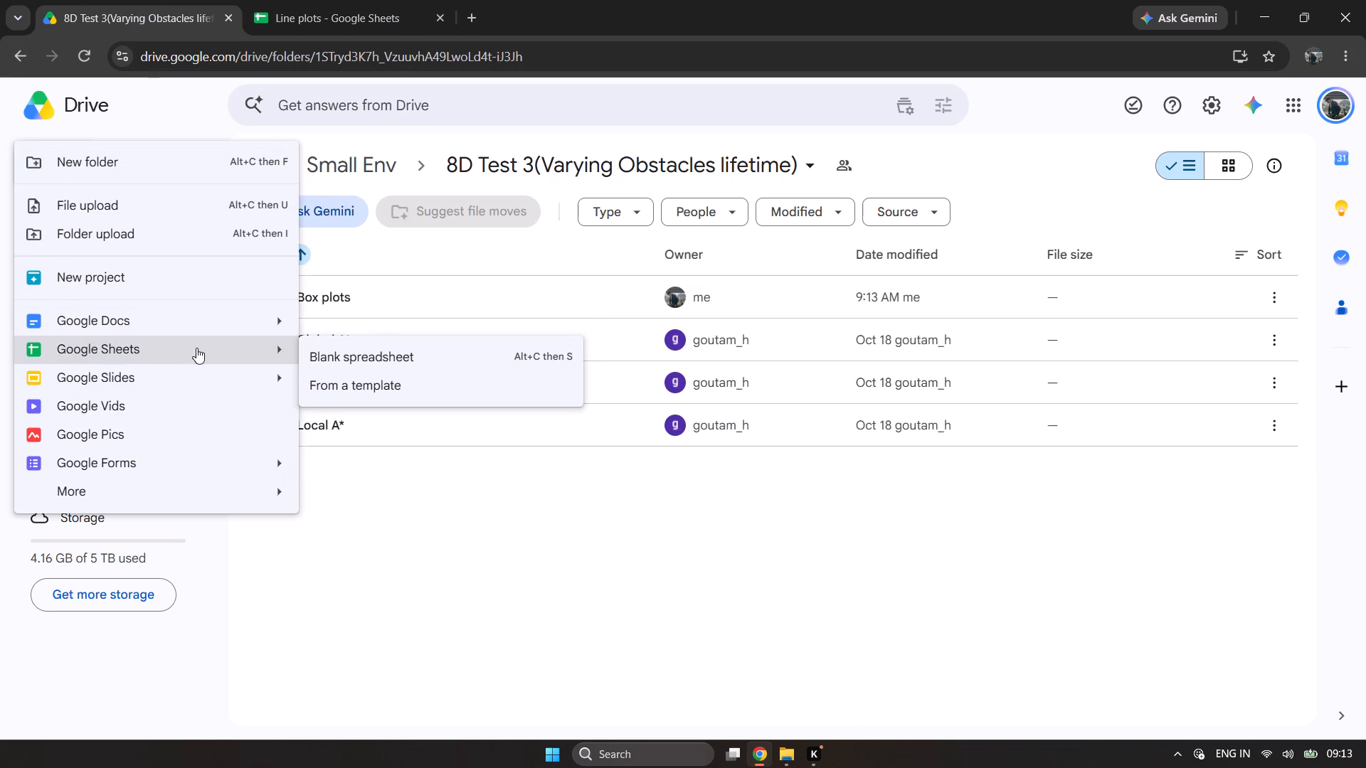
{"action": "left_click", "coordinate": [351, 358]}
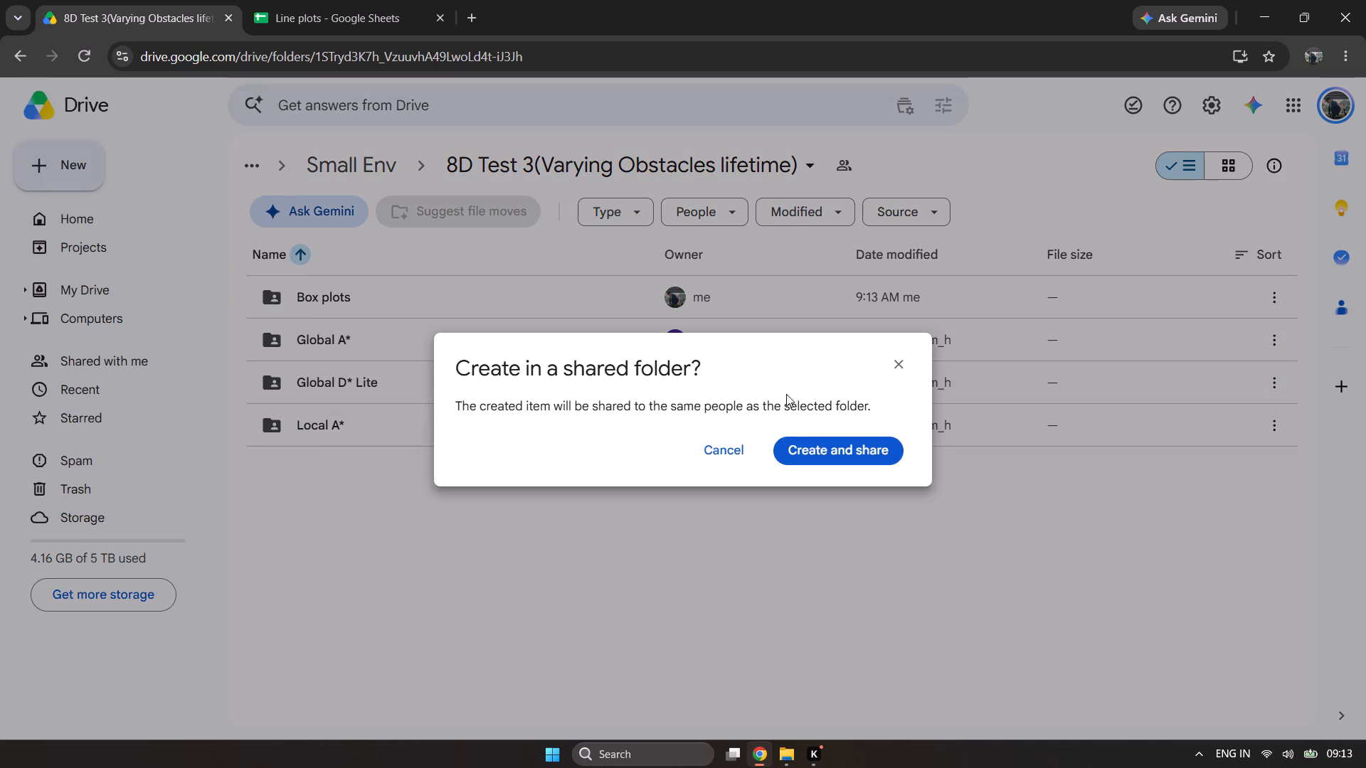
{"action": "left_click", "coordinate": [815, 453]}
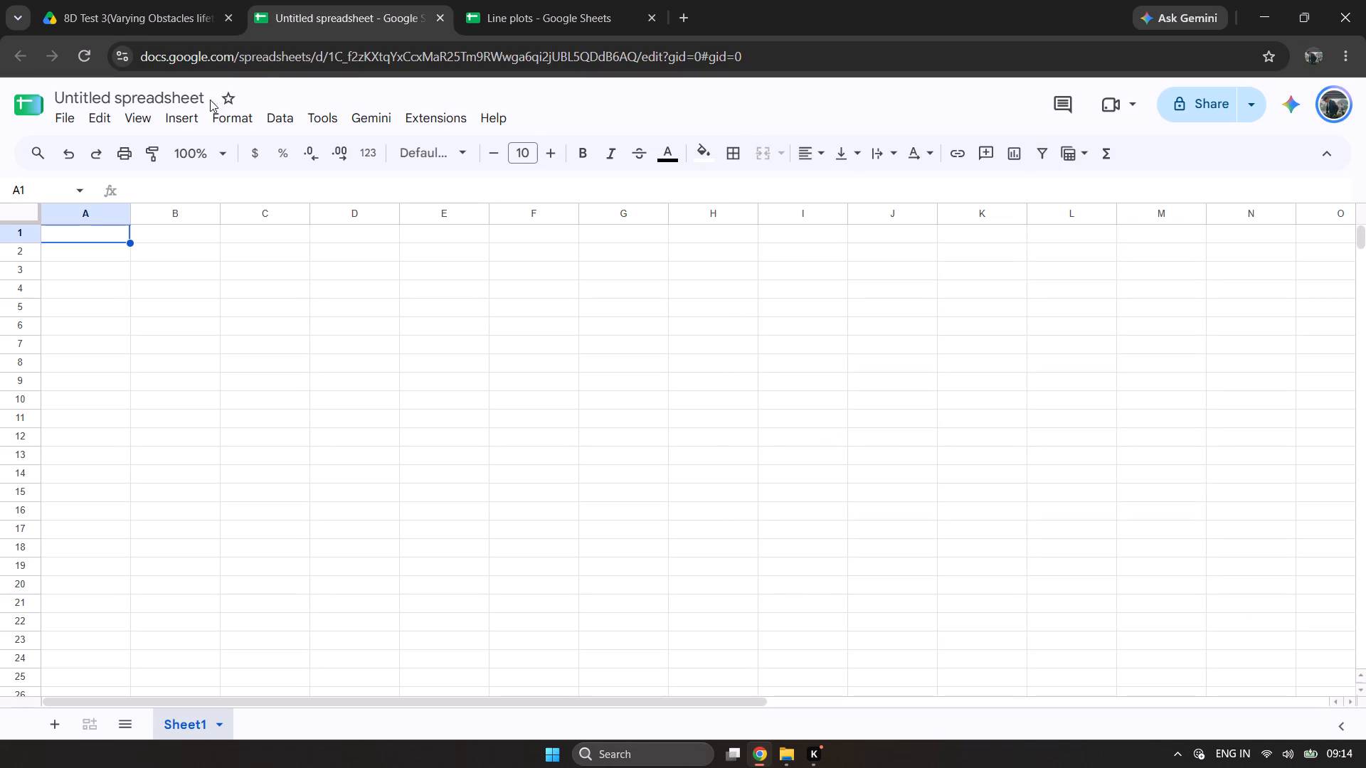
Rename the new spreadsheet as "Line plots".
{"action": "left_click", "coordinate": [208, 93]}
{"action": "key", "text": "BackSpace"}
{"action": "key", "text": "BackSpace"}
{"action": "key", "text": "BackSpace"}
{"action": "key", "text": "BackSpace"}
{"action": "key", "text": "BackSpace"}
{"action": "key", "text": "BackSpace"}
{"action": "key", "text": "BackSpace"}
{"action": "key", "text": "BackSpace"}
{"action": "key", "text": "BackSpace"}
{"action": "key", "text": "BackSpace"}
{"action": "key", "text": "BackSpace"}
{"action": "key", "text": "BackSpace"}
{"action": "key", "text": "BackSpace"}
{"action": "key", "text": "BackSpace"}
{"action": "key", "text": "BackSpace"}
{"action": "key", "text": "BackSpace"}
{"action": "key", "text": "BackSpace"}
{"action": "key", "text": "BackSpace"}
{"action": "key", "text": "BackSpace"}
{"action": "key", "text": "BackSpace"}
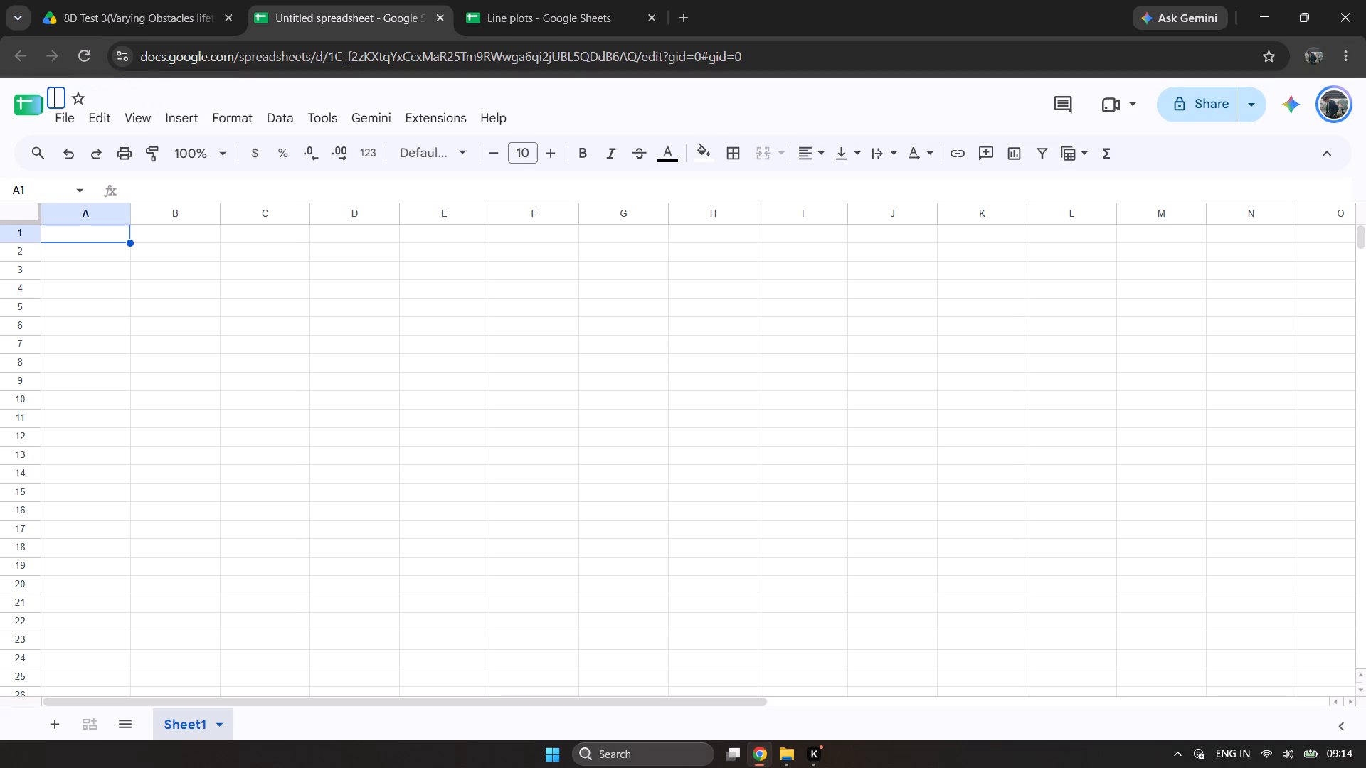
{"action": "type", "text": "Line plots"}
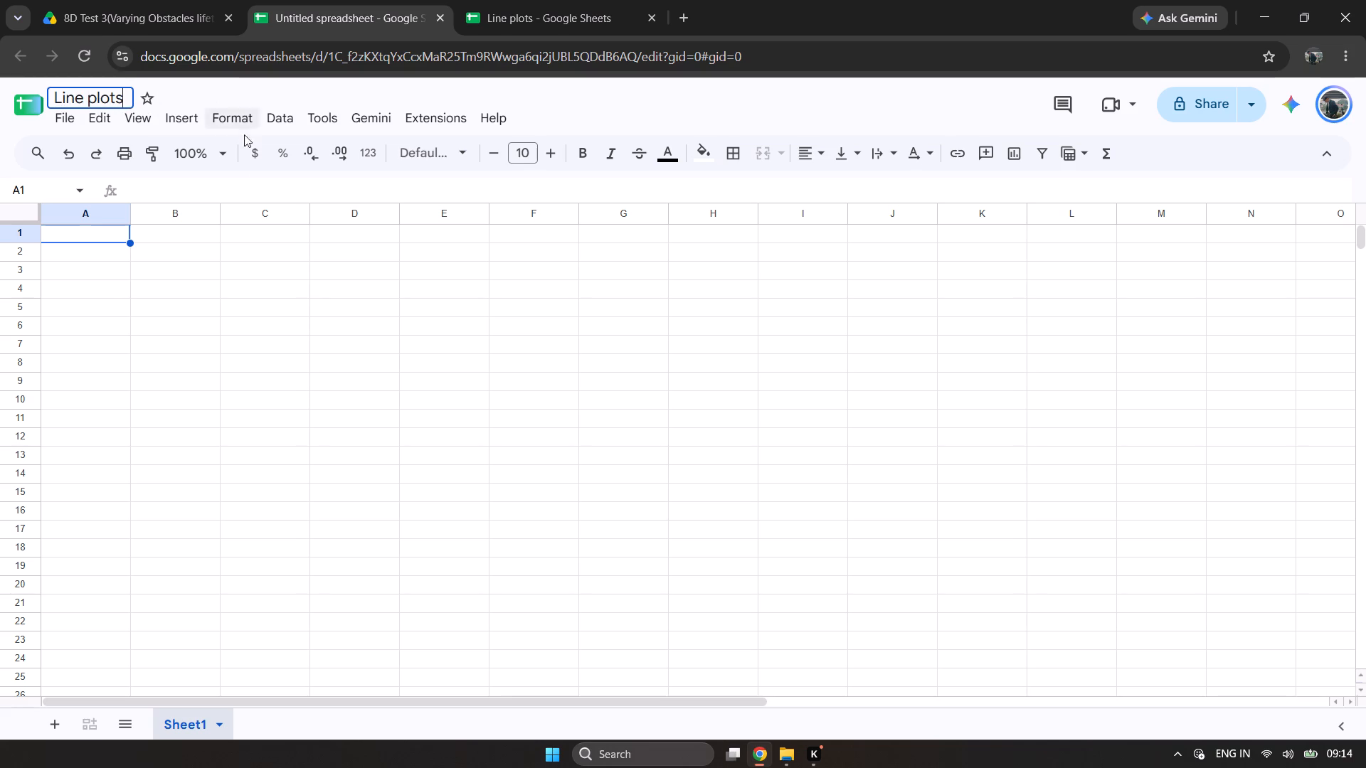
{"action": "left_click", "coordinate": [85, 311]}
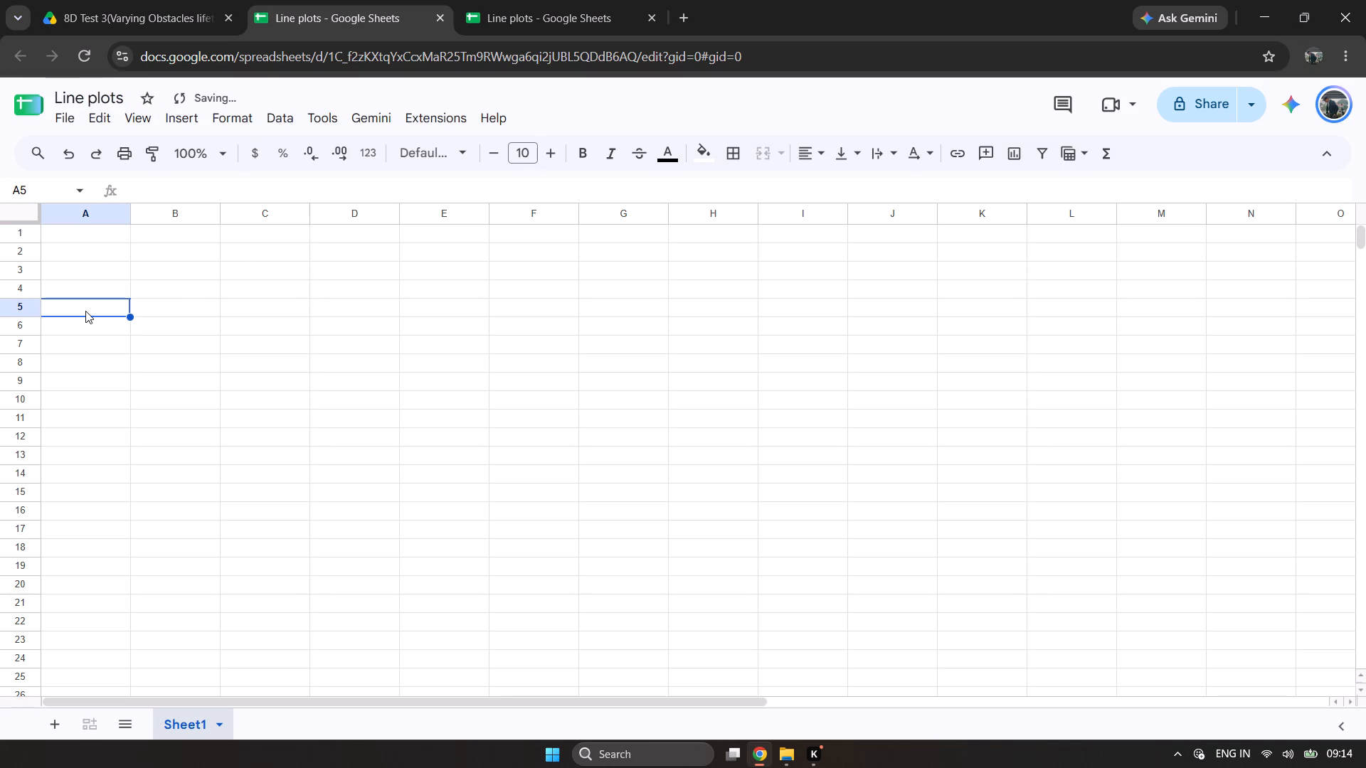
Copy the Averaged Local A* title and header rows (A5:L6) from the 8D Test 1 Line plots sheet into A5 of the new sheet.
{"action": "left_click", "coordinate": [526, 28]}
{"action": "left_click_drag", "start_coordinate": [91, 307], "coordinate": [199, 336]}
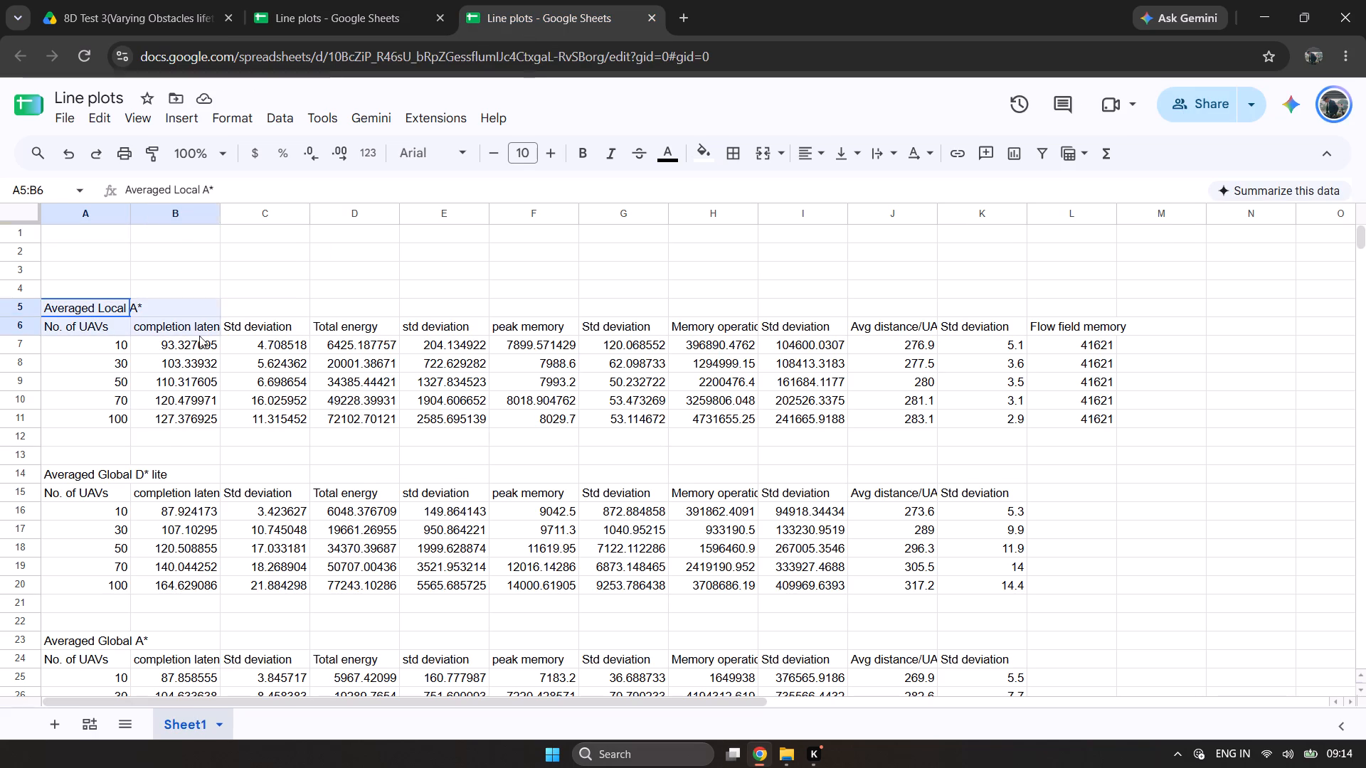
{"action": "left_click_drag", "start_coordinate": [199, 336], "coordinate": [1047, 329]}
{"action": "key", "text": "ctrl+c"}
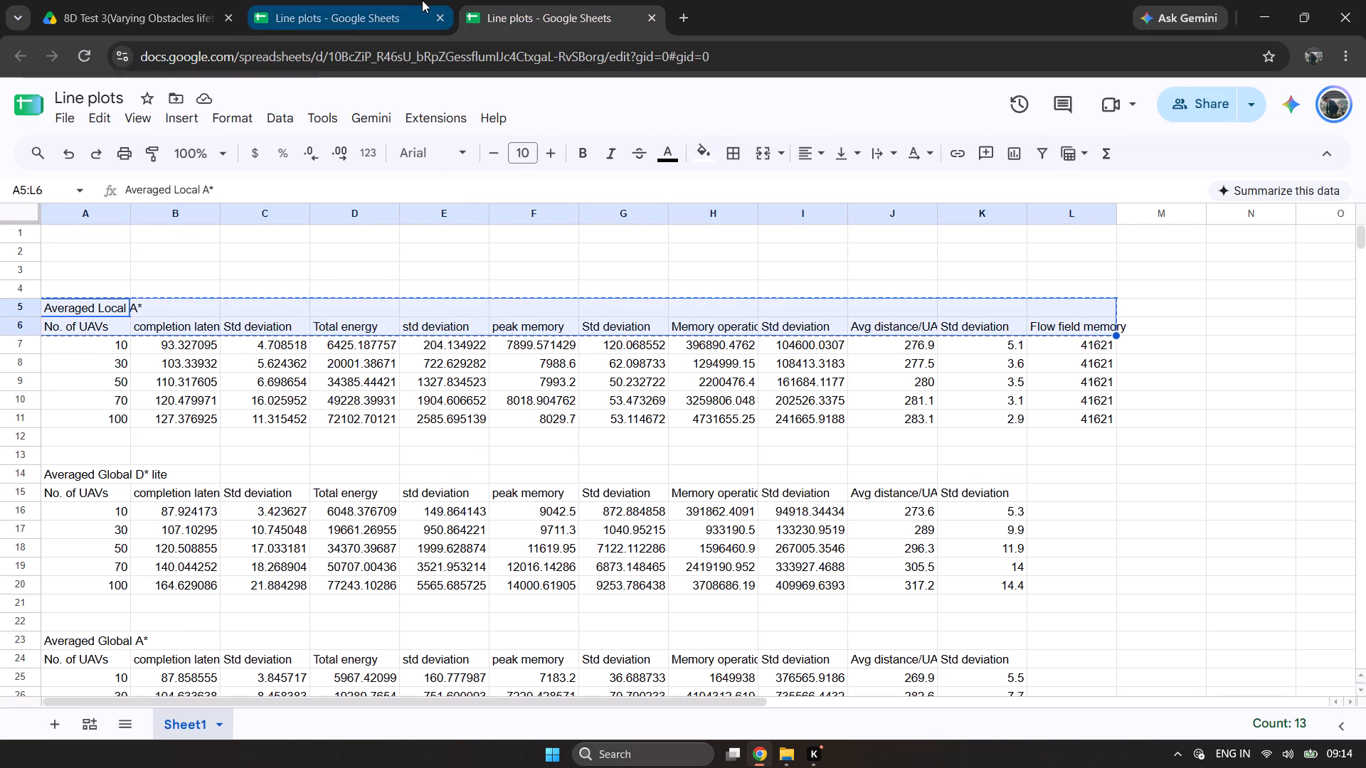
{"action": "left_click", "coordinate": [422, 0]}
{"action": "key", "text": "ctrl+v"}
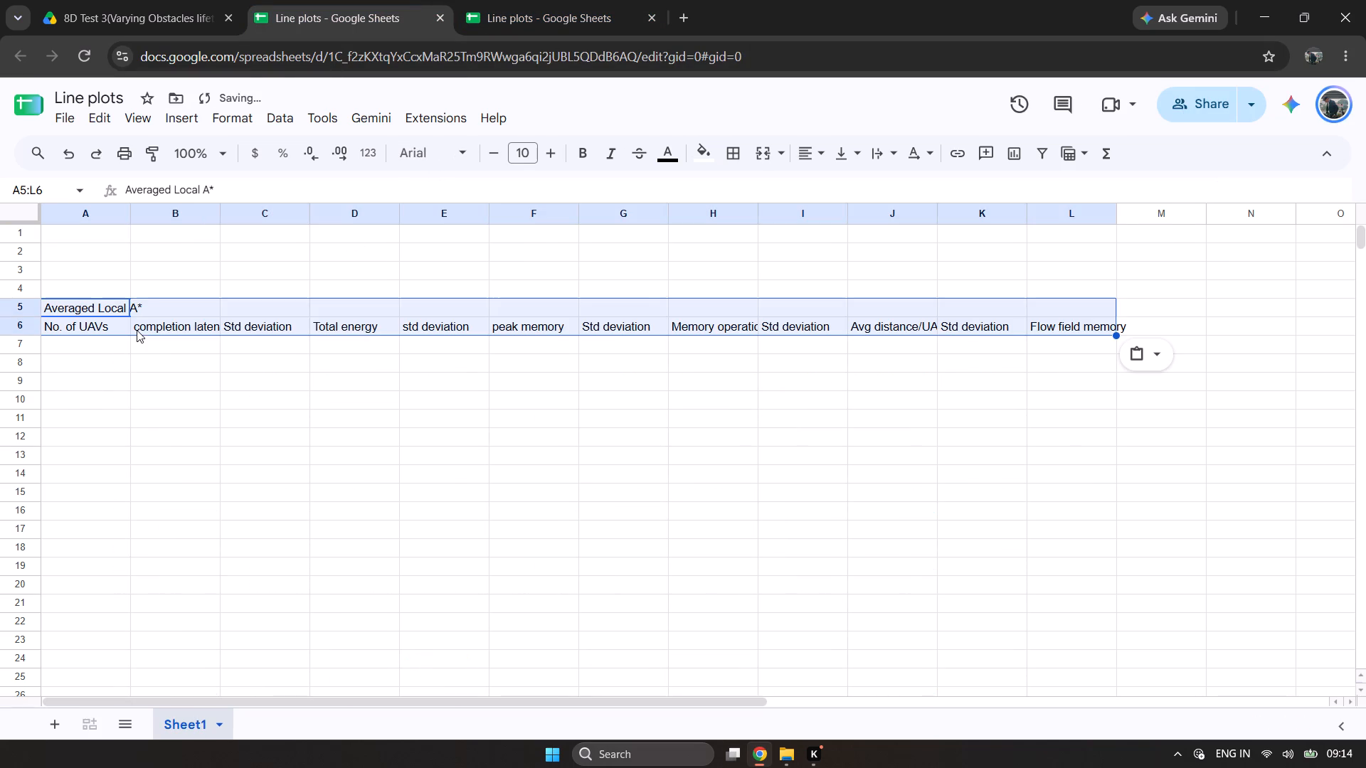
{"action": "left_click", "coordinate": [169, 363]}
Replace the "No. of UAVs" header in cell A6 with "obstacles lifetime(seconds)".
{"action": "left_click", "coordinate": [116, 326]}
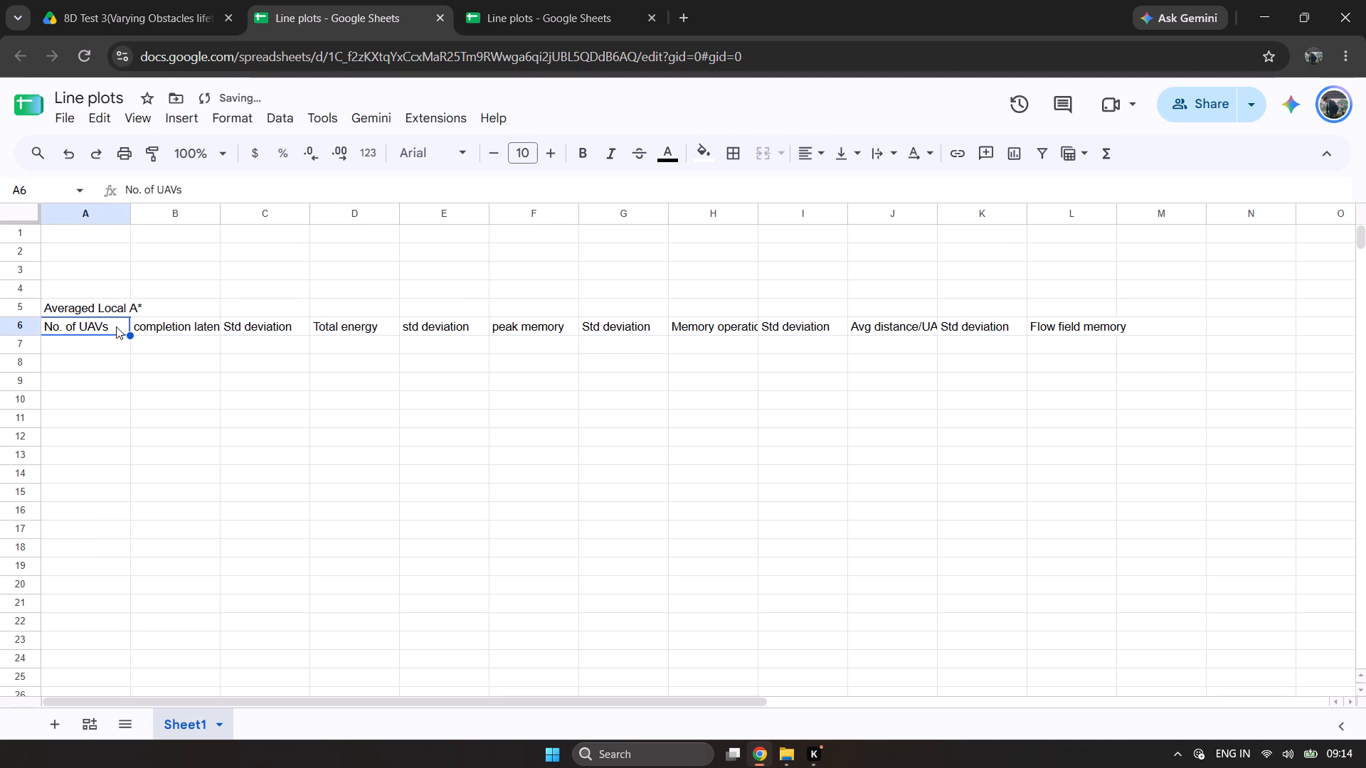
{"action": "key", "text": "BackSpace"}
{"action": "type", "text": "ob"}
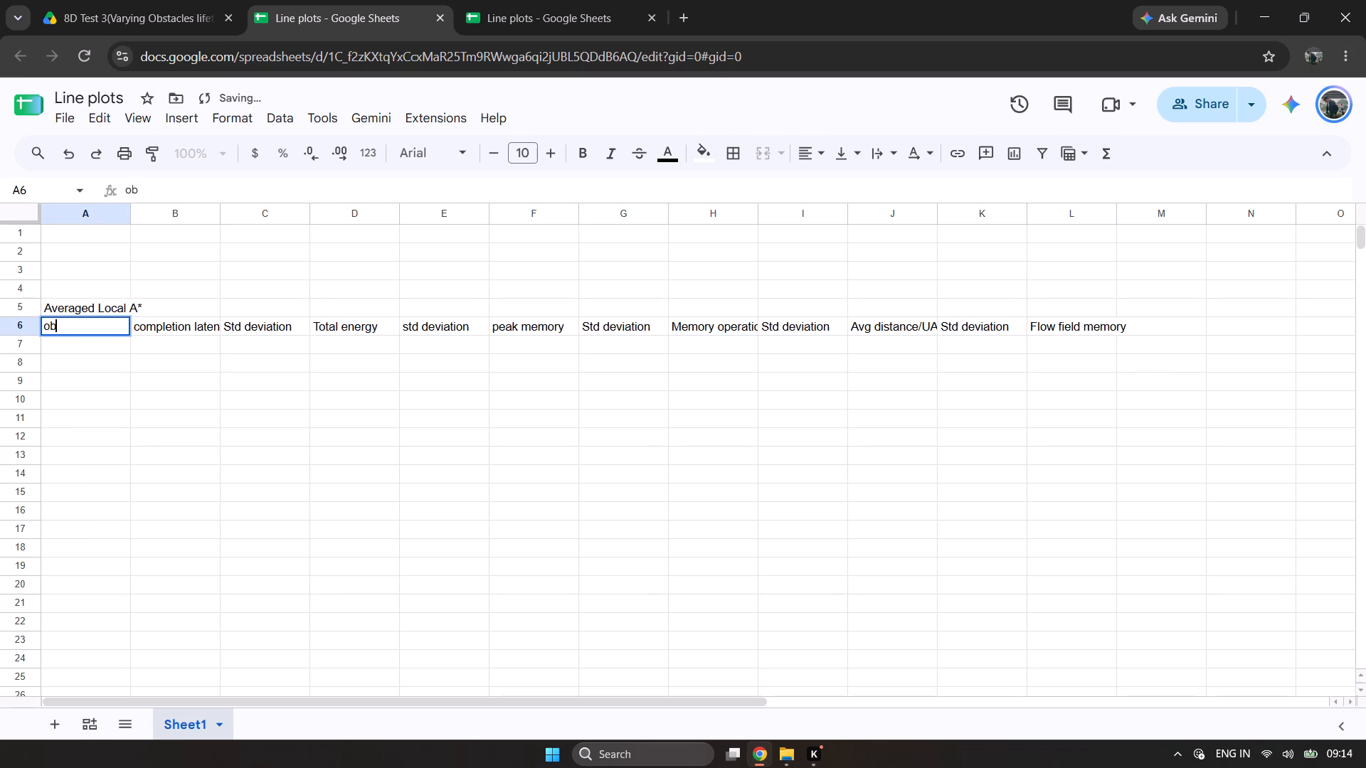
{"action": "type", "text": "stacles lifetime"}
{"action": "key", "text": "shift+parenleft"}
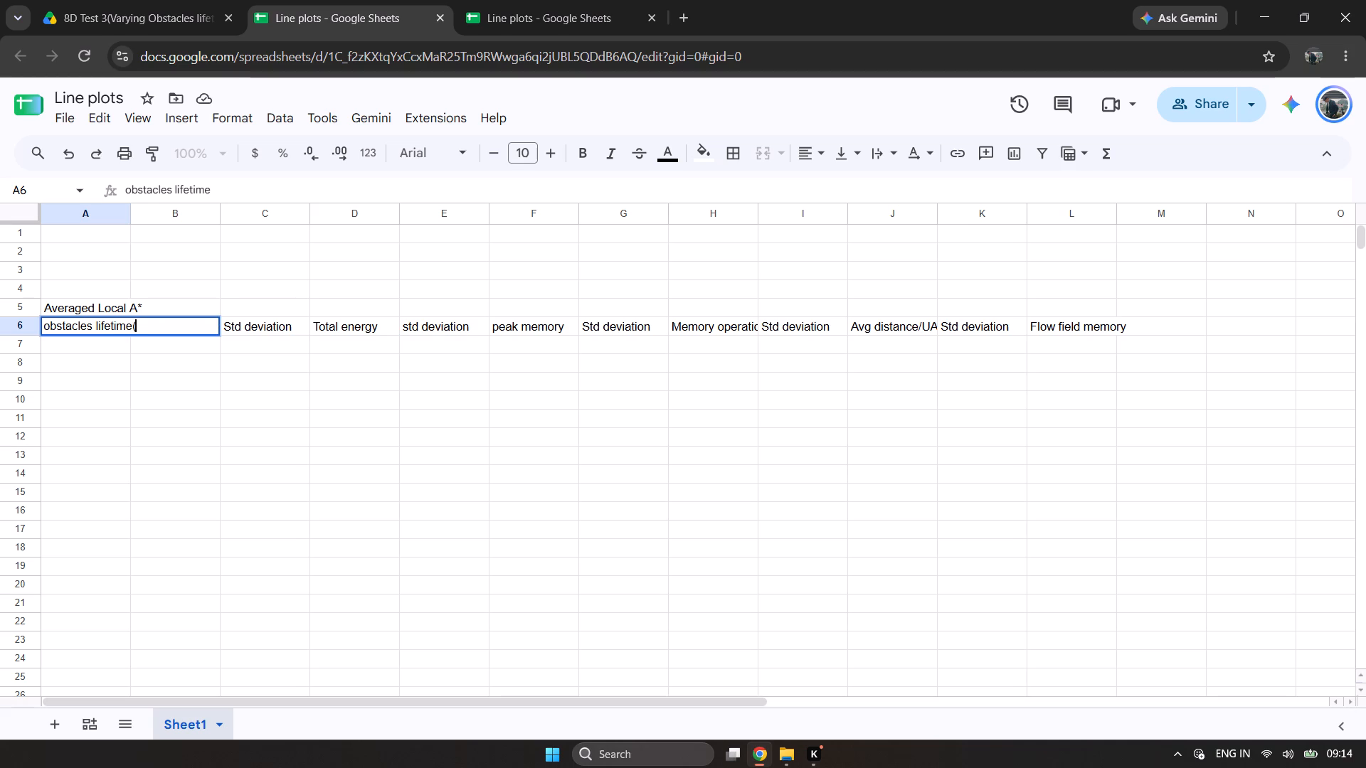
{"action": "key", "text": "s"}
{"action": "key", "text": "shift+parenright"}
{"action": "key", "text": "BackSpace"}
{"action": "type", "text": "econds)"}
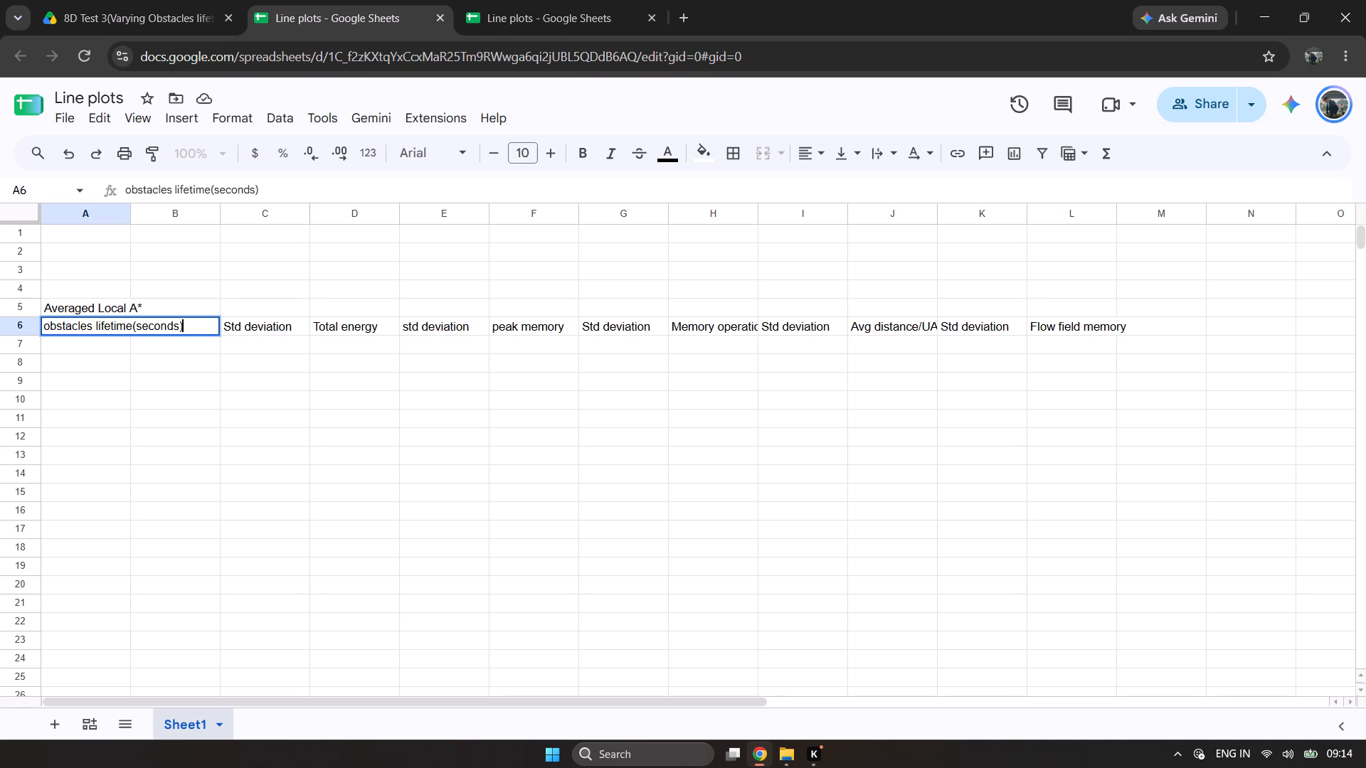
{"action": "left_click", "coordinate": [102, 346]}
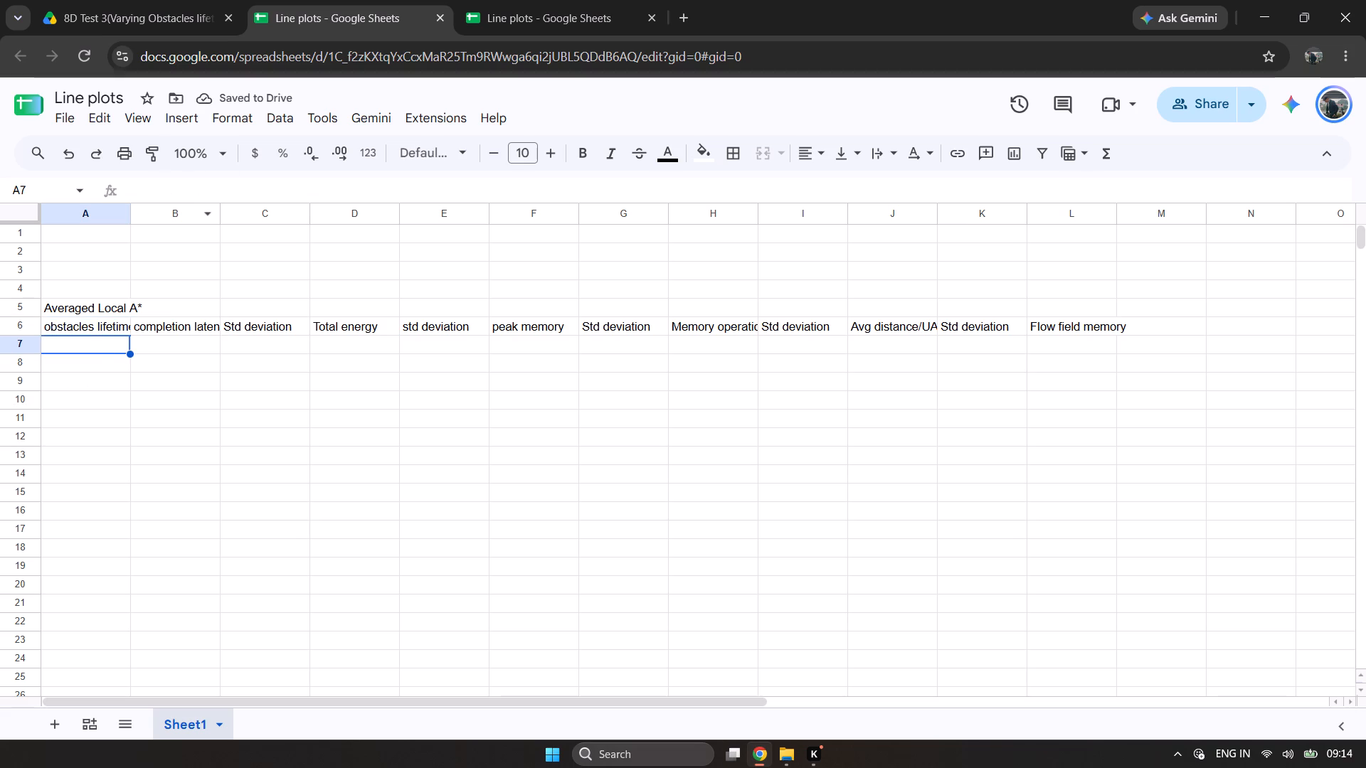
Enter the obstacle lifetimes 3, 6, 9, 12 and 15 in cells A7 to A11.
{"action": "key", "text": "3"}
{"action": "key", "text": "Return"}
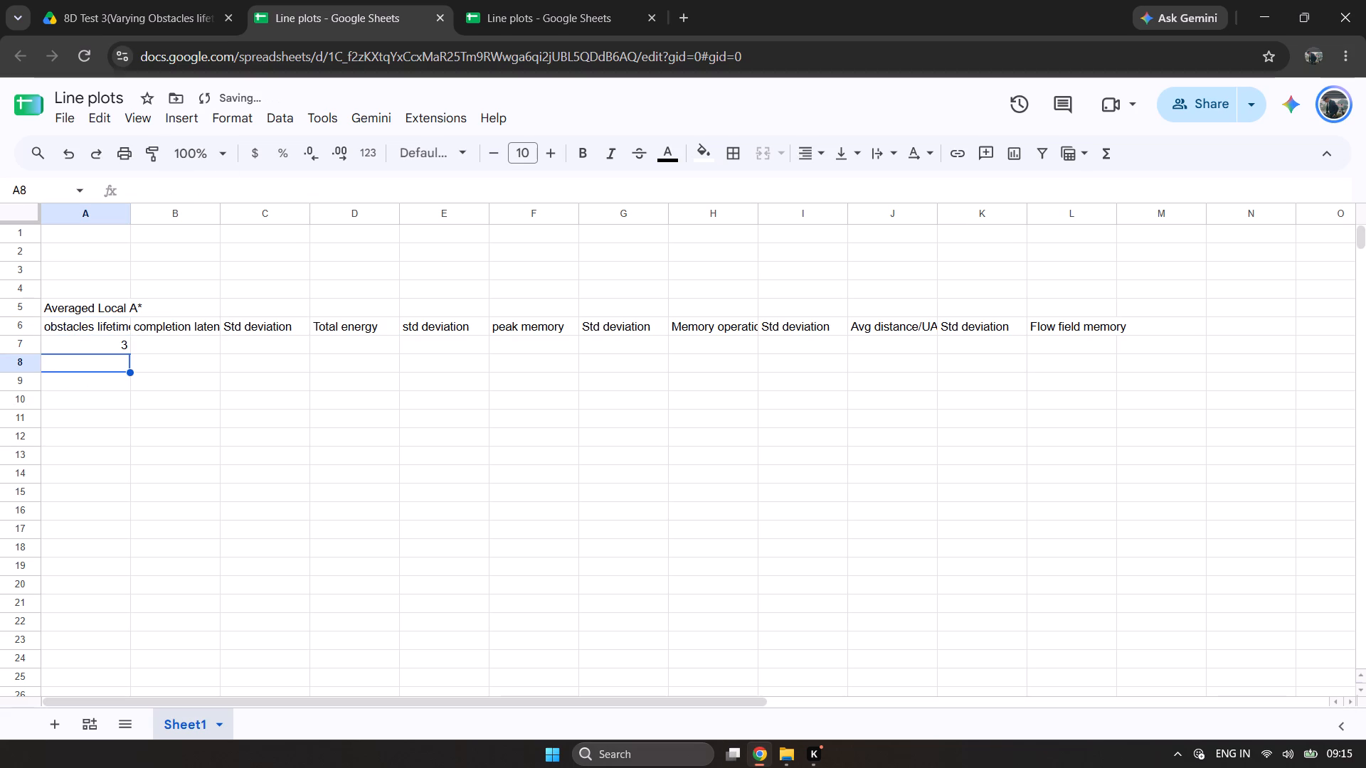
{"action": "key", "text": "6"}
{"action": "key", "text": "Return"}
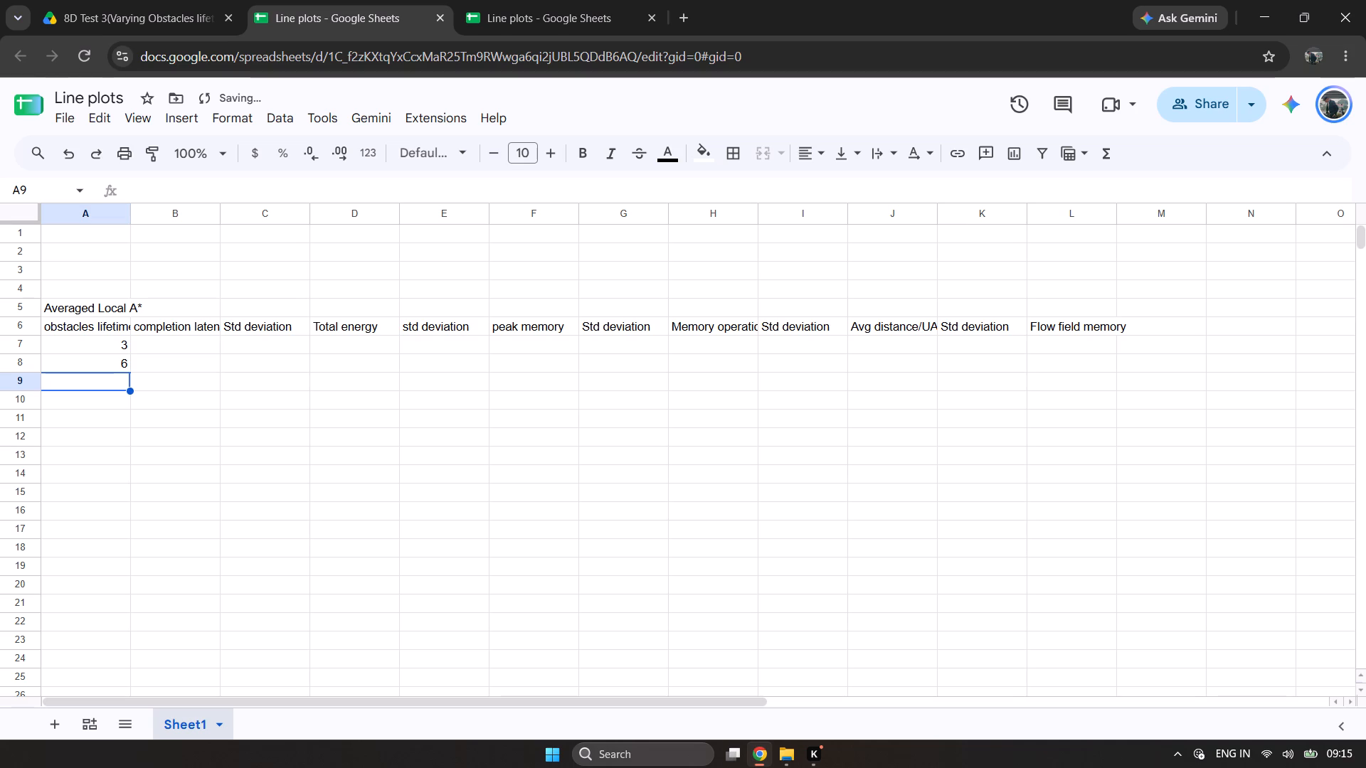
{"action": "key", "text": "9"}
{"action": "key", "text": "Return"}
{"action": "type", "text": "12"}
{"action": "key", "text": "Return"}
{"action": "type", "text": "15"}
{"action": "left_click", "coordinate": [196, 430]}
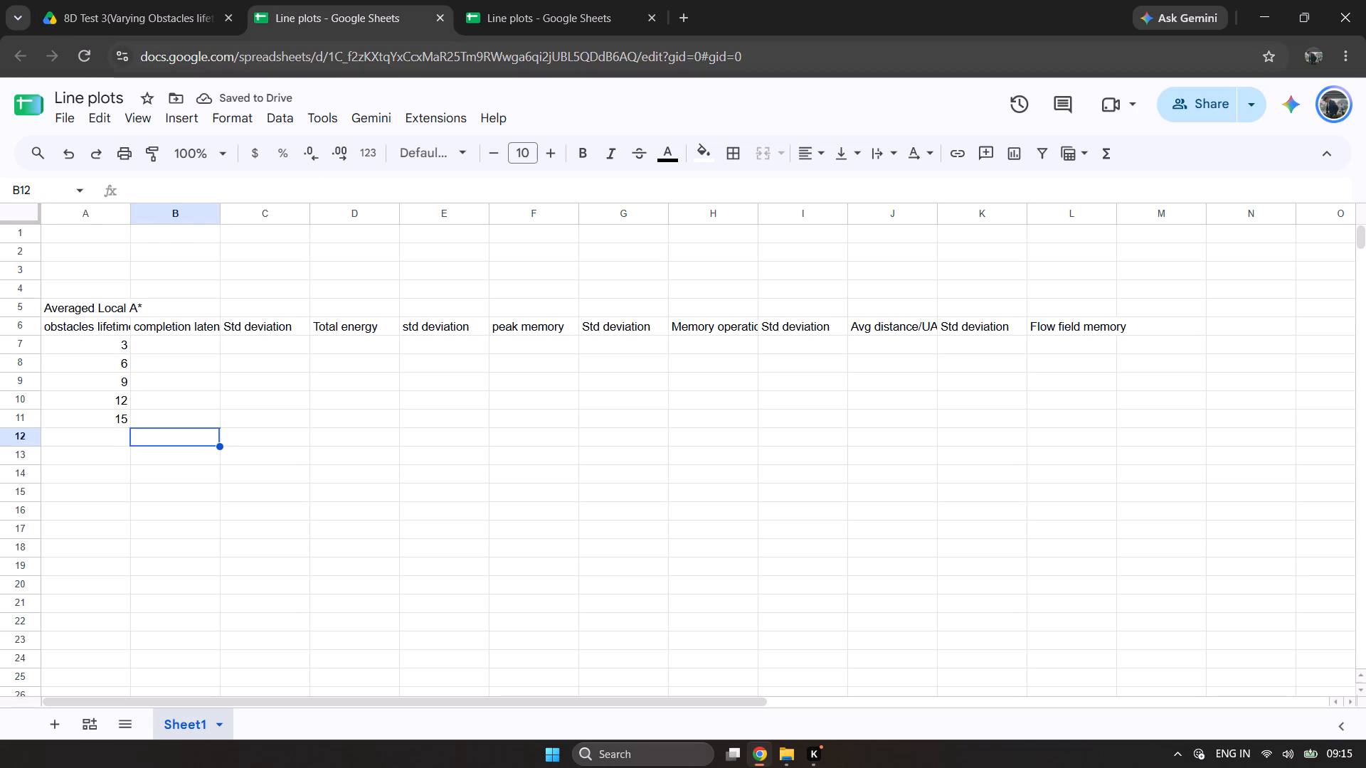
Copy the 100-UAV Local A* results (B11:L11) from the 8D Test 1 sheet into the new sheet's lifetime 3 row, starting at B7.
{"action": "left_click", "coordinate": [541, 33]}
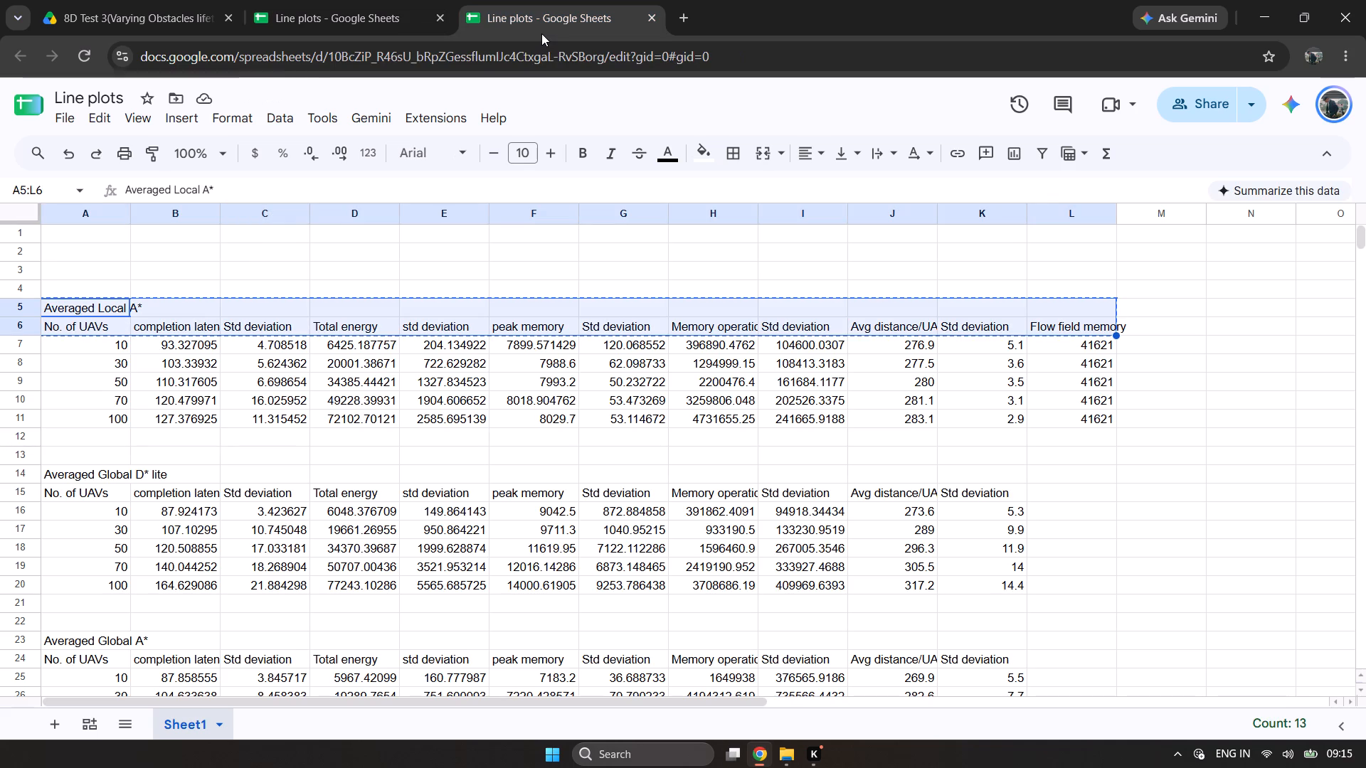
{"action": "left_click", "coordinate": [202, 420]}
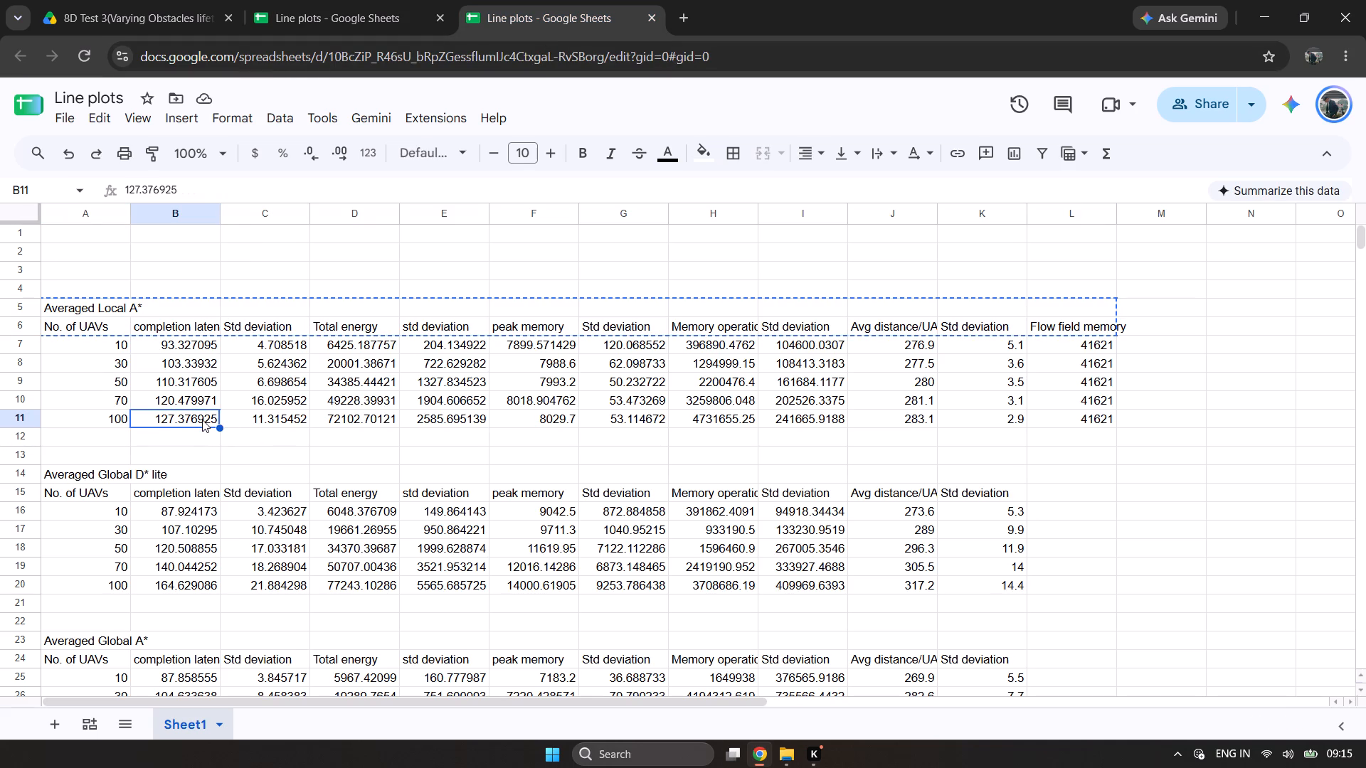
{"action": "left_click_drag", "start_coordinate": [198, 419], "coordinate": [1044, 416]}
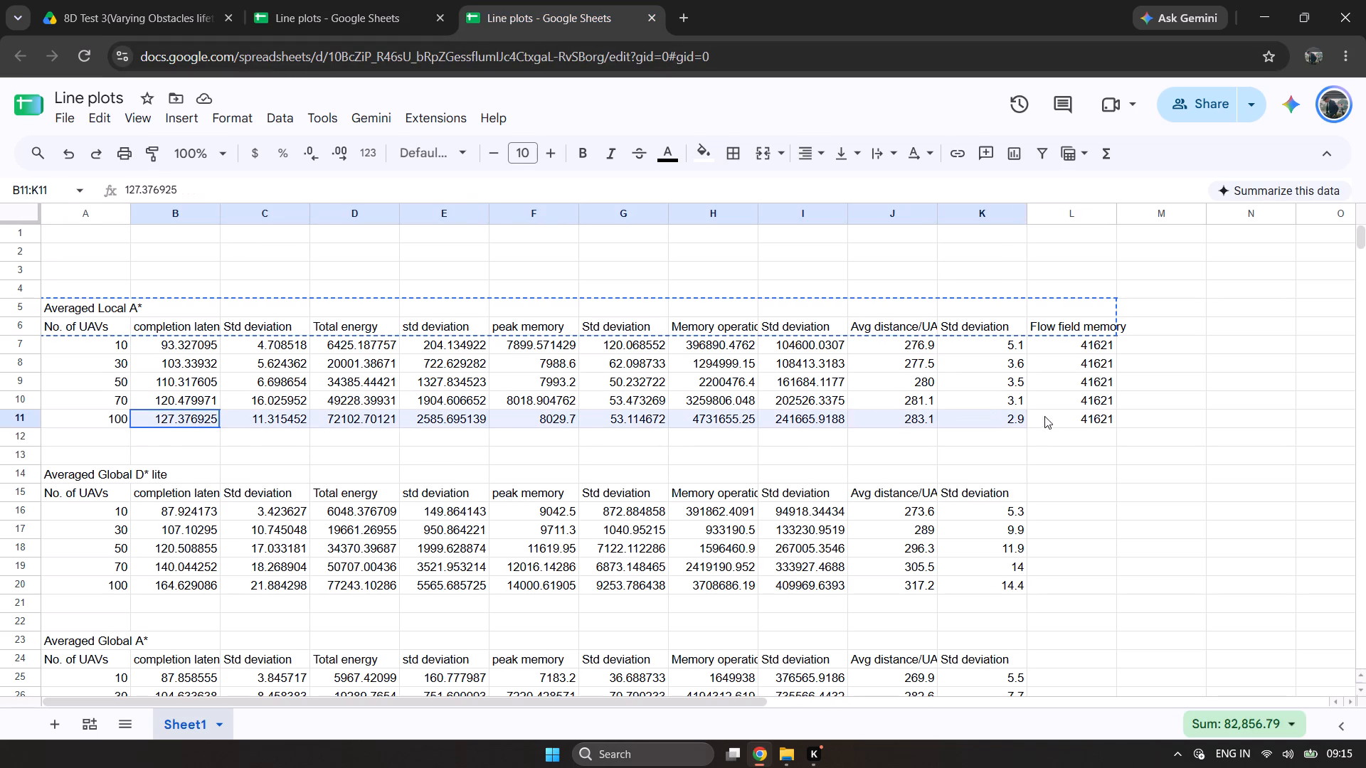
{"action": "left_click_drag", "start_coordinate": [1044, 416], "coordinate": [1062, 420]}
{"action": "key", "text": "ctrl+c"}
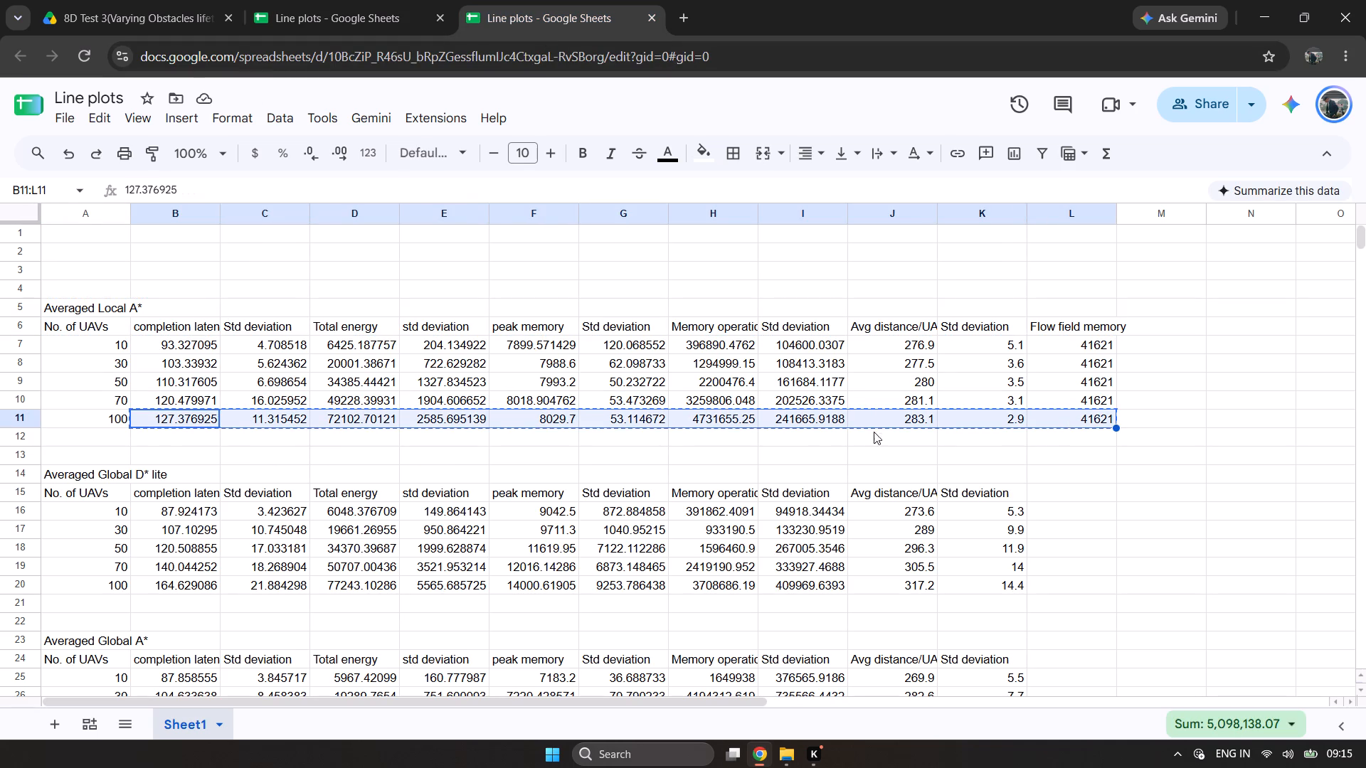
{"action": "left_click", "coordinate": [295, 0]}
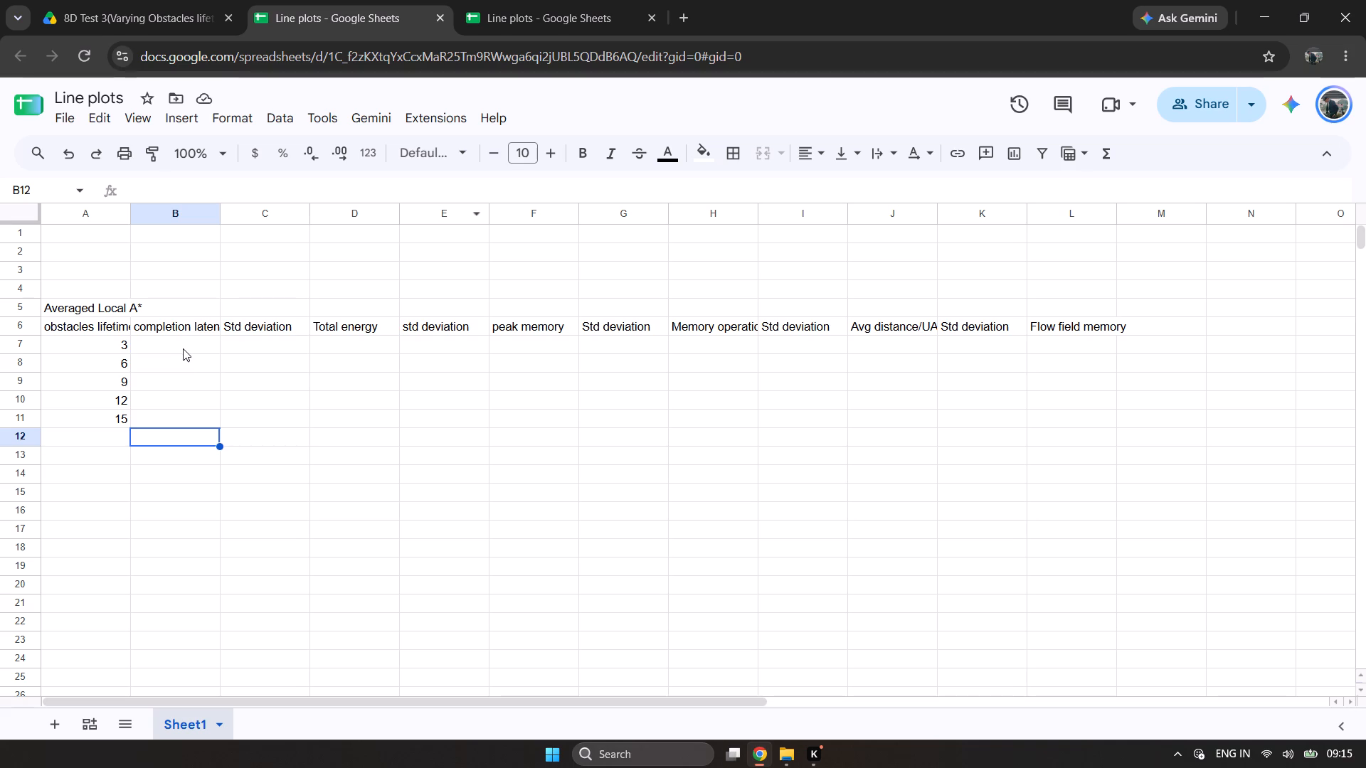
{"action": "left_click", "coordinate": [183, 348]}
{"action": "key", "text": "ctrl+v"}
{"action": "left_click", "coordinate": [395, 463]}
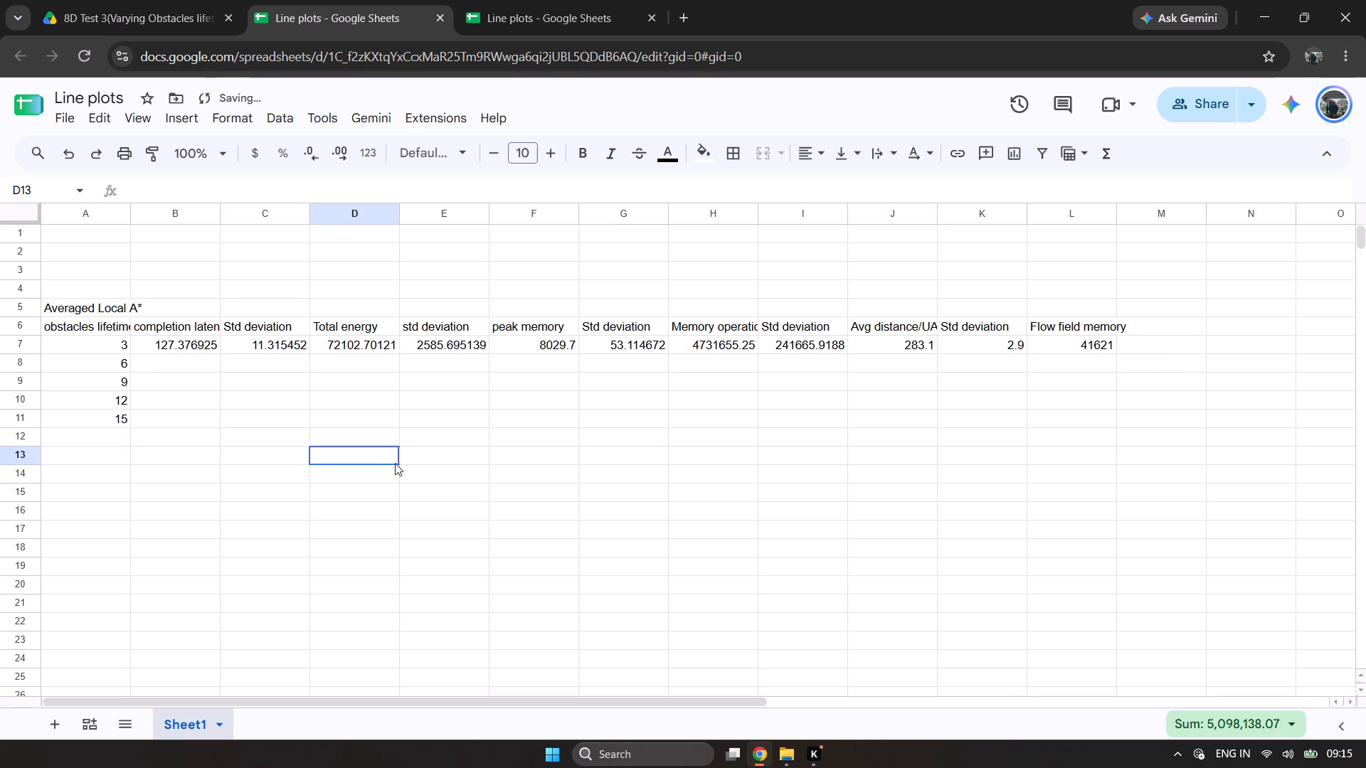
Open timeline_metrics_latency_summary_averaged.csv from folder 6 inside the Local A* folder of 8D Test 3.
{"action": "left_click", "coordinate": [179, 0]}
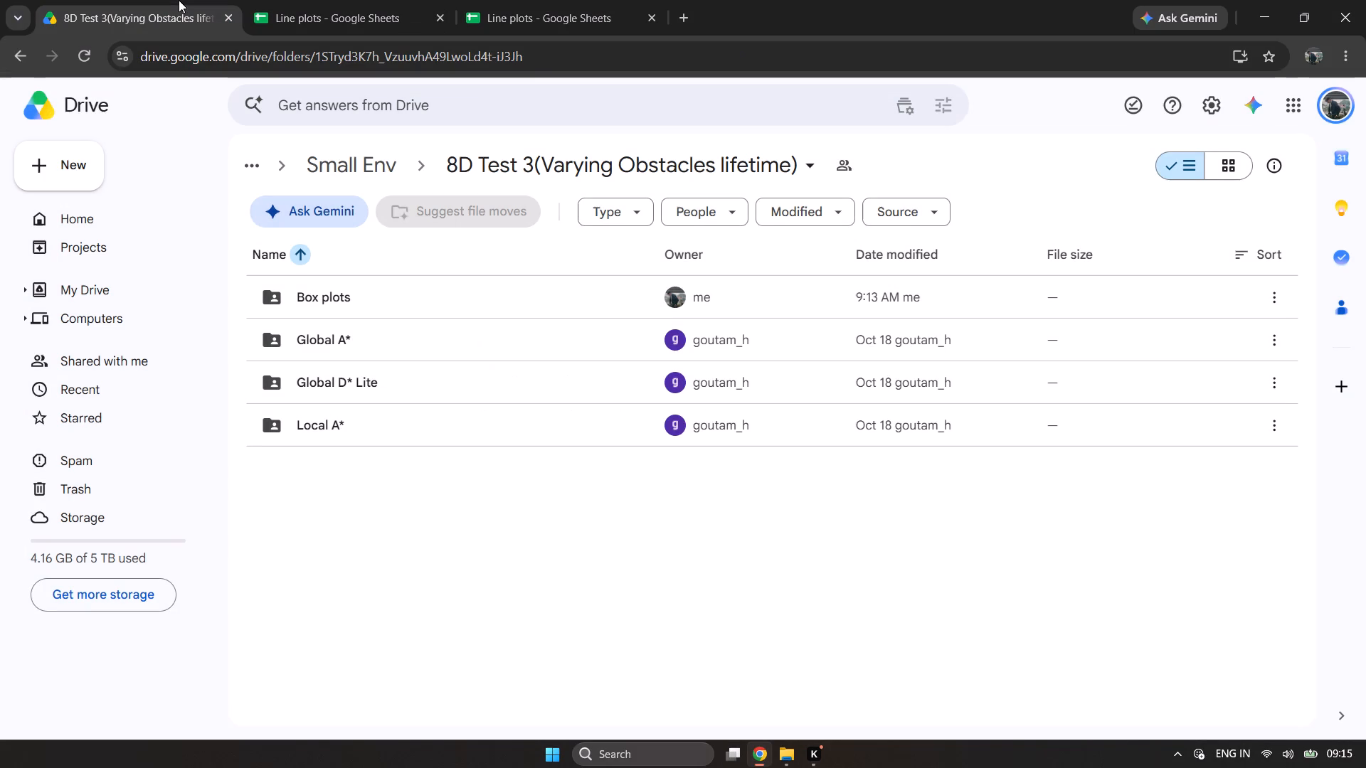
{"action": "double_click", "coordinate": [369, 422]}
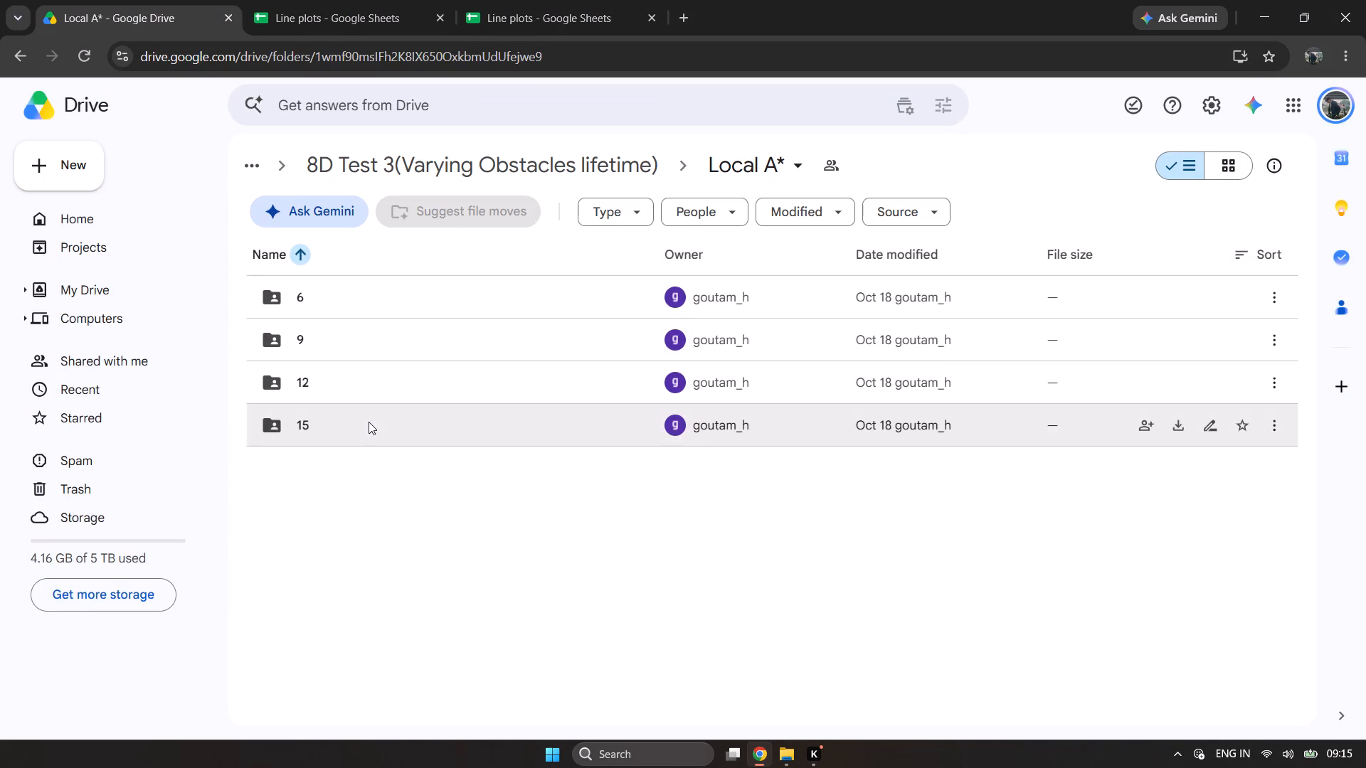
{"action": "double_click", "coordinate": [307, 312]}
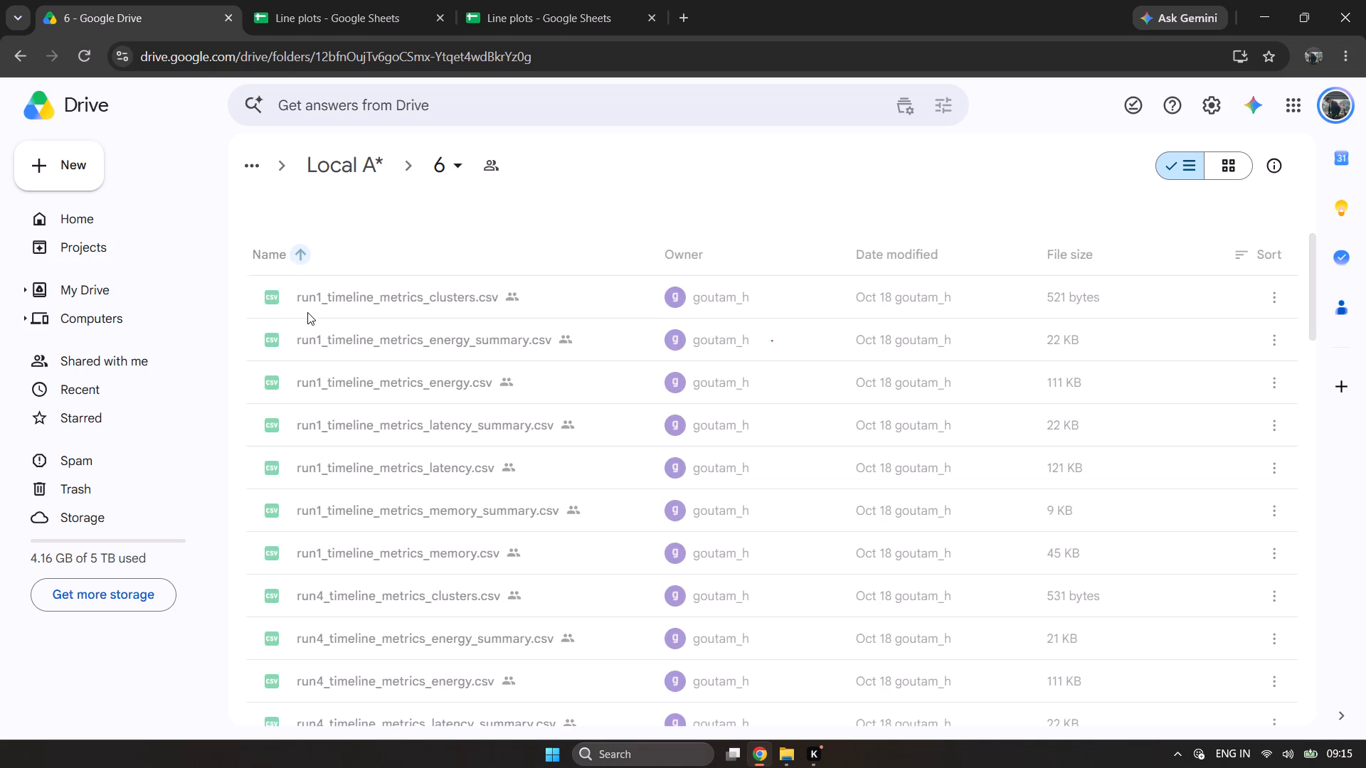
{"action": "scroll", "coordinate": [423, 496], "scroll_direction": "down", "scroll_amount": 20}
{"action": "scroll", "coordinate": [423, 496], "scroll_direction": "down", "scroll_amount": 2}
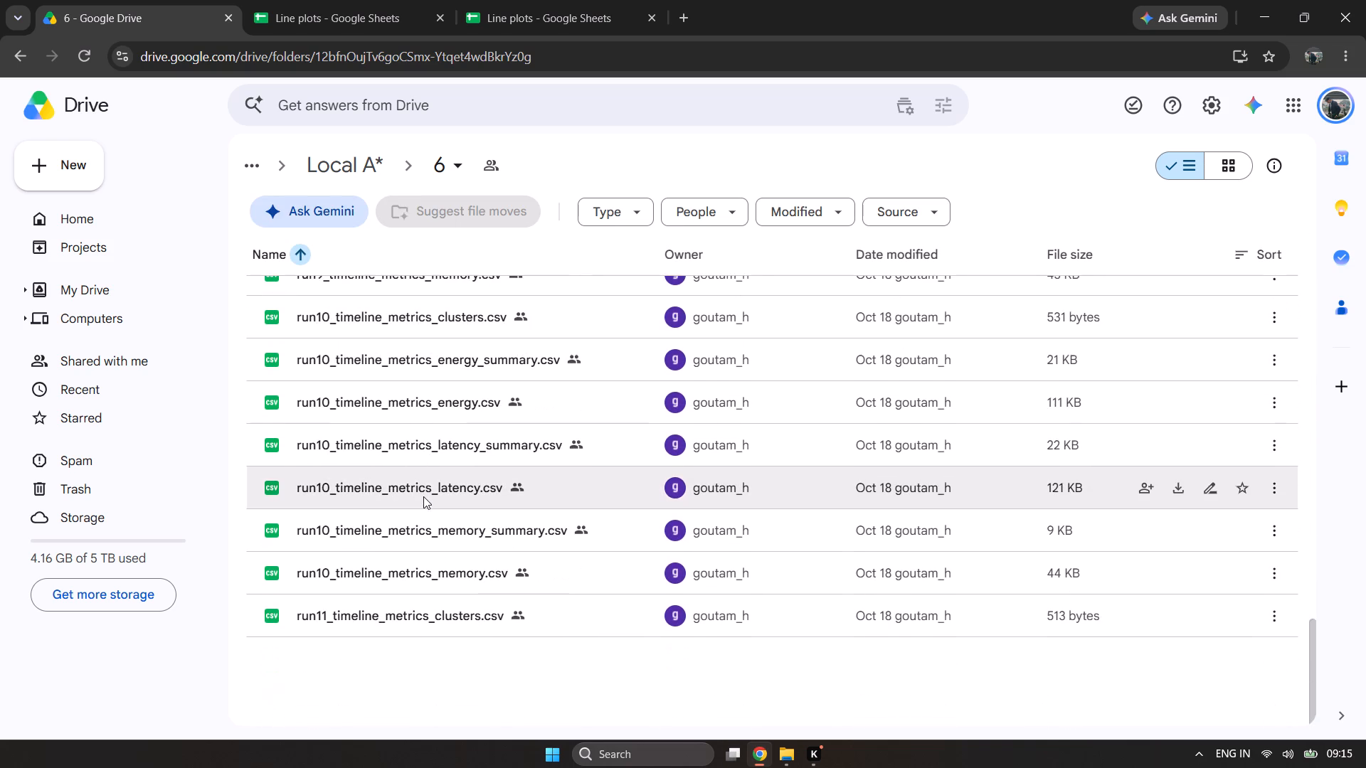
{"action": "scroll", "coordinate": [423, 496], "scroll_direction": "down", "scroll_amount": 18}
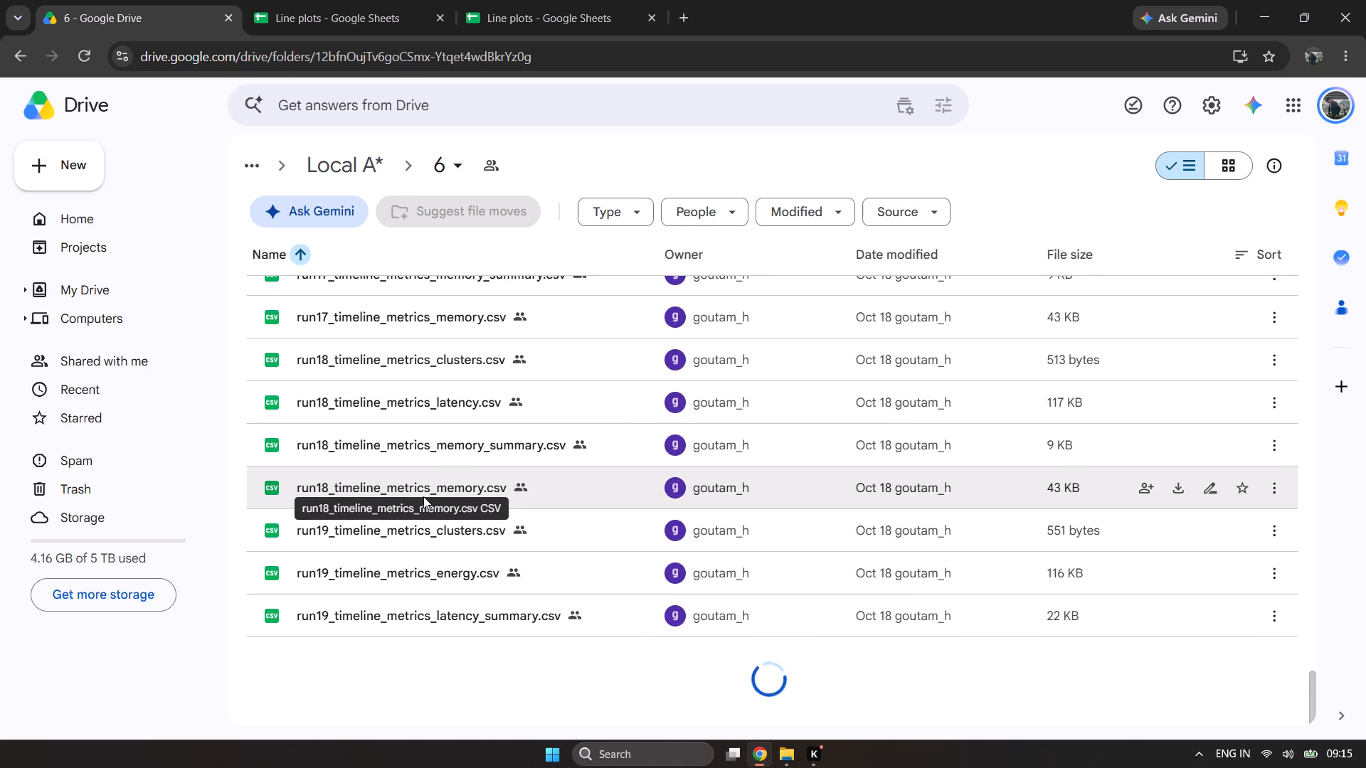
{"action": "scroll", "coordinate": [423, 496], "scroll_direction": "down", "scroll_amount": 11}
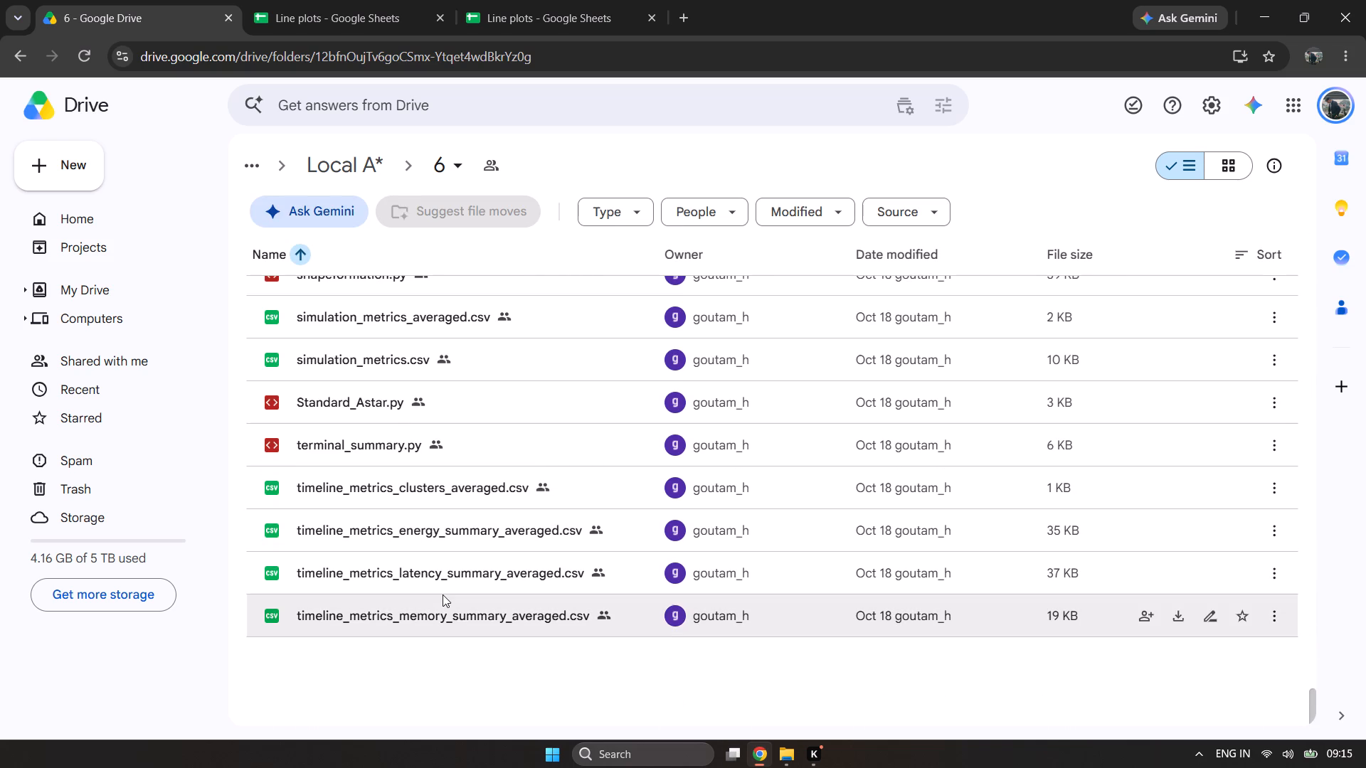
{"action": "double_click", "coordinate": [423, 580]}
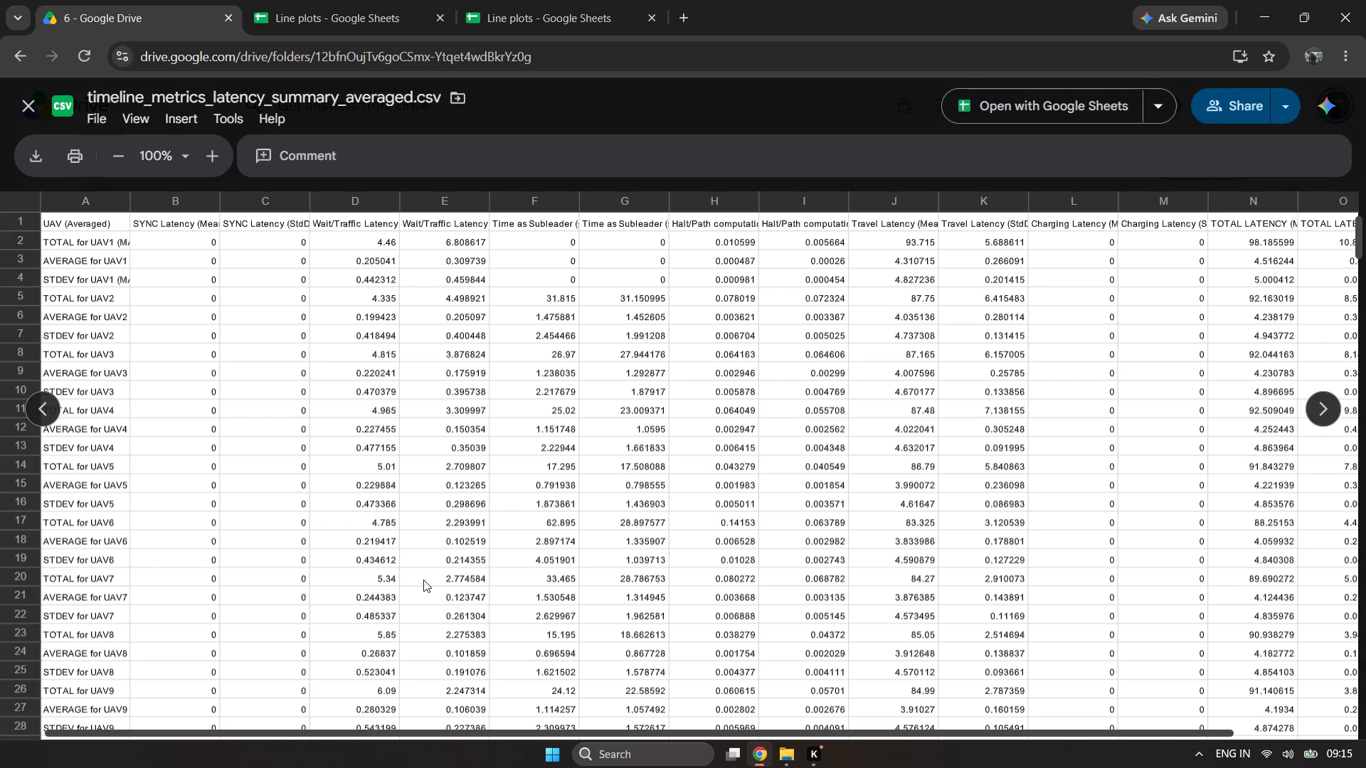
Copy the max individual latency and its deviation (B306:C306) into the Line plots sheet's lifetime 6 row, starting at B8.
{"action": "scroll", "coordinate": [509, 484], "scroll_direction": "down", "scroll_amount": 14}
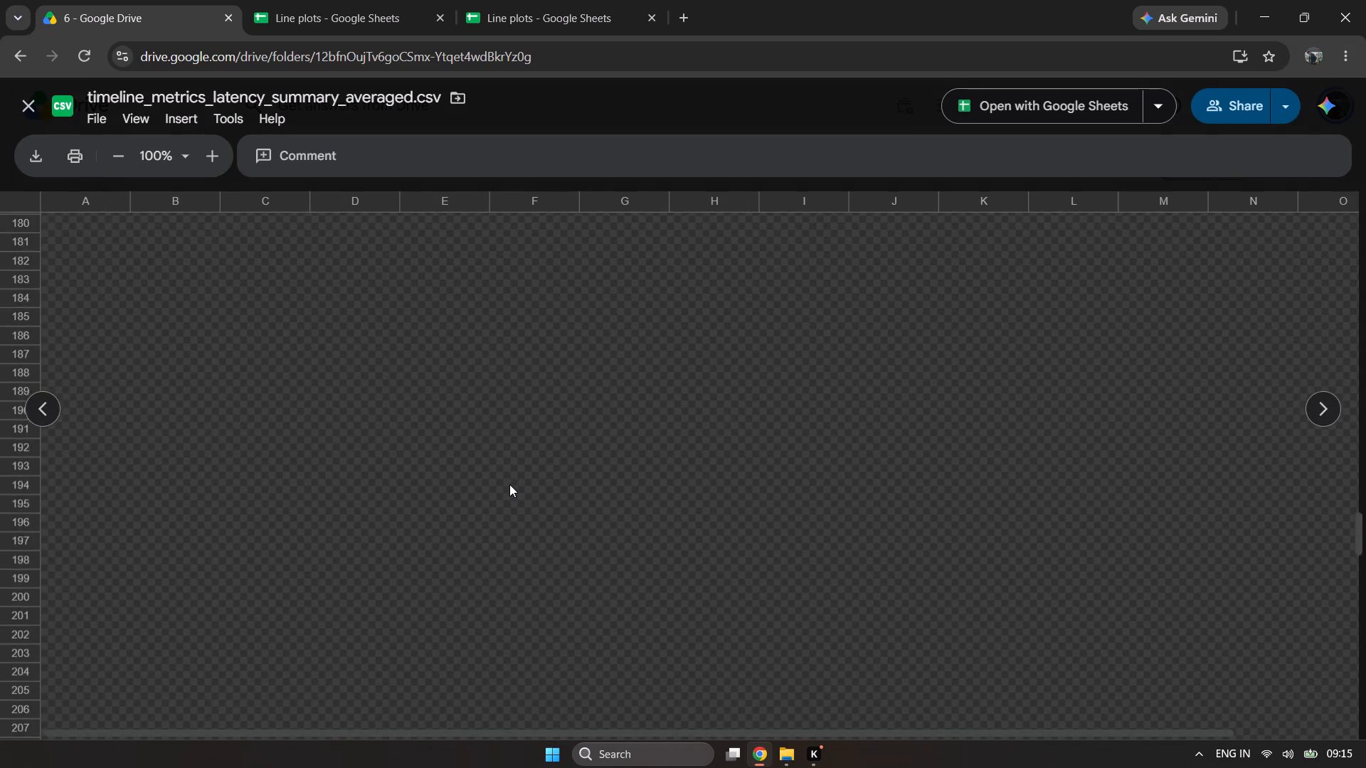
{"action": "scroll", "coordinate": [509, 484], "scroll_direction": "down", "scroll_amount": 9}
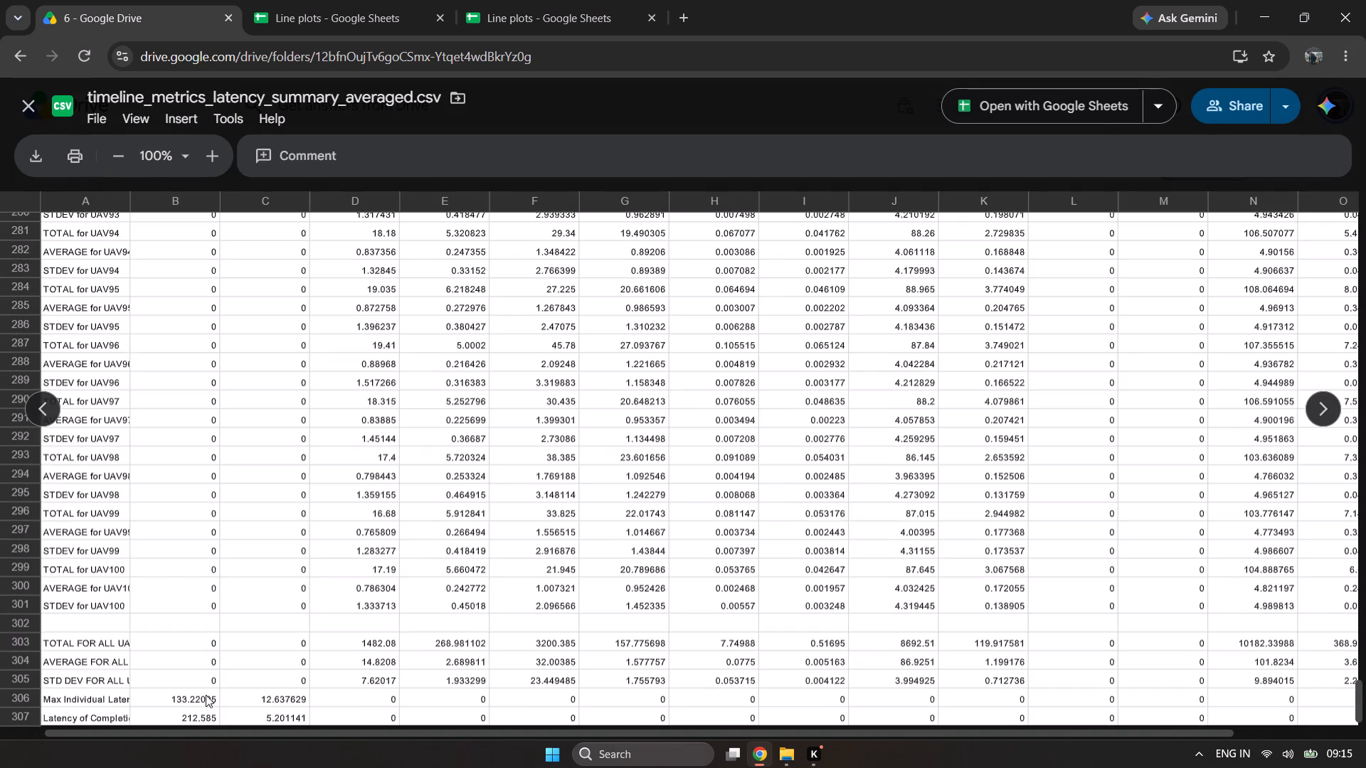
{"action": "left_click_drag", "start_coordinate": [199, 695], "coordinate": [250, 700]}
{"action": "key", "text": "ctrl+c"}
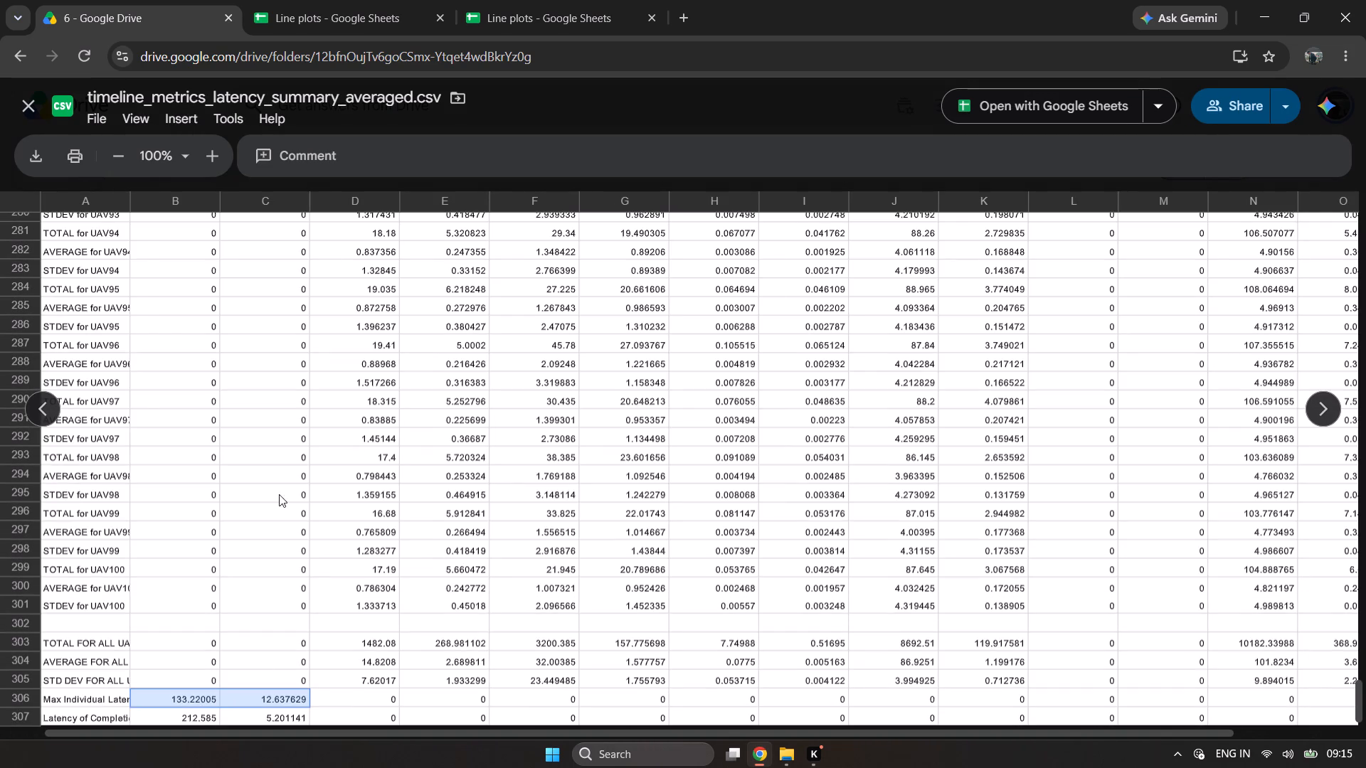
{"action": "left_click", "coordinate": [383, 0]}
{"action": "left_click", "coordinate": [206, 361]}
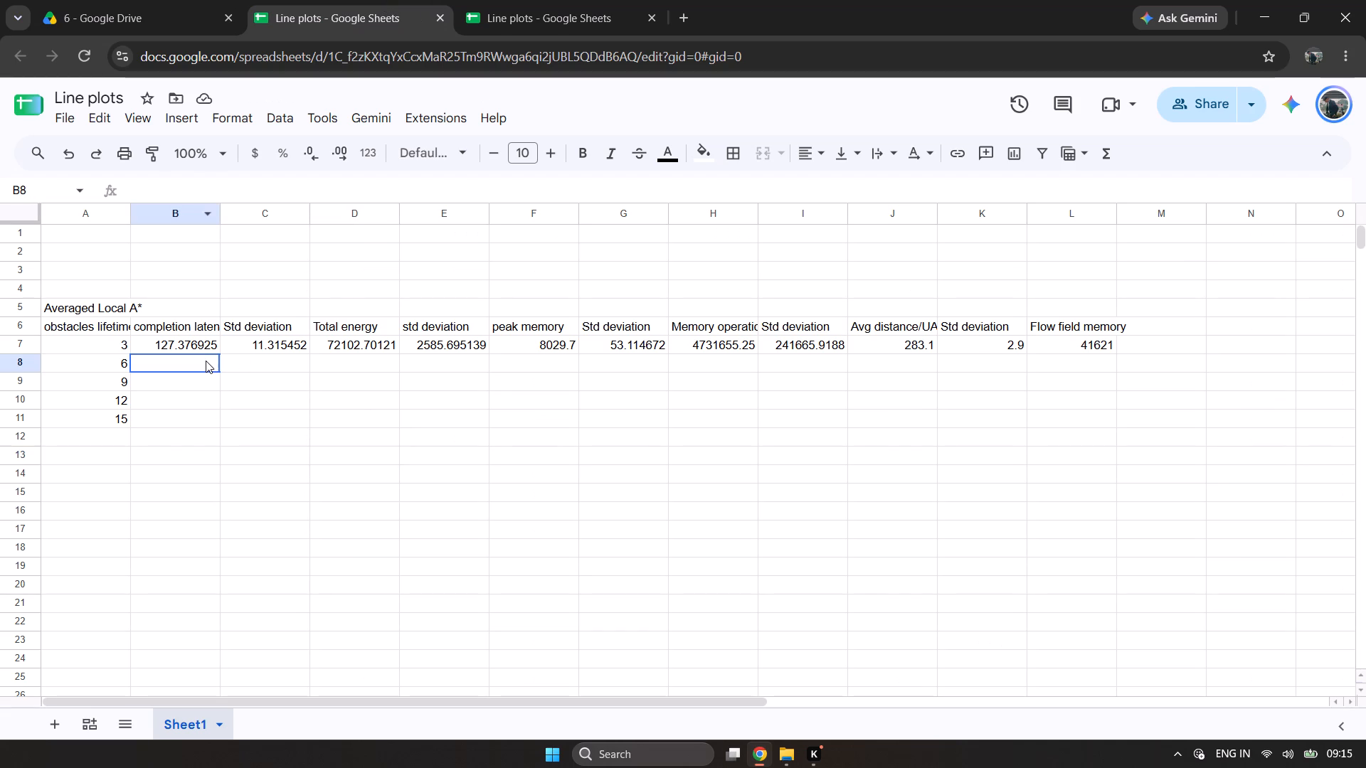
{"action": "key", "text": "ctrl+v"}
Copy the all-UAV total energy and deviation (L303:M303) from timeline_metrics_energy_summary_averaged.csv in folder 6 into D8:E8 of the Line plots sheet.
{"action": "left_click", "coordinate": [125, 0]}
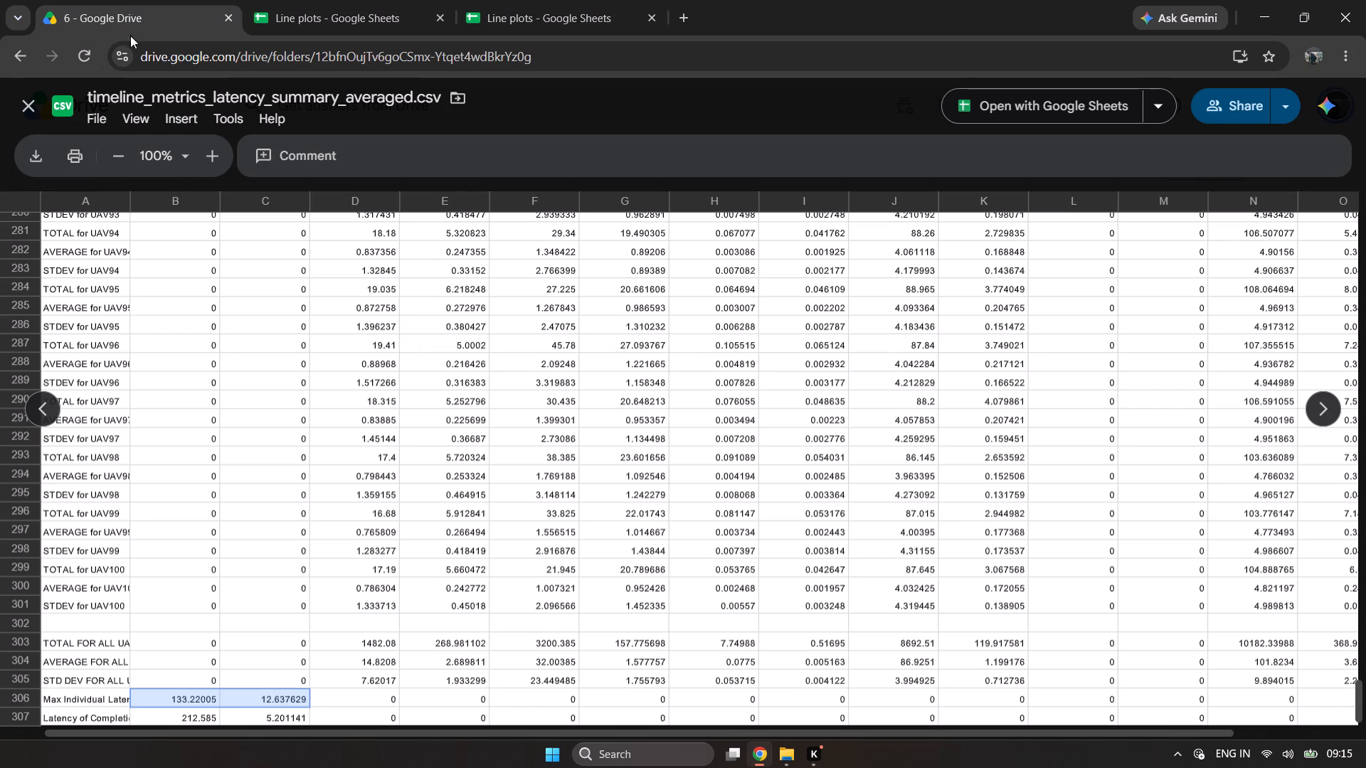
{"action": "left_click", "coordinate": [28, 92]}
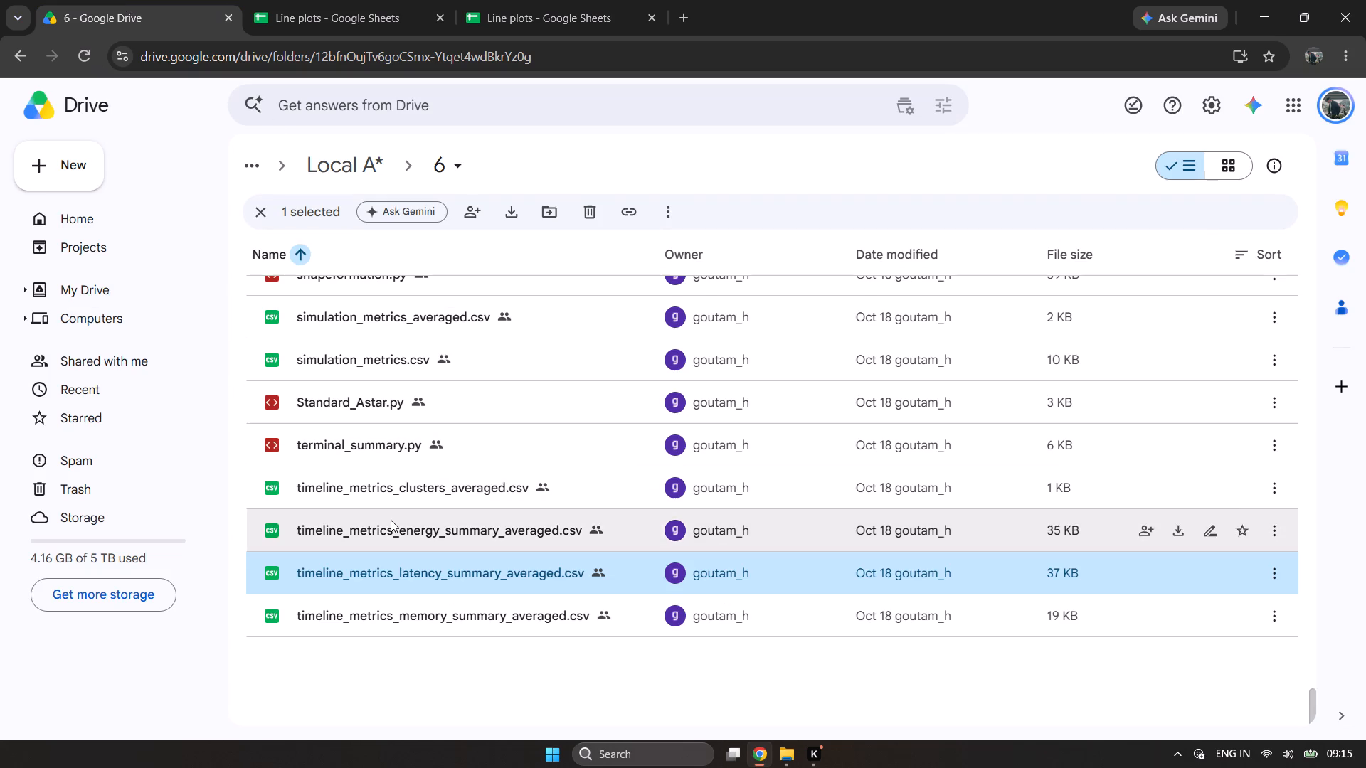
{"action": "double_click", "coordinate": [391, 519]}
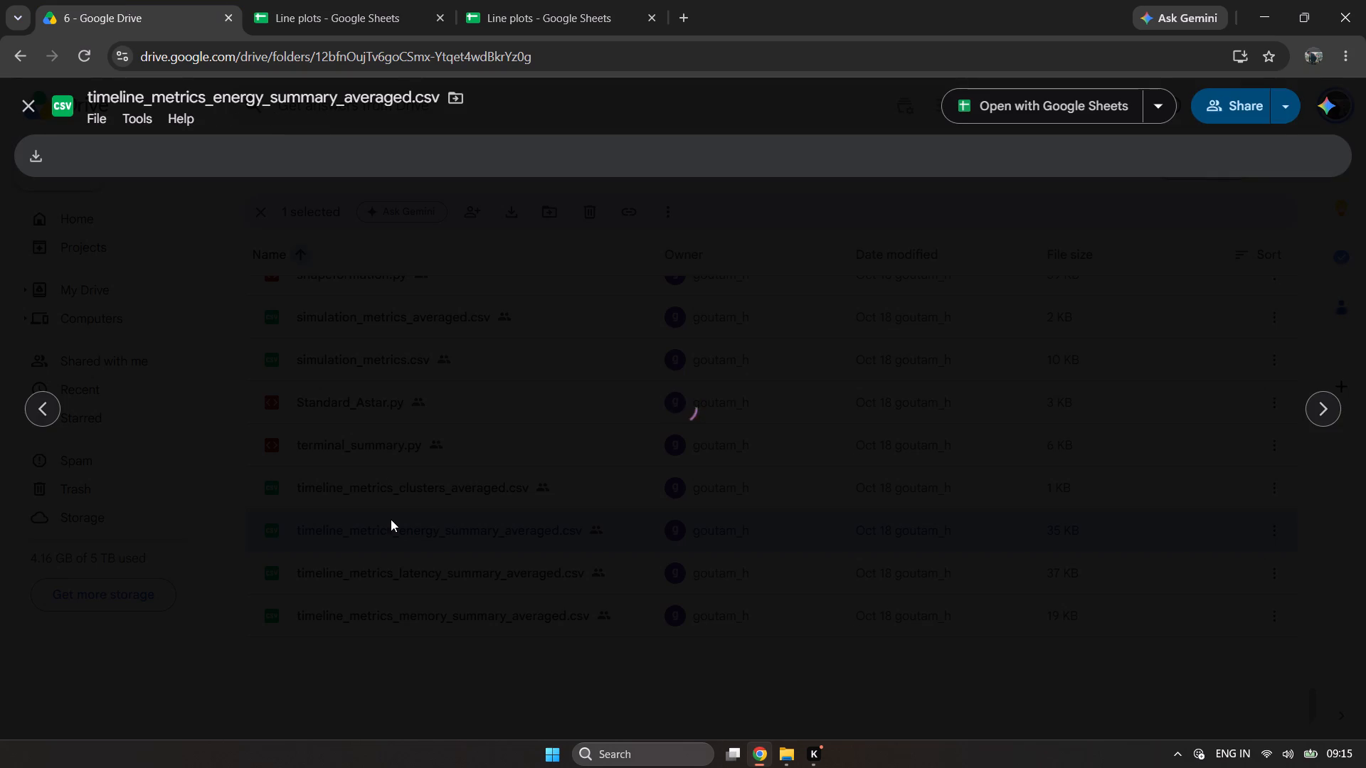
{"action": "scroll", "coordinate": [391, 519], "scroll_direction": "down", "scroll_amount": 18}
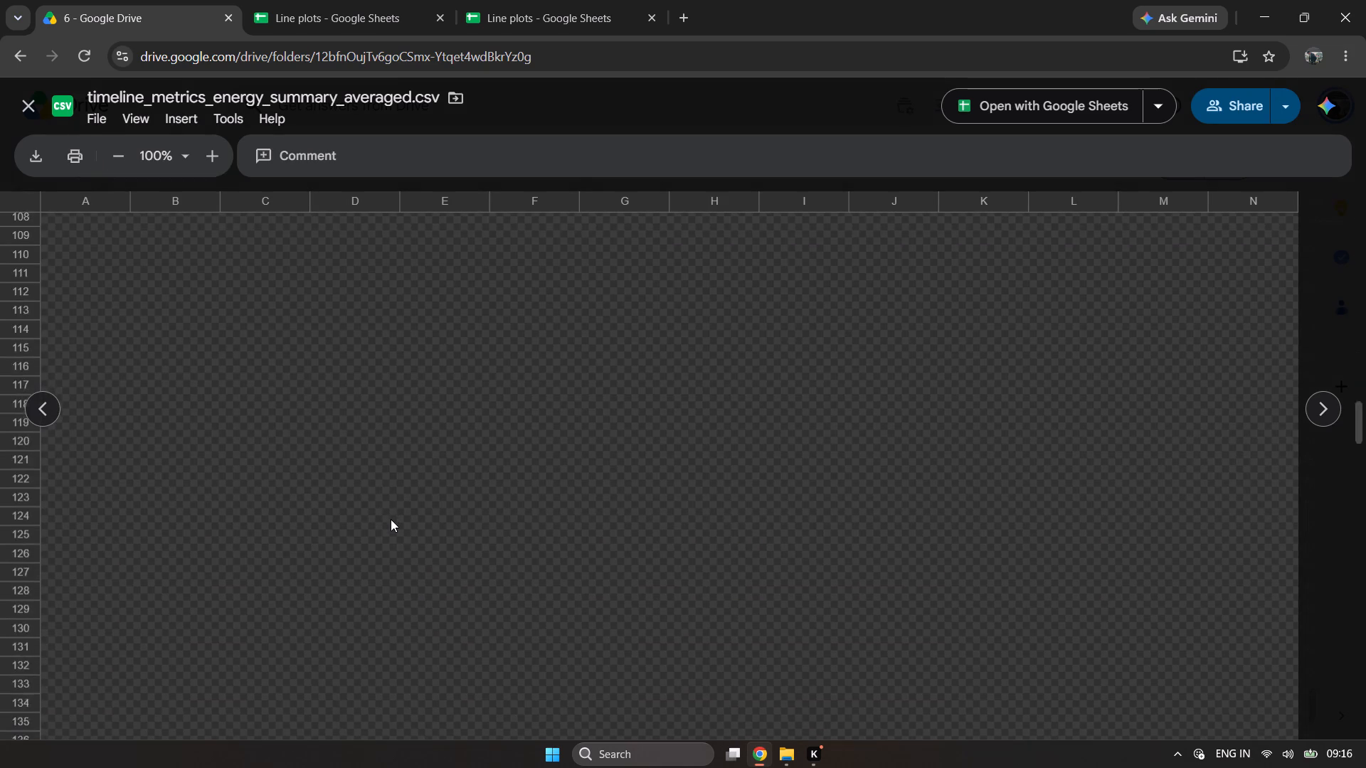
{"action": "scroll", "coordinate": [391, 519], "scroll_direction": "down", "scroll_amount": 12}
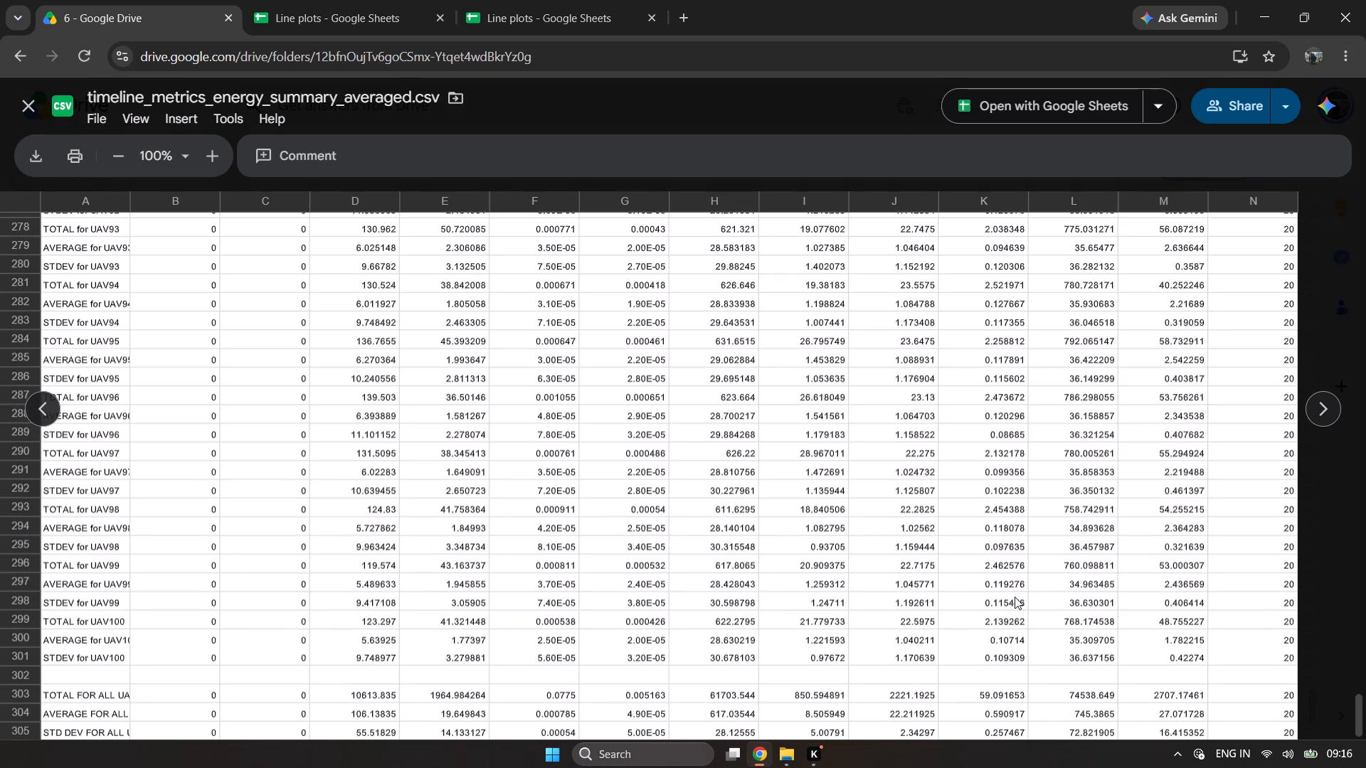
{"action": "left_click_drag", "start_coordinate": [1090, 690], "coordinate": [1121, 690]}
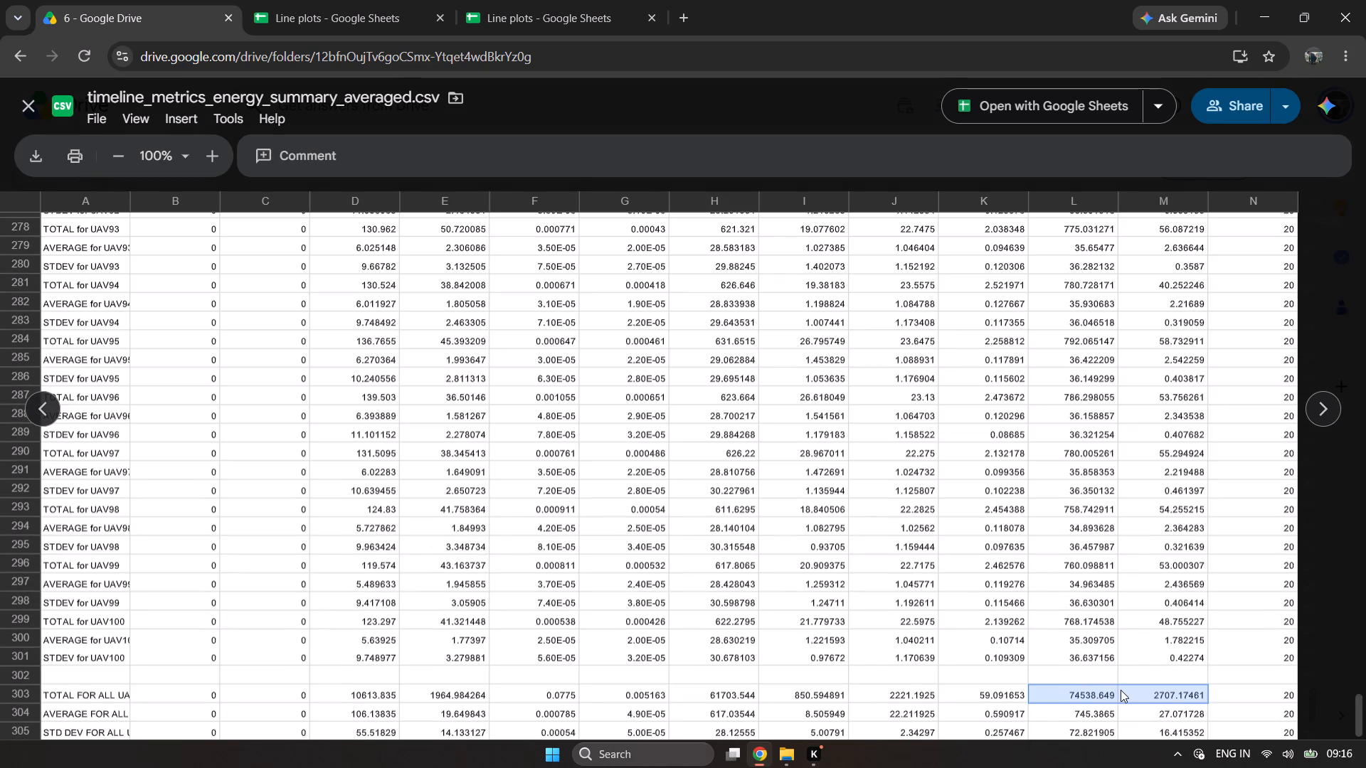
{"action": "left_click_drag", "start_coordinate": [1121, 690], "coordinate": [1122, 690]}
{"action": "key", "text": "ctrl+c"}
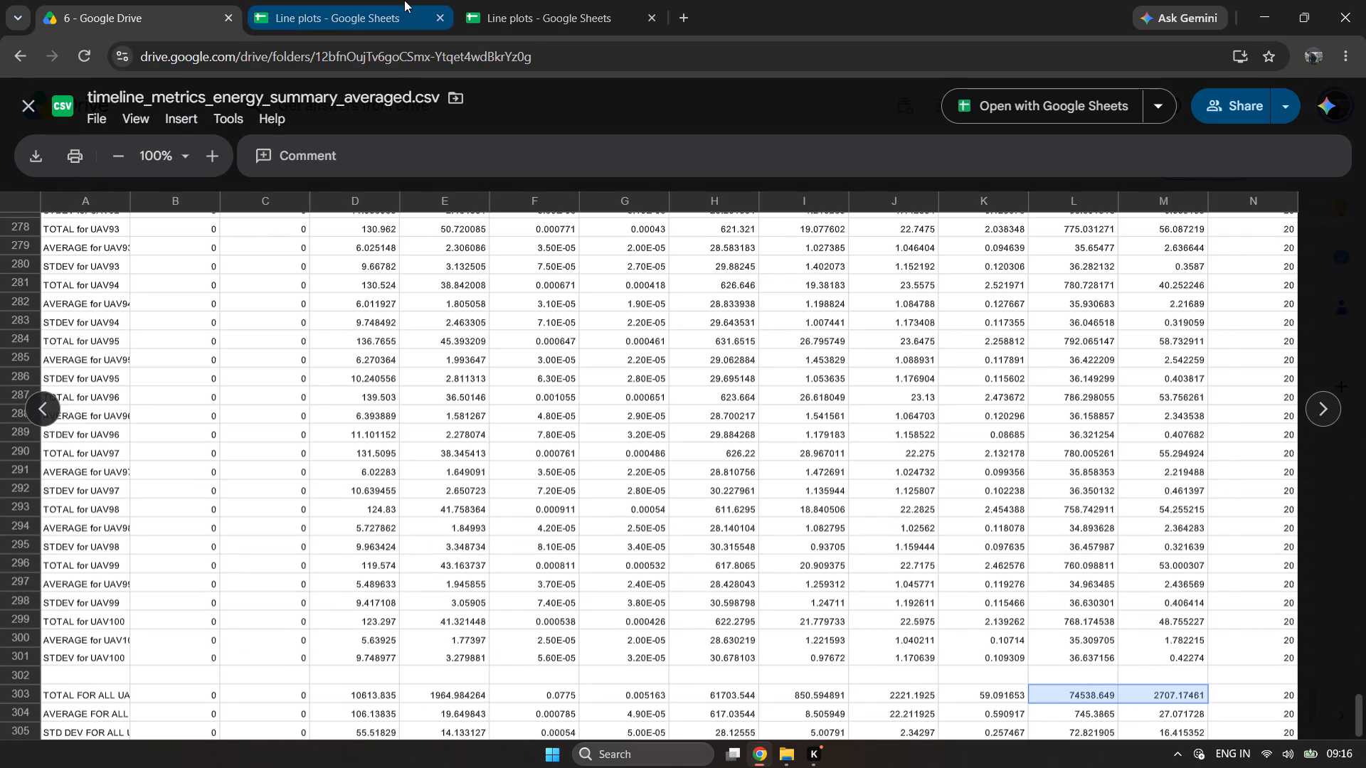
{"action": "left_click", "coordinate": [404, 0]}
{"action": "left_click", "coordinate": [378, 365]}
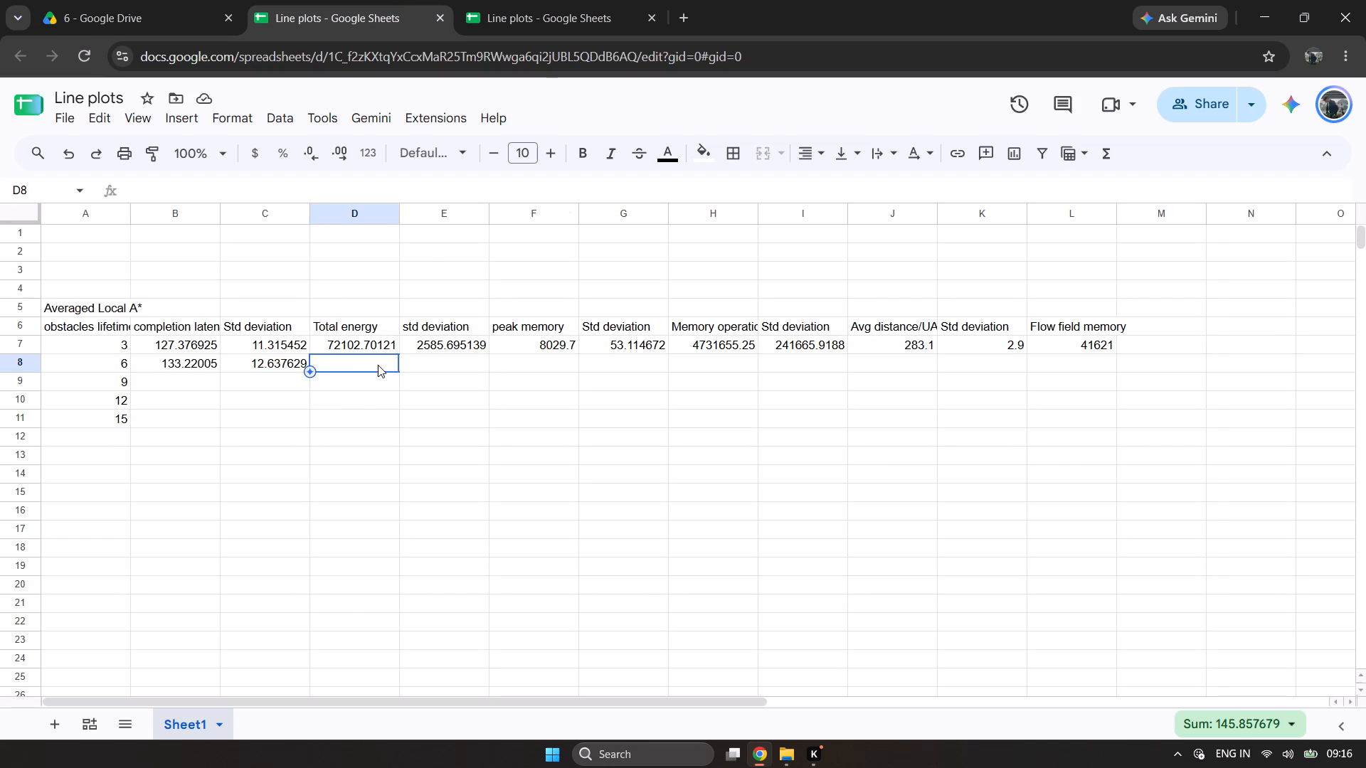
{"action": "key", "text": "ctrl+v"}
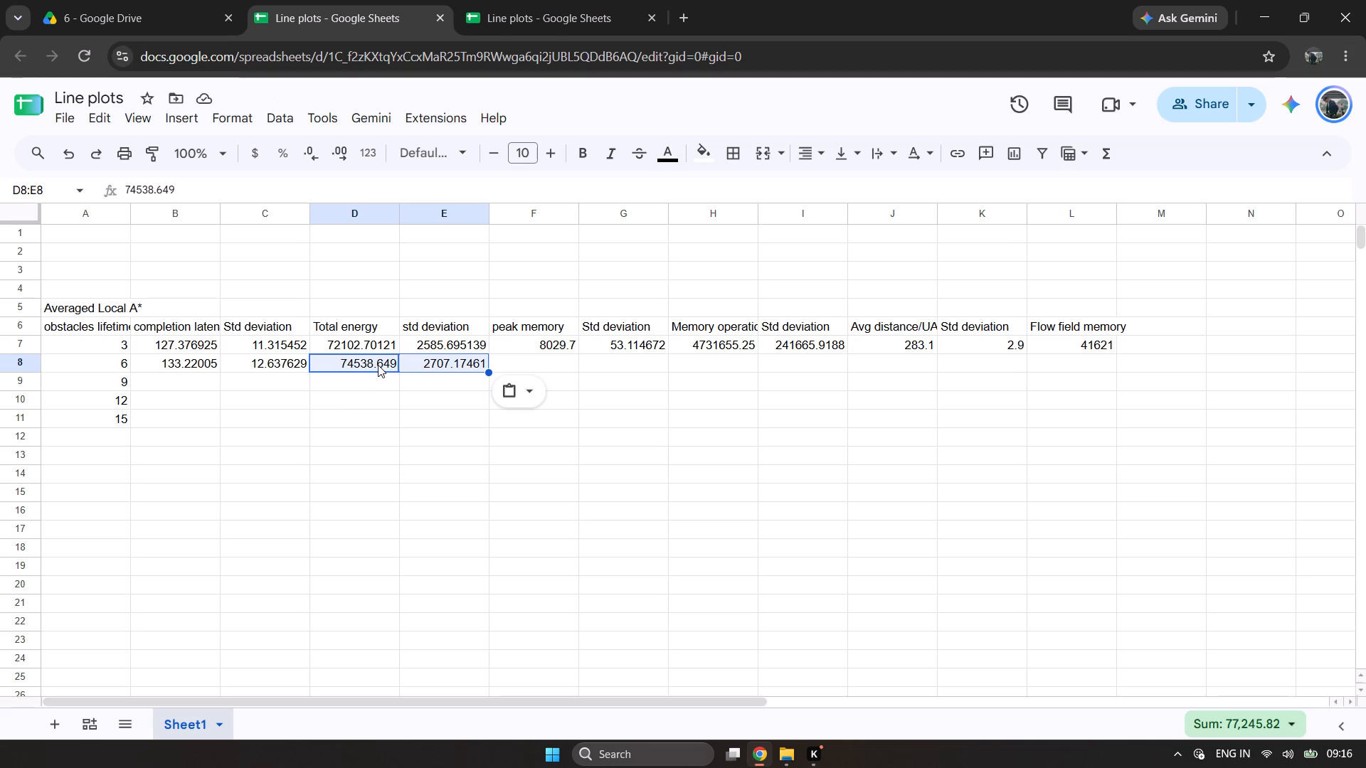
Copy the all-UAV total memory operations and deviation (B303:C303) from timeline_metrics_memory_summary_averaged.csv in folder 6 into H8:I8 of the Line plots sheet.
{"action": "left_click", "coordinate": [211, 0]}
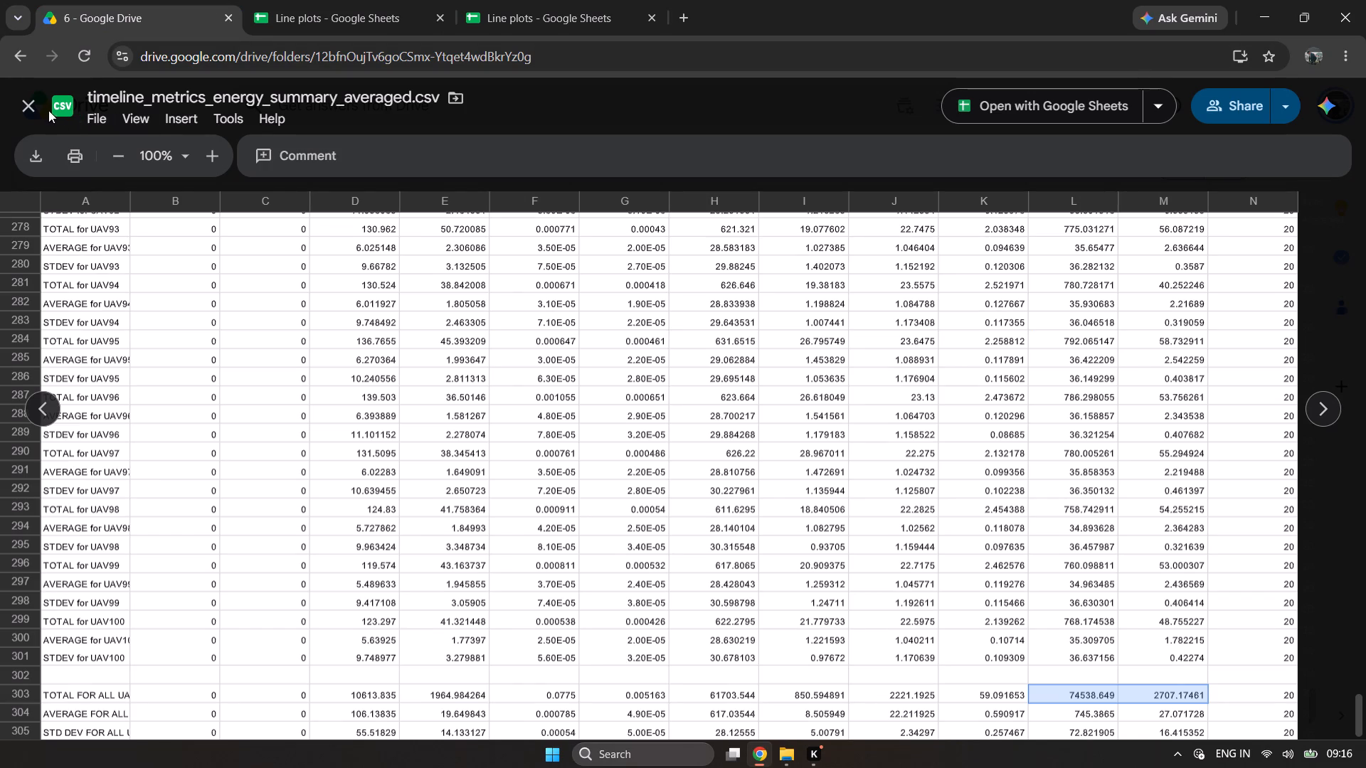
{"action": "left_click", "coordinate": [34, 105]}
{"action": "double_click", "coordinate": [374, 616]}
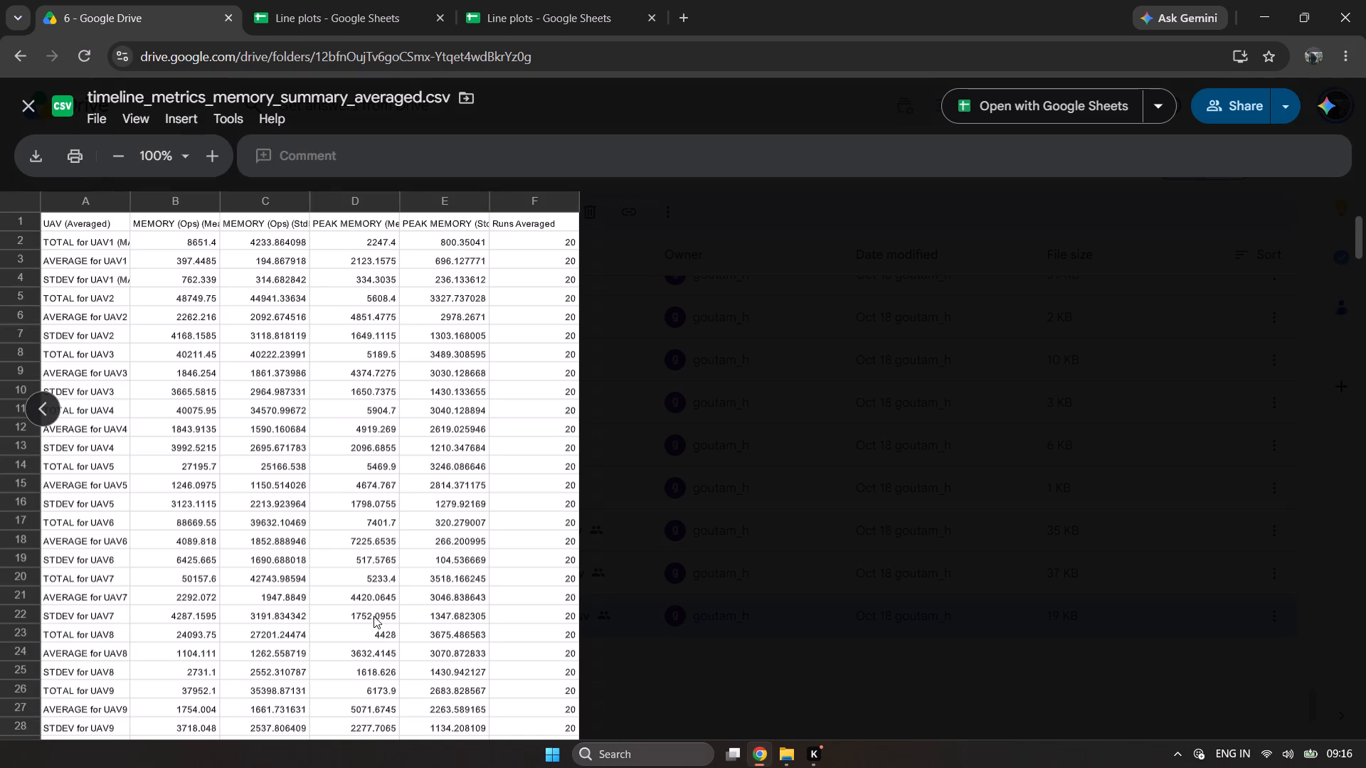
{"action": "scroll", "coordinate": [374, 616], "scroll_direction": "down", "scroll_amount": 20}
{"action": "scroll", "coordinate": [374, 616], "scroll_direction": "down", "scroll_amount": 6}
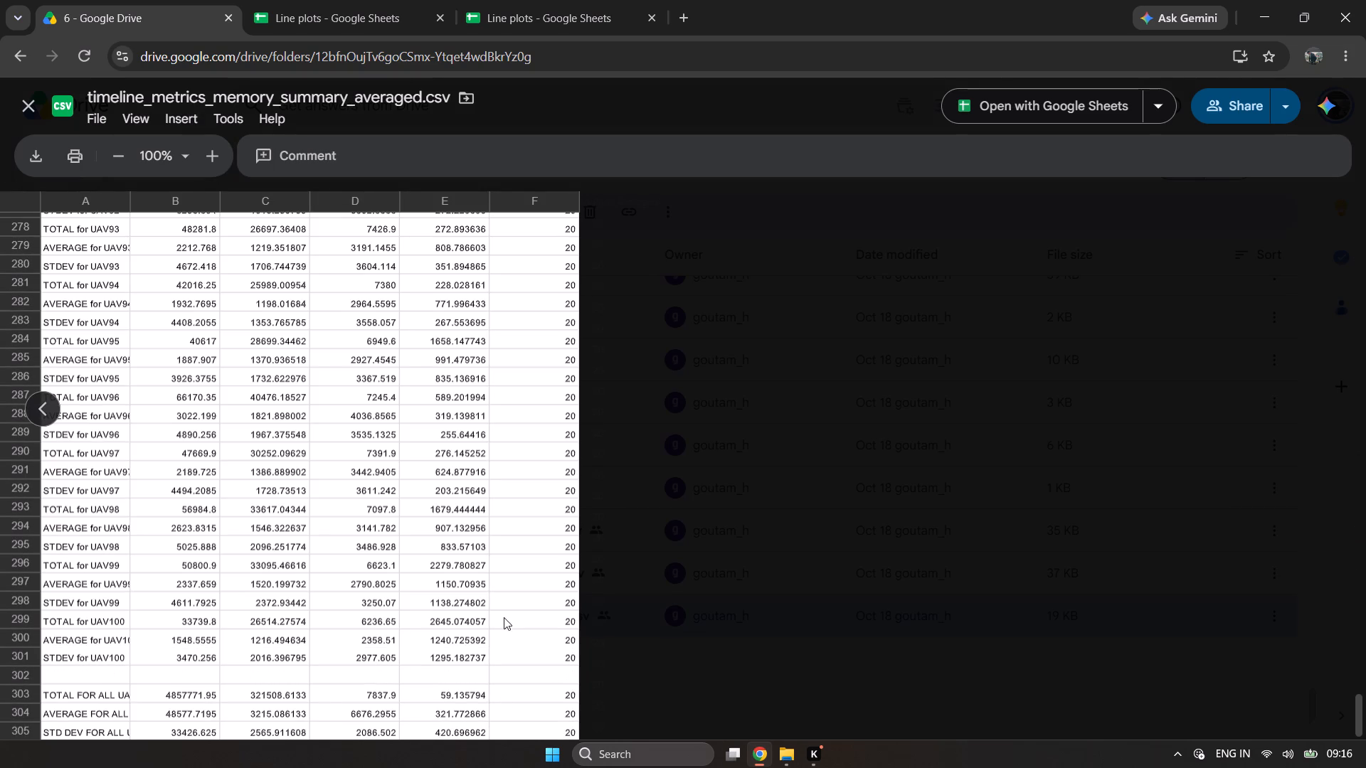
{"action": "left_click_drag", "start_coordinate": [193, 693], "coordinate": [238, 697]}
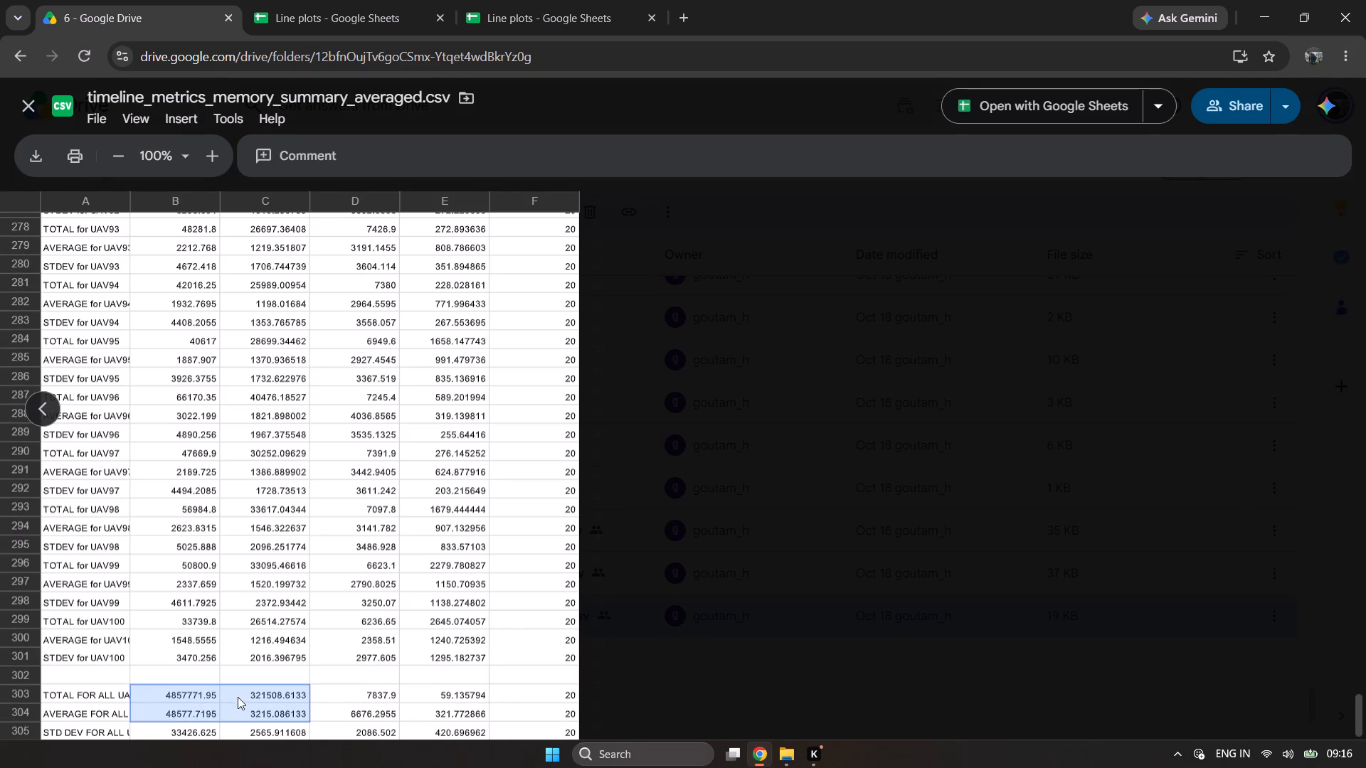
{"action": "left_click_drag", "start_coordinate": [238, 697], "coordinate": [240, 693]}
{"action": "key", "text": "ctrl+c"}
{"action": "left_click", "coordinate": [348, 0]}
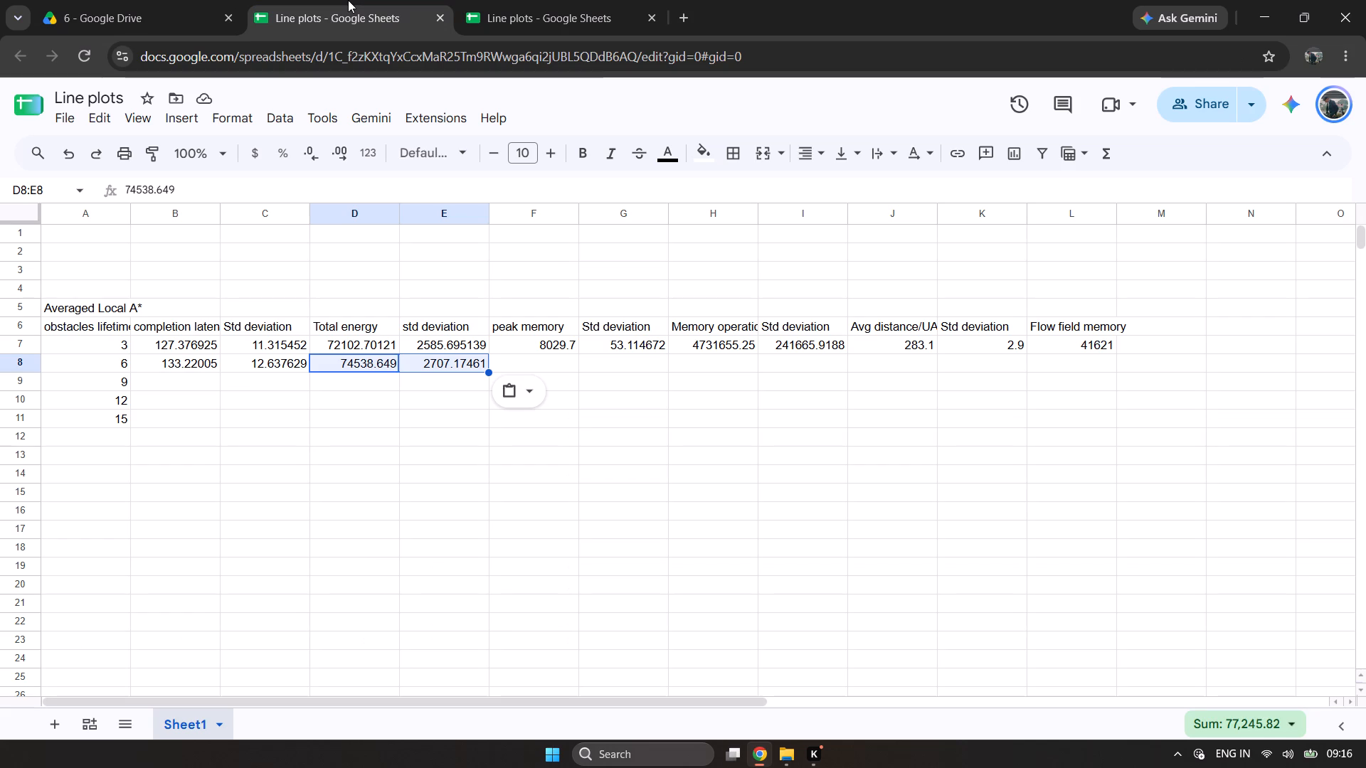
{"action": "left_click", "coordinate": [703, 366]}
{"action": "key", "text": "ctrl+v"}
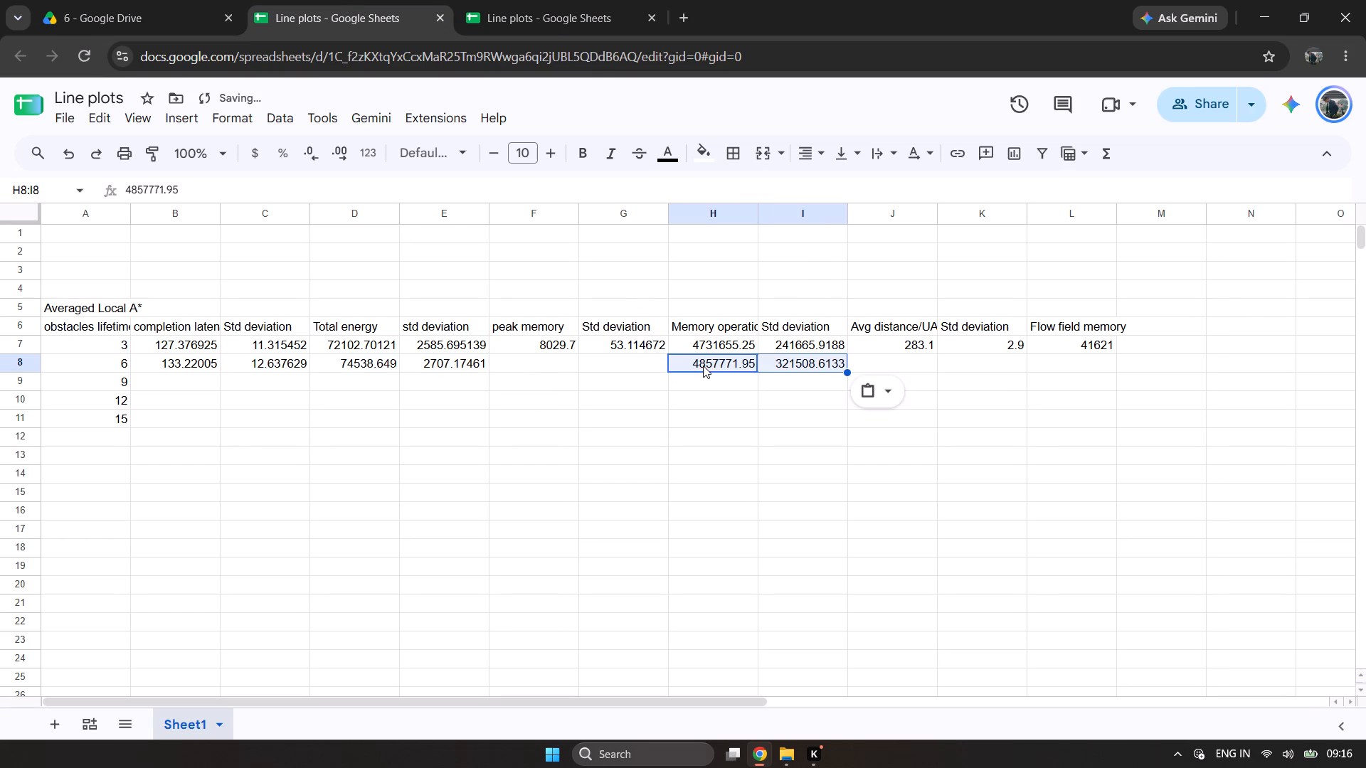
Copy the all-UAV peak memory and deviation (D303:E303) from the same memory summary into F8:G8 of the Line plots sheet.
{"action": "left_click", "coordinate": [187, 0]}
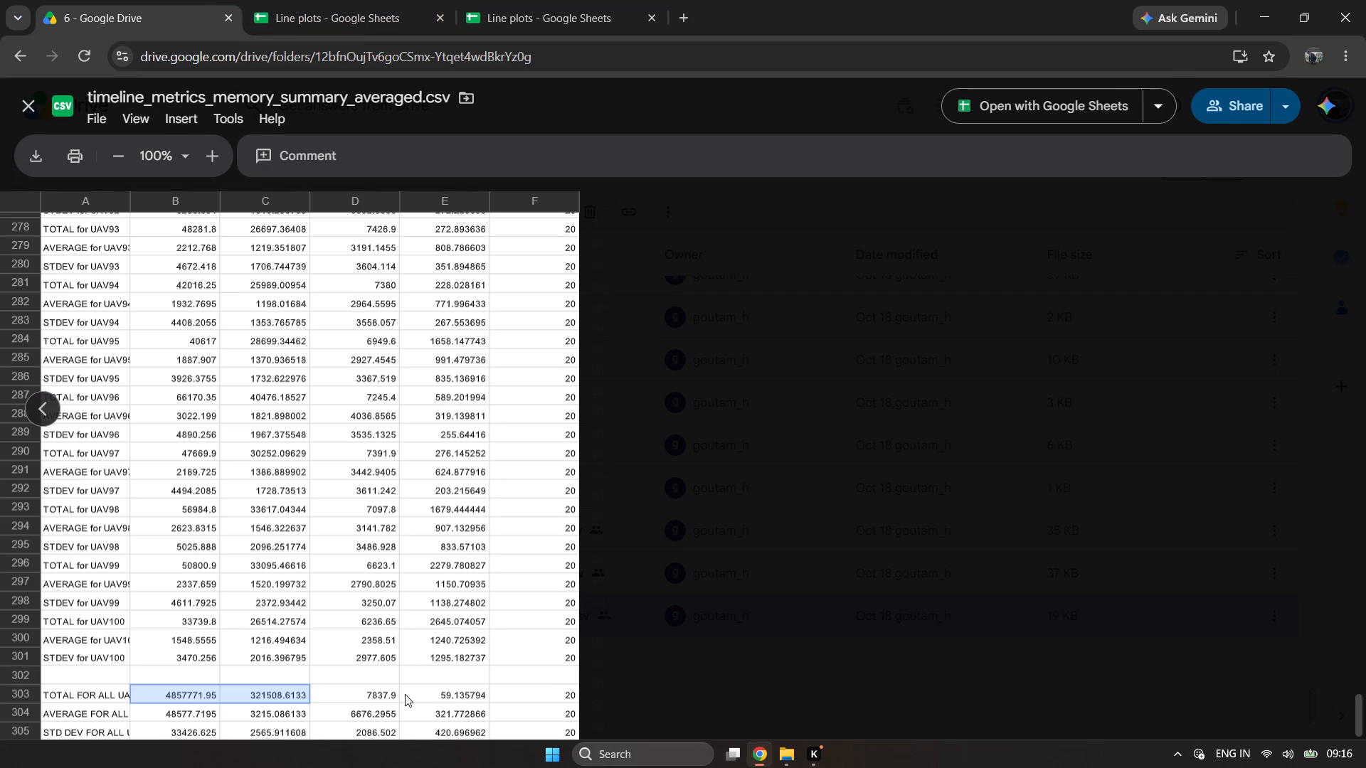
{"action": "left_click_drag", "start_coordinate": [380, 698], "coordinate": [443, 698]}
{"action": "key", "text": "ctrl+c"}
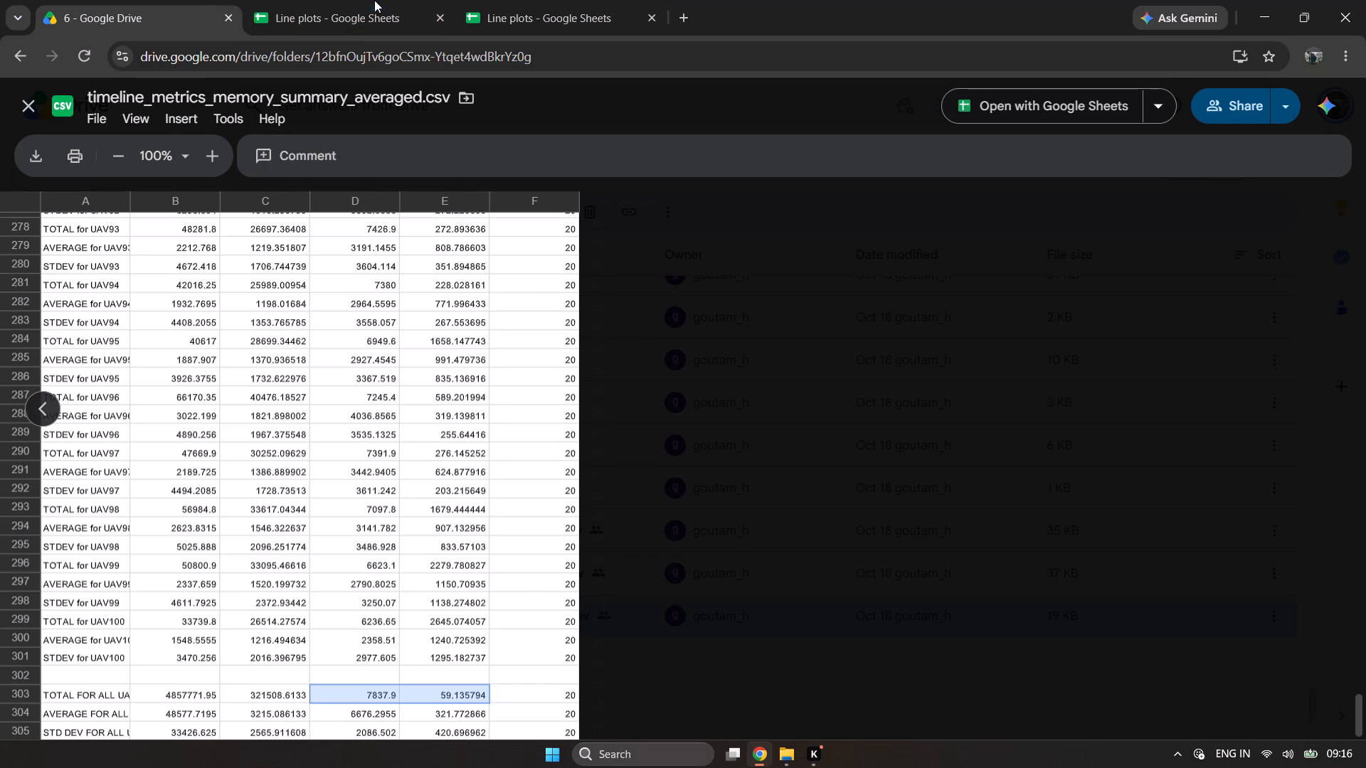
{"action": "left_click", "coordinate": [376, 0]}
{"action": "left_click", "coordinate": [569, 365]}
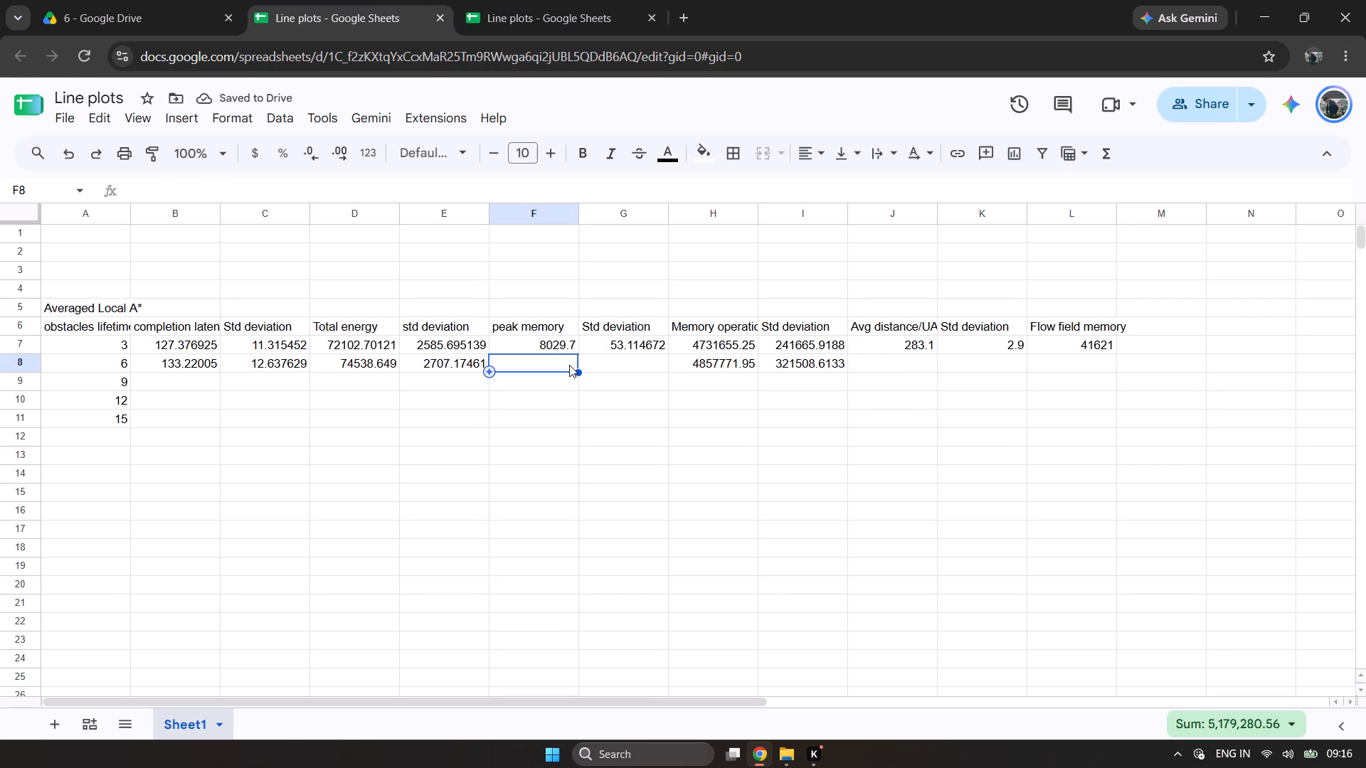
{"action": "key", "text": "ctrl+v"}
{"action": "double_click", "coordinate": [0, 0]}
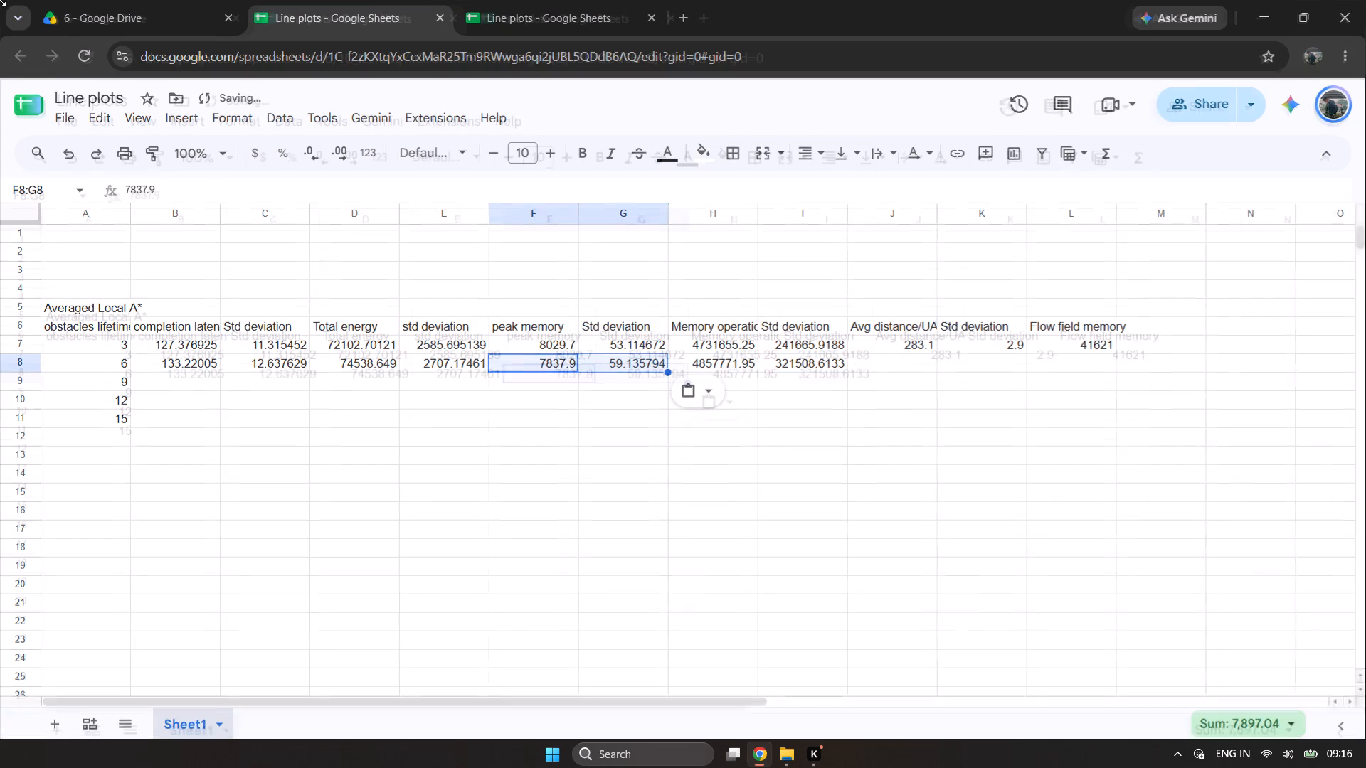
Copy the flow field memory value 41621 from L7 into L8 through L11 for lifetimes 6, 9, 12 and 15.
{"action": "left_click", "coordinate": [1086, 343]}
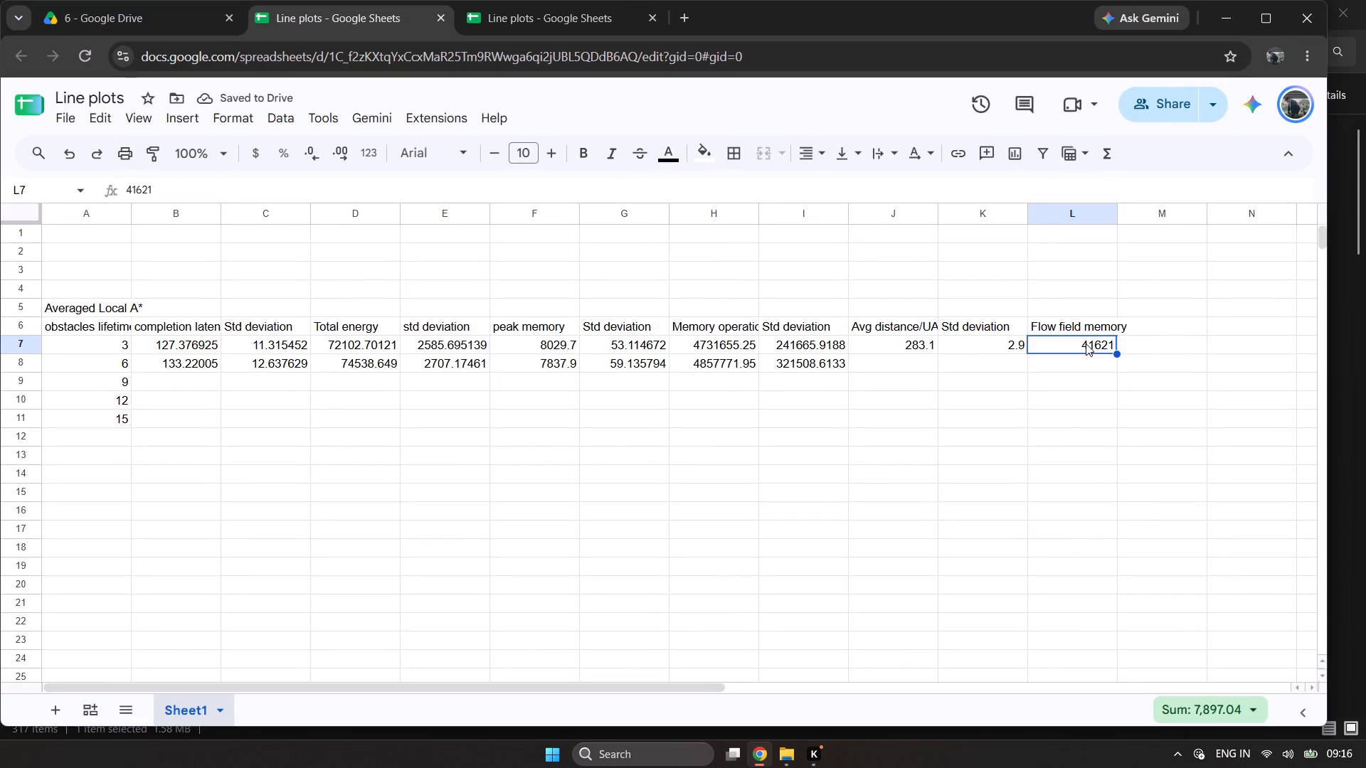
{"action": "key", "text": "ctrl+c"}
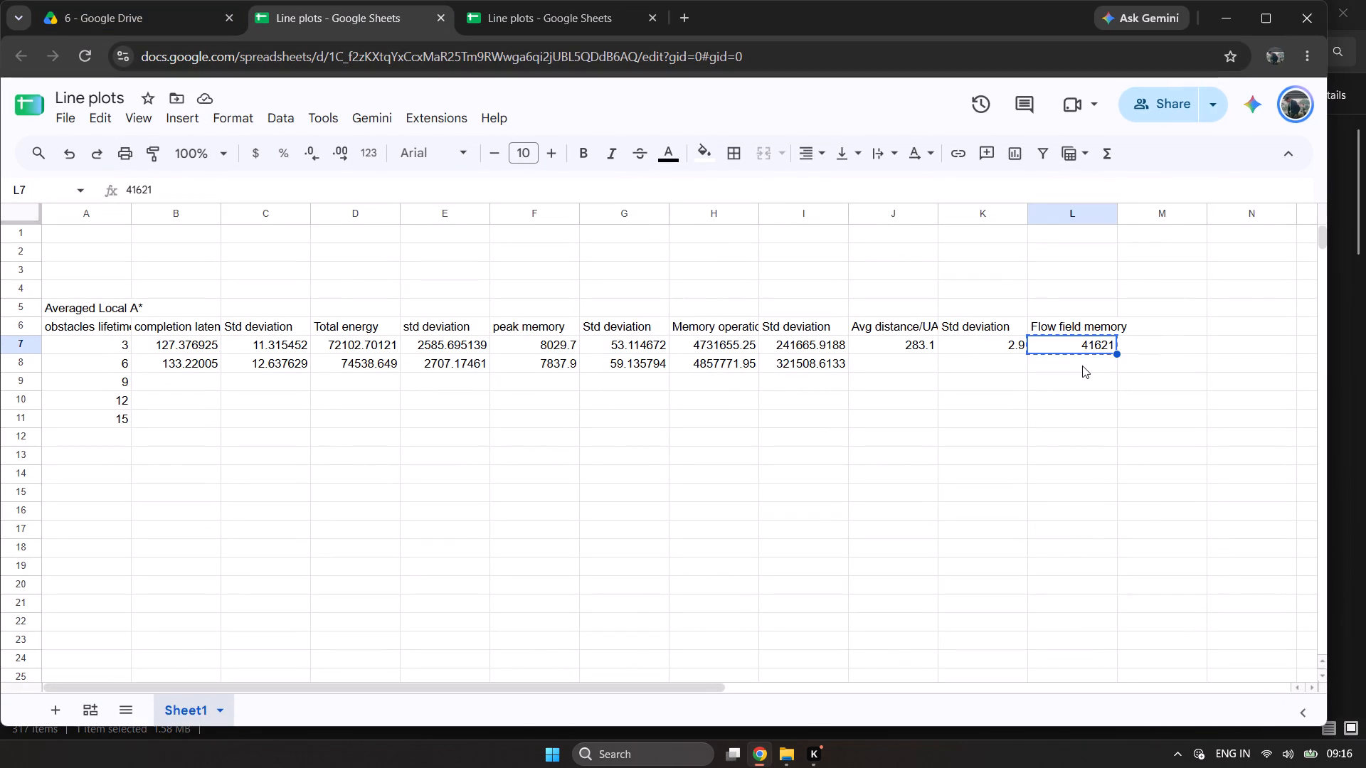
{"action": "left_click", "coordinate": [1082, 366]}
{"action": "key", "text": "ctrl+v"}
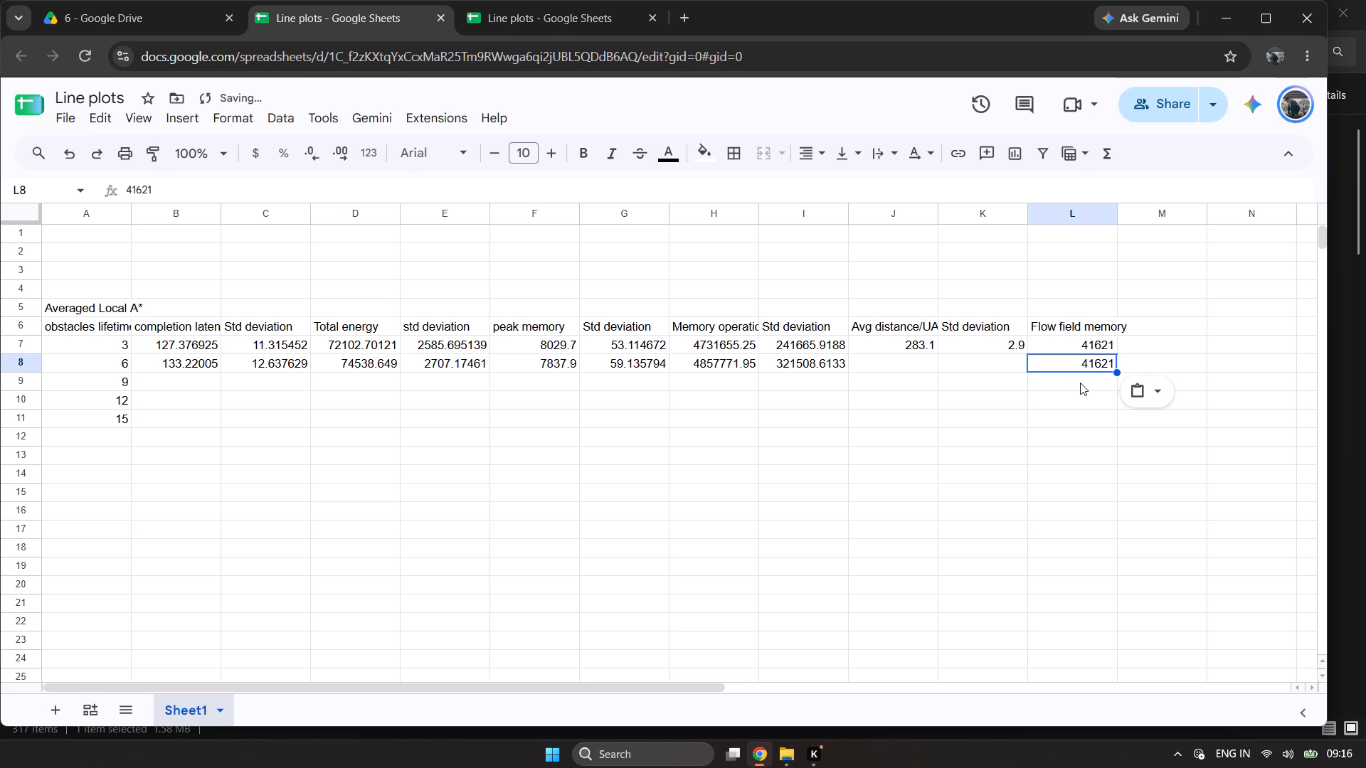
{"action": "left_click", "coordinate": [1080, 383]}
{"action": "key", "text": "ctrl+v"}
{"action": "left_click", "coordinate": [1264, 11]}
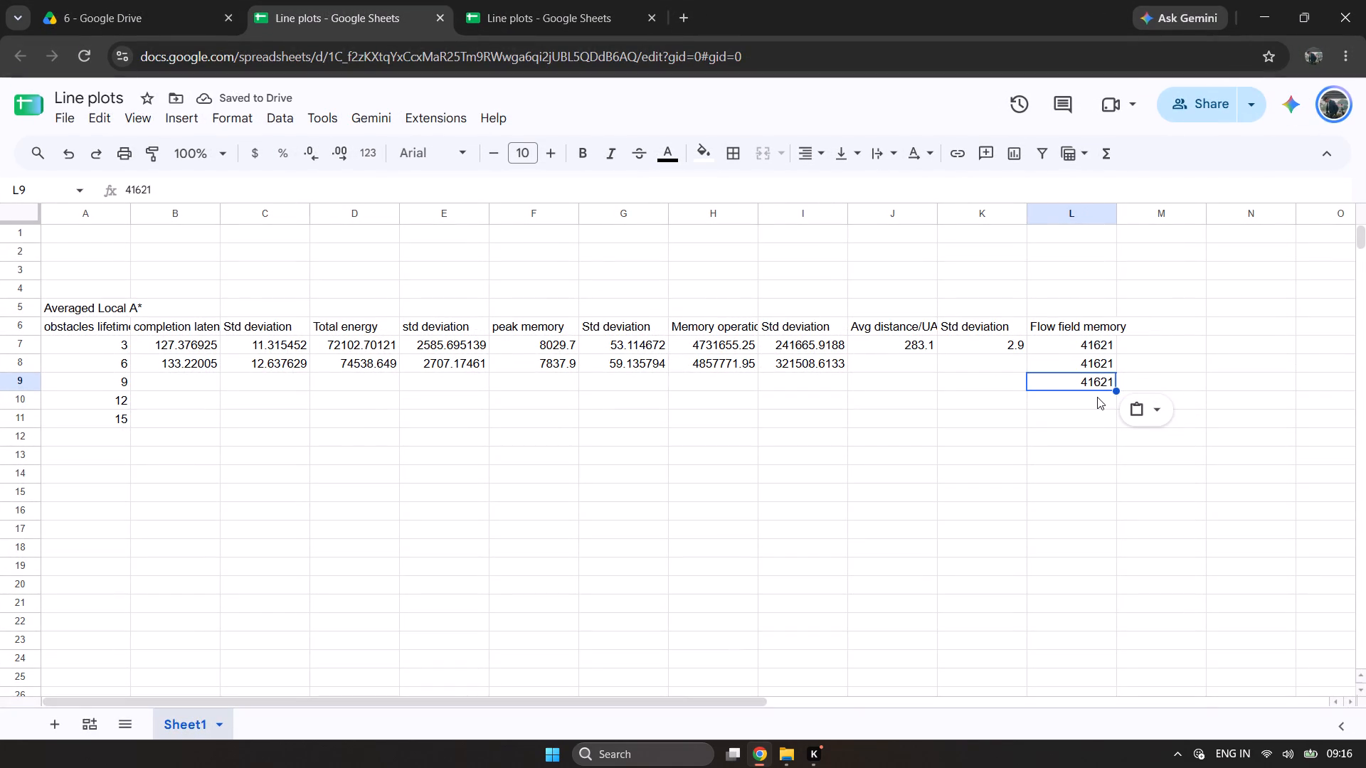
{"action": "left_click", "coordinate": [1097, 397]}
{"action": "key", "text": "ctrl+v"}
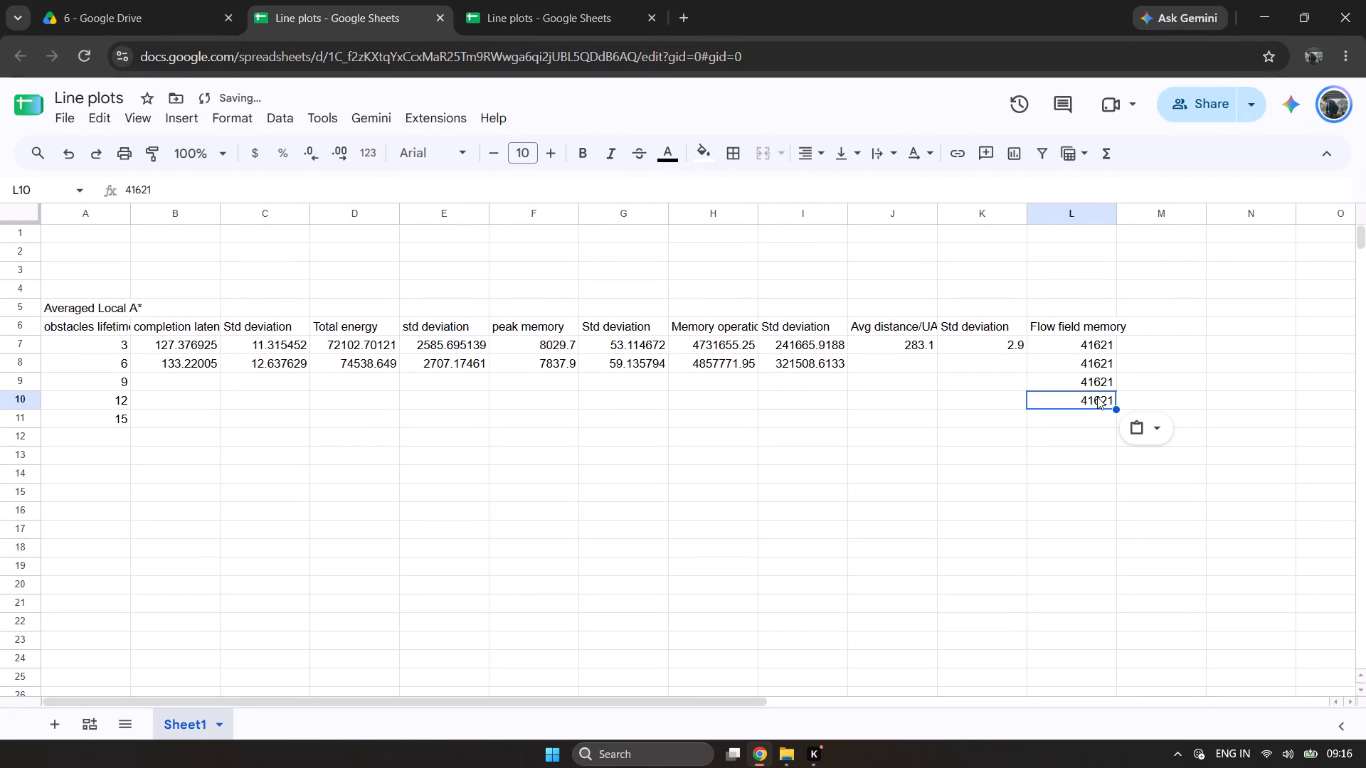
{"action": "left_click", "coordinate": [1094, 417]}
{"action": "key", "text": "ctrl+v"}
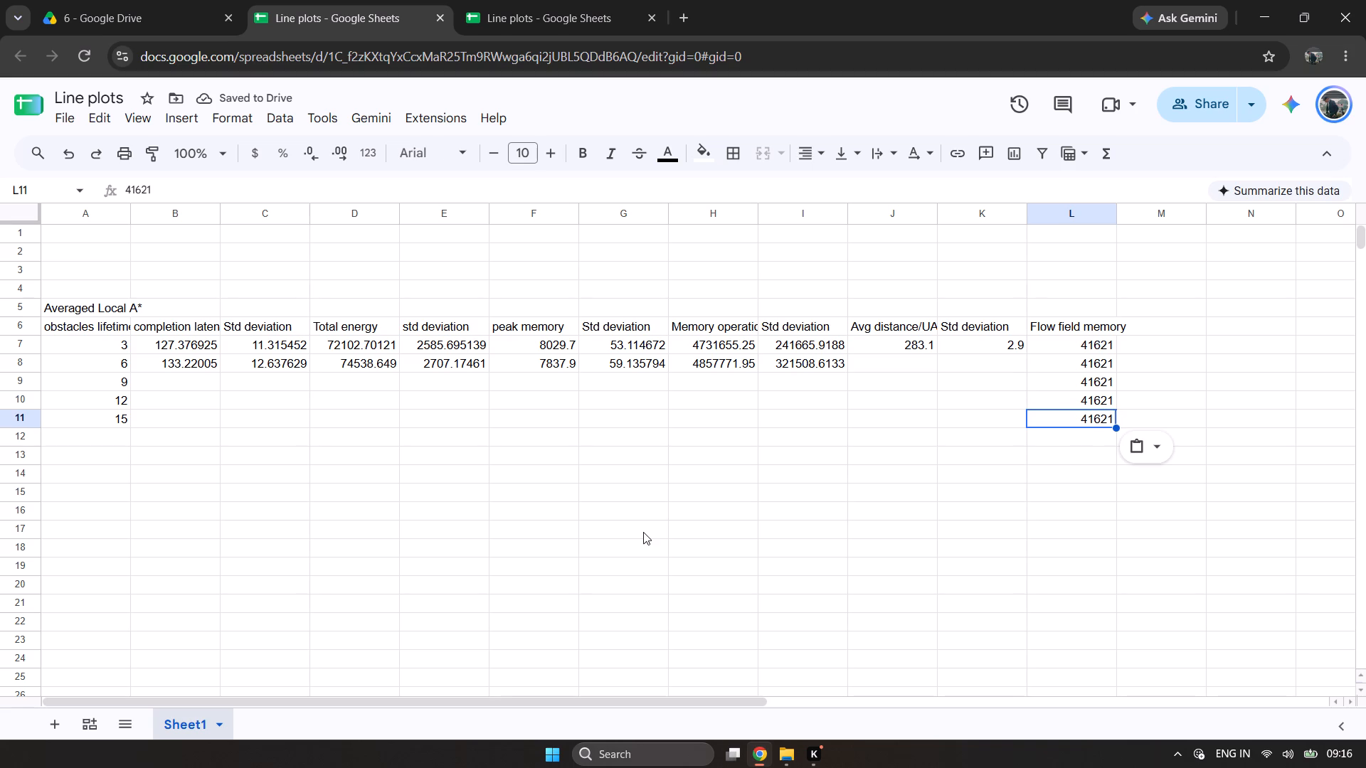
Copy the average distance per UAV and its deviation (AX2:AY2) from simulation_metrics_averaged.csv in folder 6 into J8:K8 of the Line plots sheet.
{"action": "left_click", "coordinate": [152, 25]}
{"action": "left_click", "coordinate": [28, 116]}
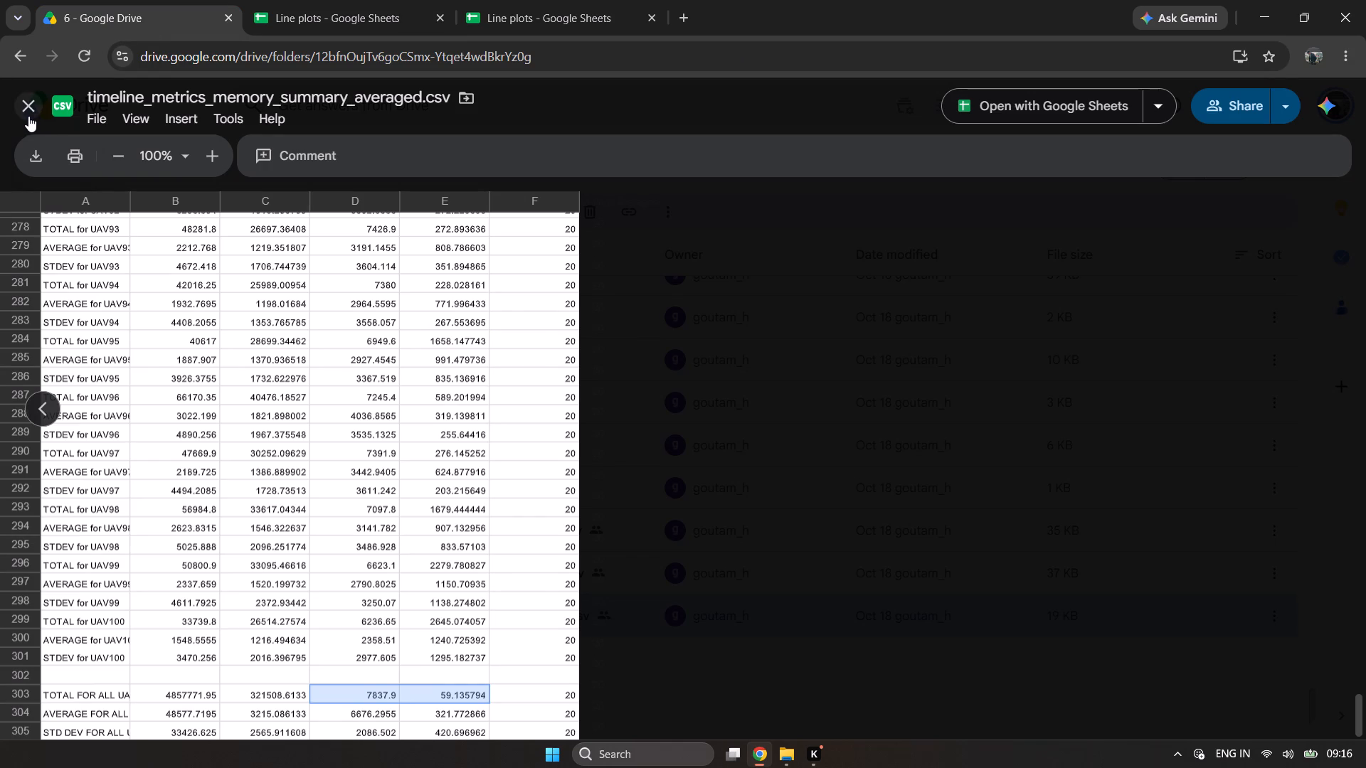
{"action": "scroll", "coordinate": [349, 407], "scroll_direction": "up", "scroll_amount": 1}
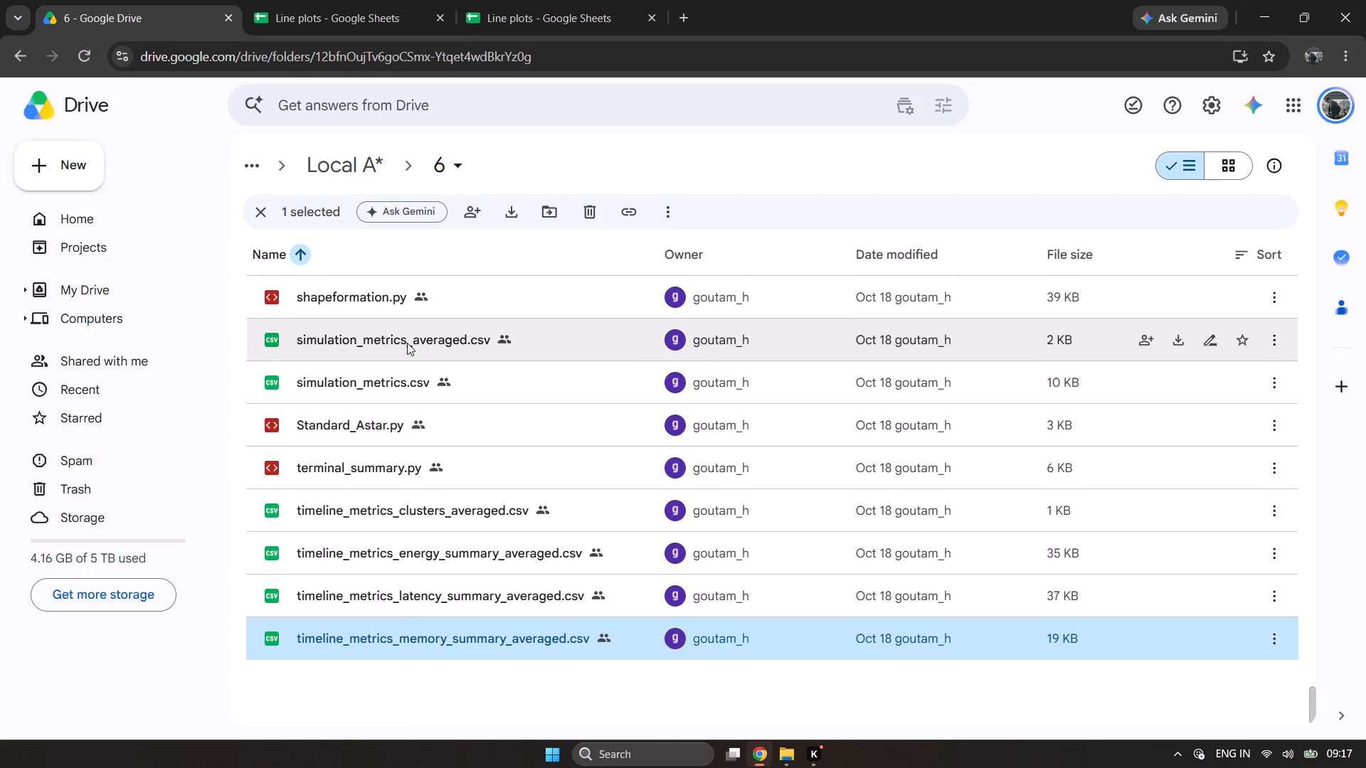
{"action": "double_click", "coordinate": [407, 343]}
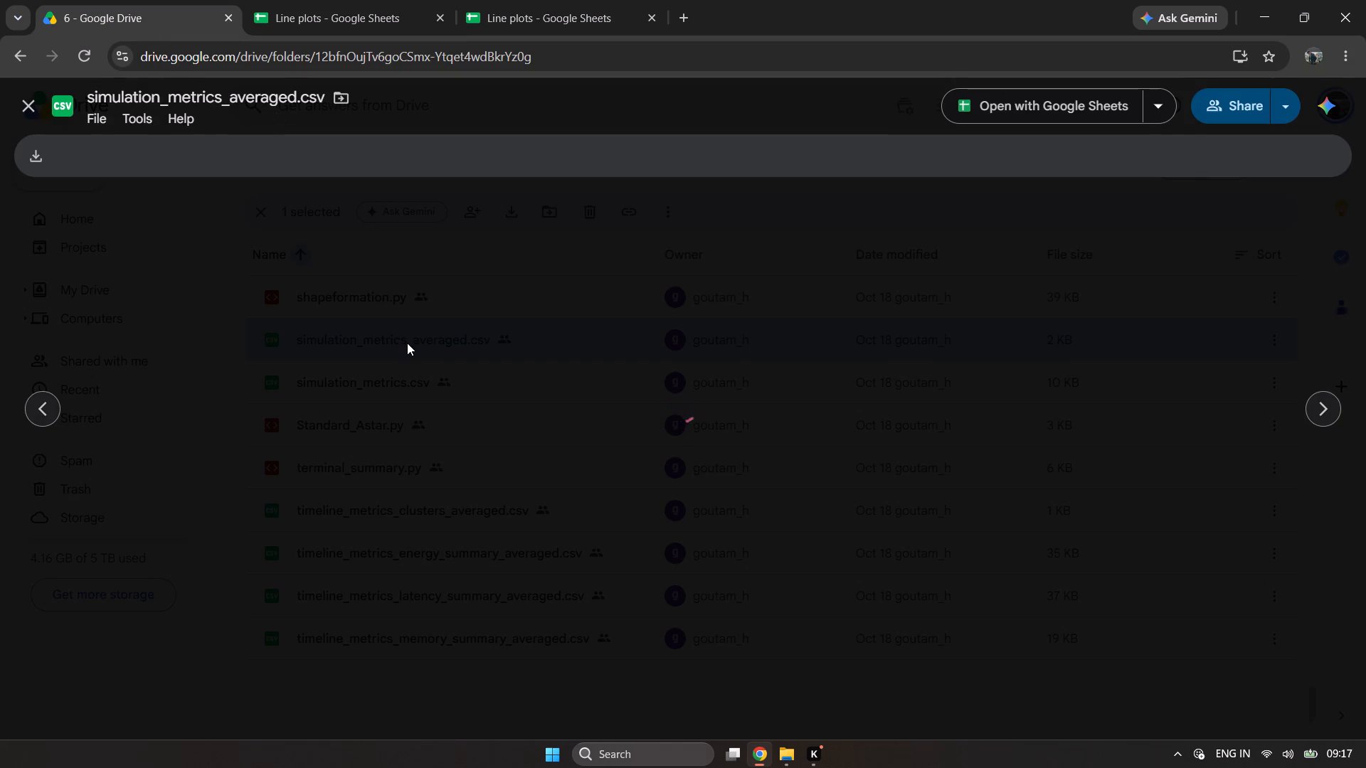
{"action": "scroll", "coordinate": [1145, 250], "scroll_direction": "left", "scroll_amount": 2}
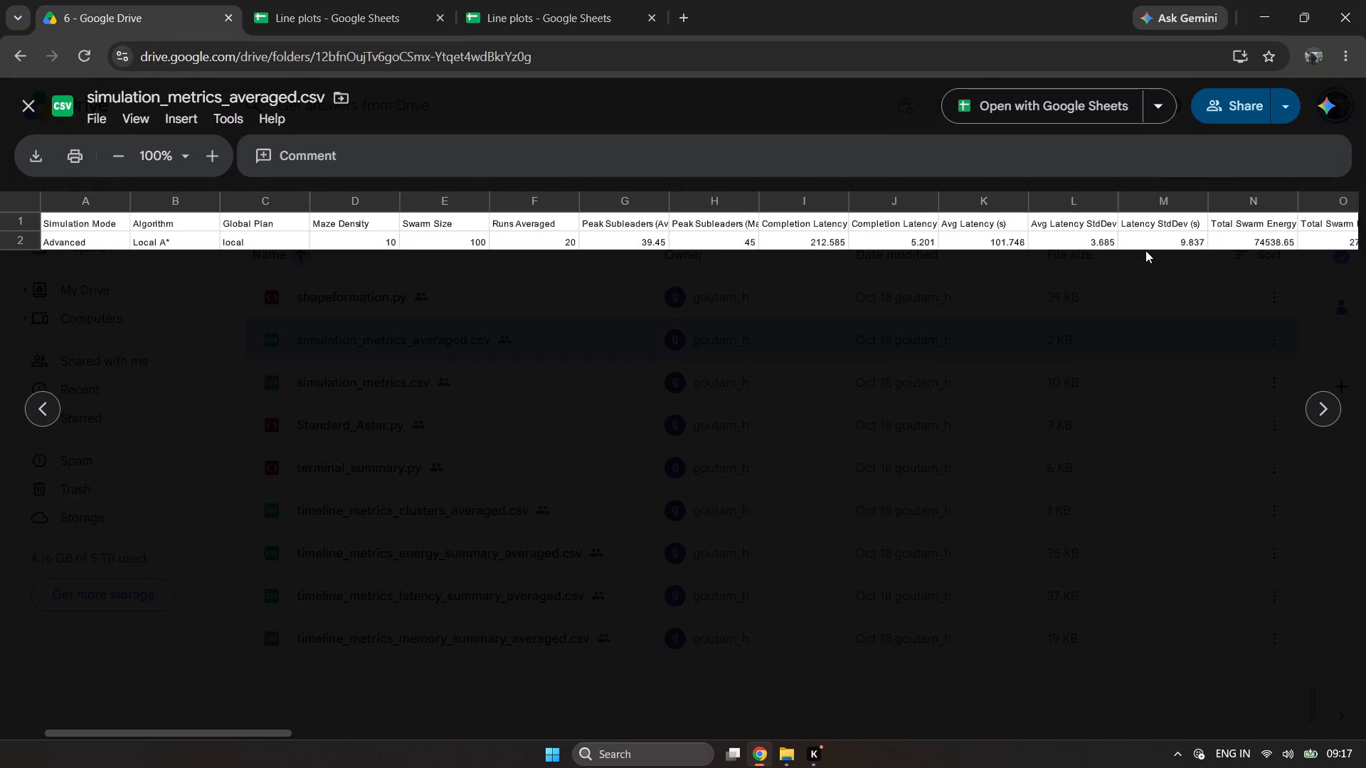
{"action": "scroll", "coordinate": [1145, 250], "scroll_direction": "left", "scroll_amount": 15}
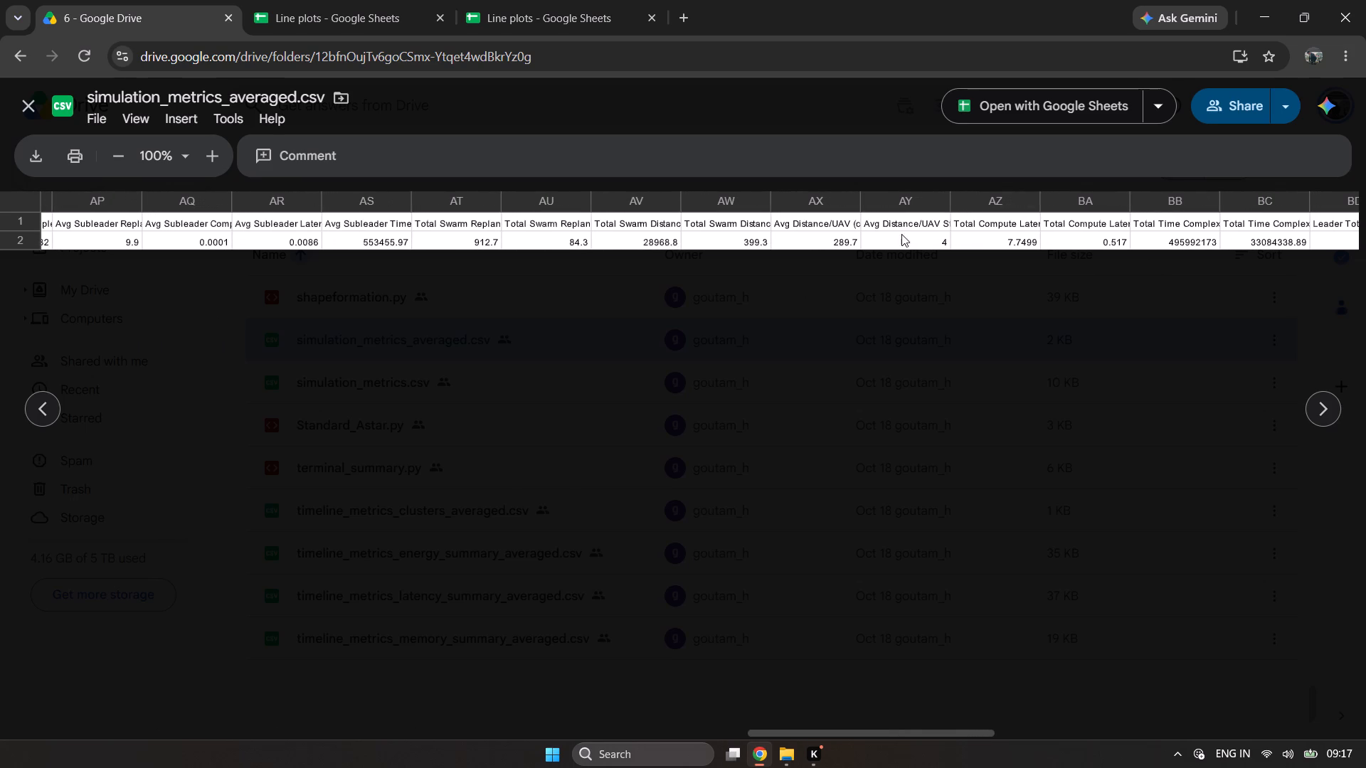
{"action": "left_click_drag", "start_coordinate": [829, 239], "coordinate": [862, 242]}
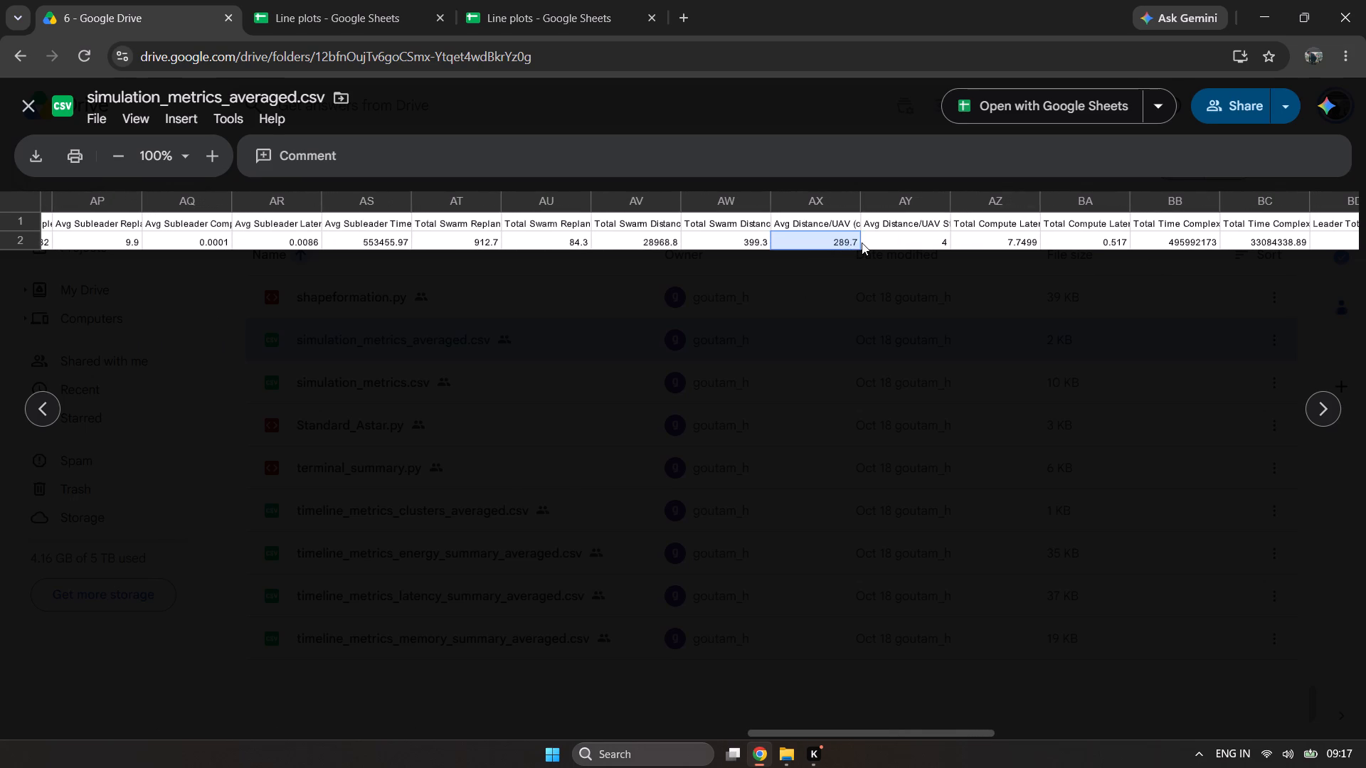
{"action": "left_click_drag", "start_coordinate": [862, 242], "coordinate": [872, 243]}
{"action": "key", "text": "ctrl+c"}
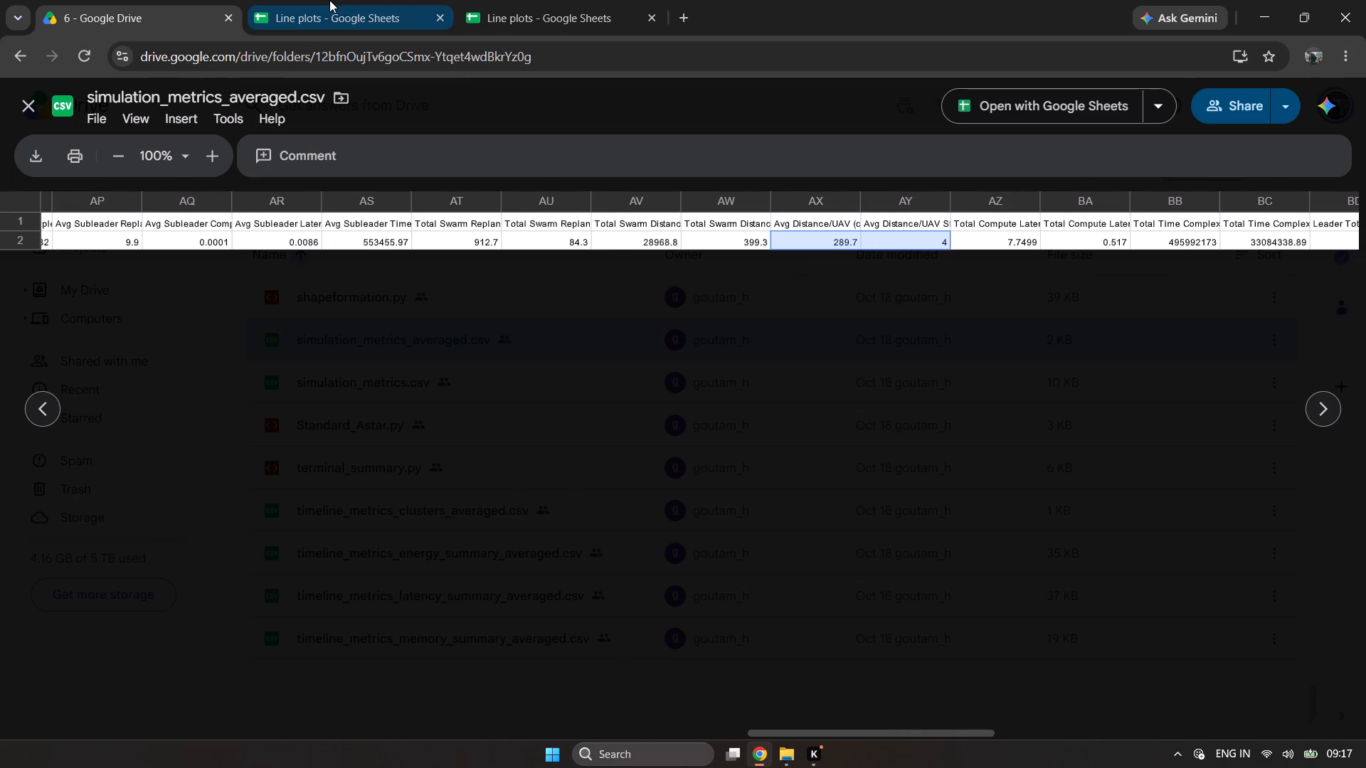
{"action": "left_click", "coordinate": [329, 0]}
{"action": "left_click", "coordinate": [889, 359]}
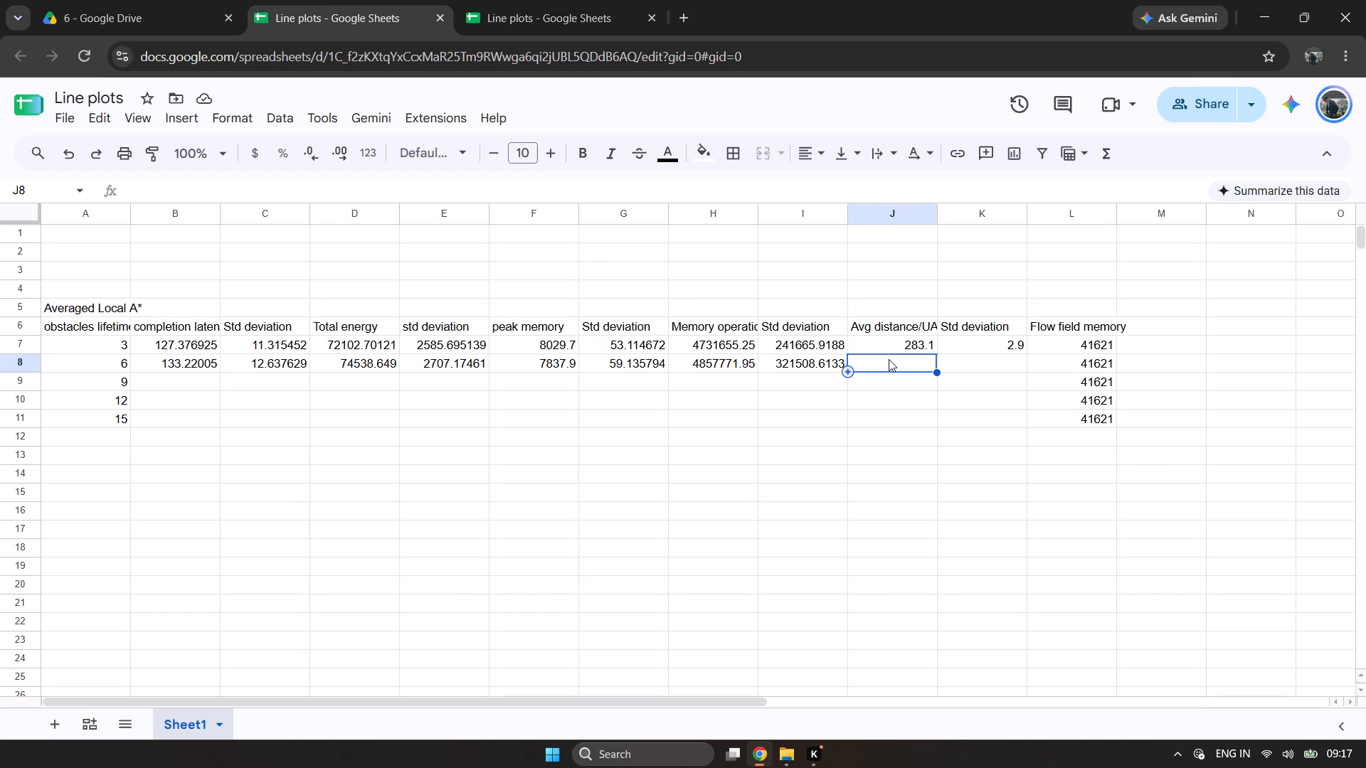
{"action": "key", "text": "ctrl+v"}
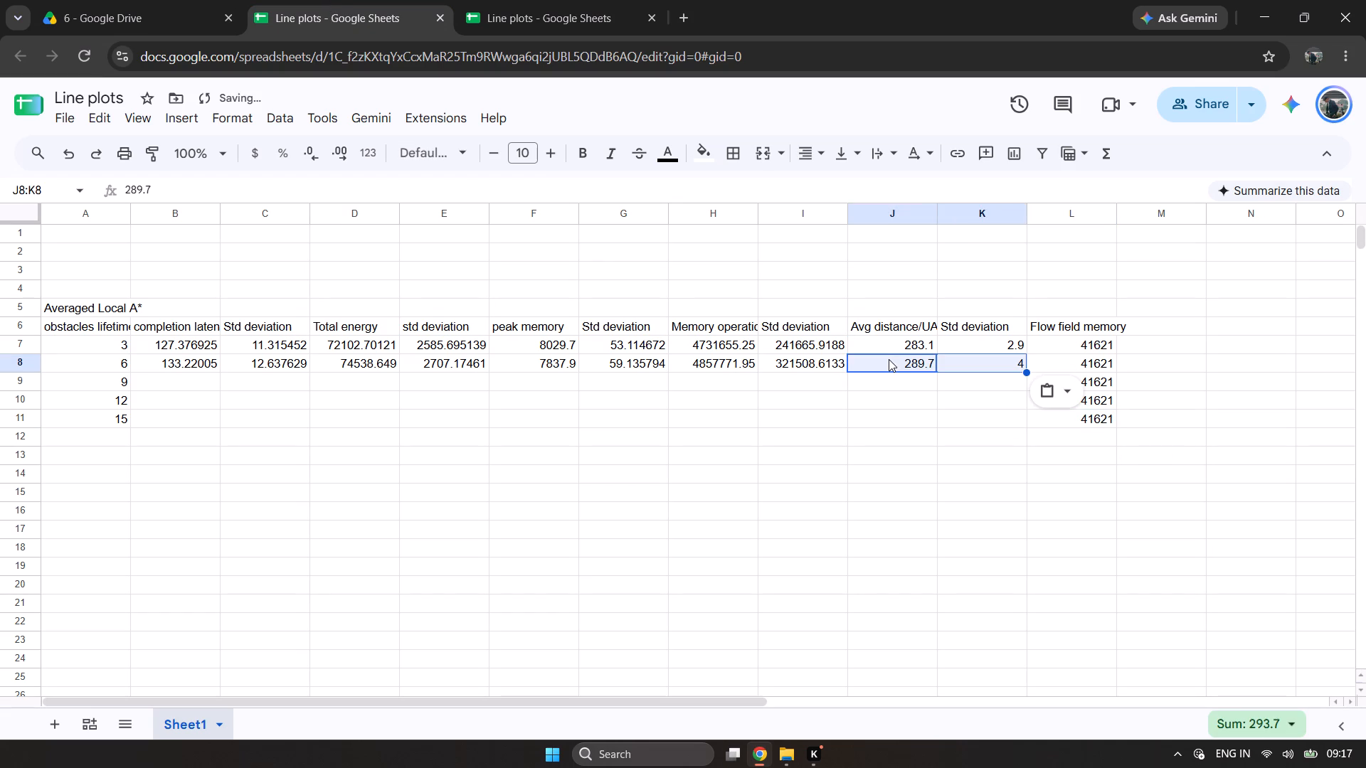
Close the folder 6 file preview and open folder 9 inside Local A* in Google Drive.
{"action": "left_click", "coordinate": [147, 2]}
{"action": "left_click", "coordinate": [32, 112]}
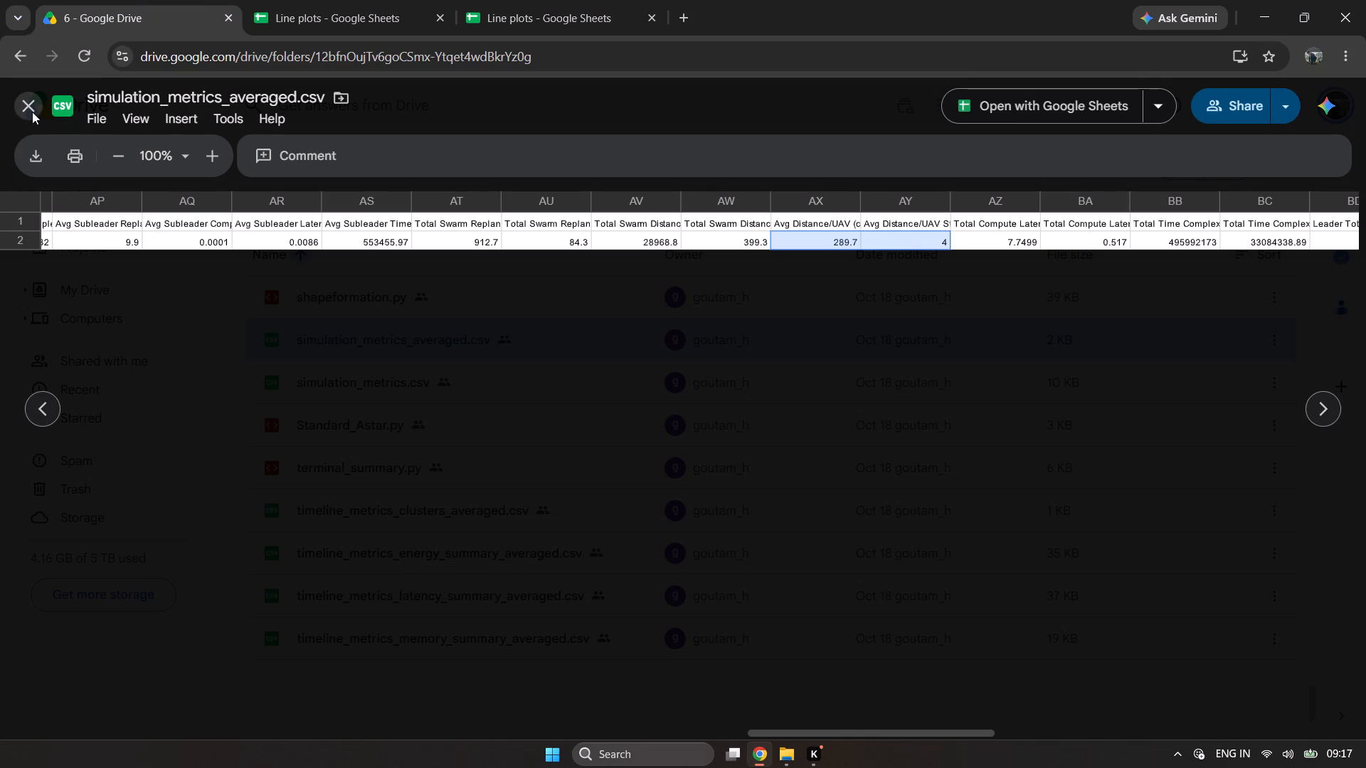
{"action": "left_click", "coordinate": [21, 52]}
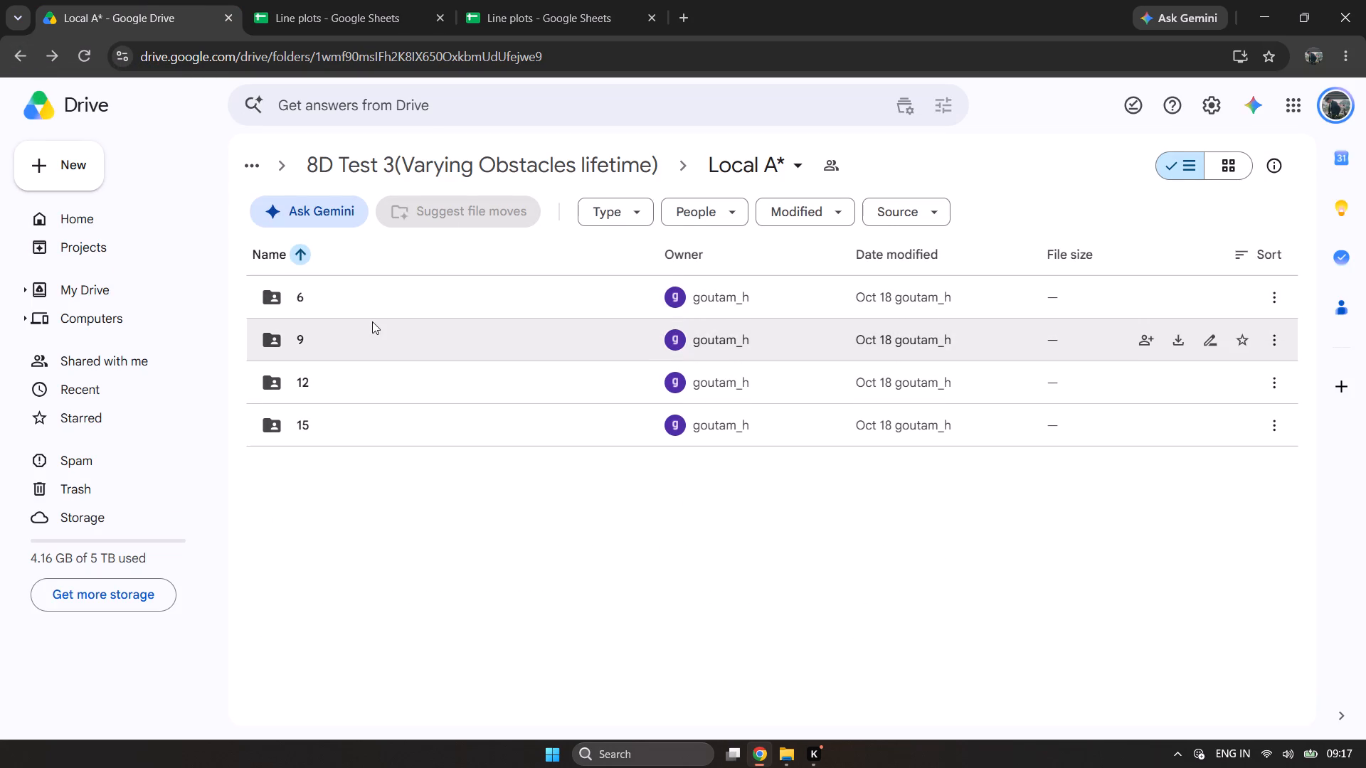
{"action": "double_click", "coordinate": [362, 339]}
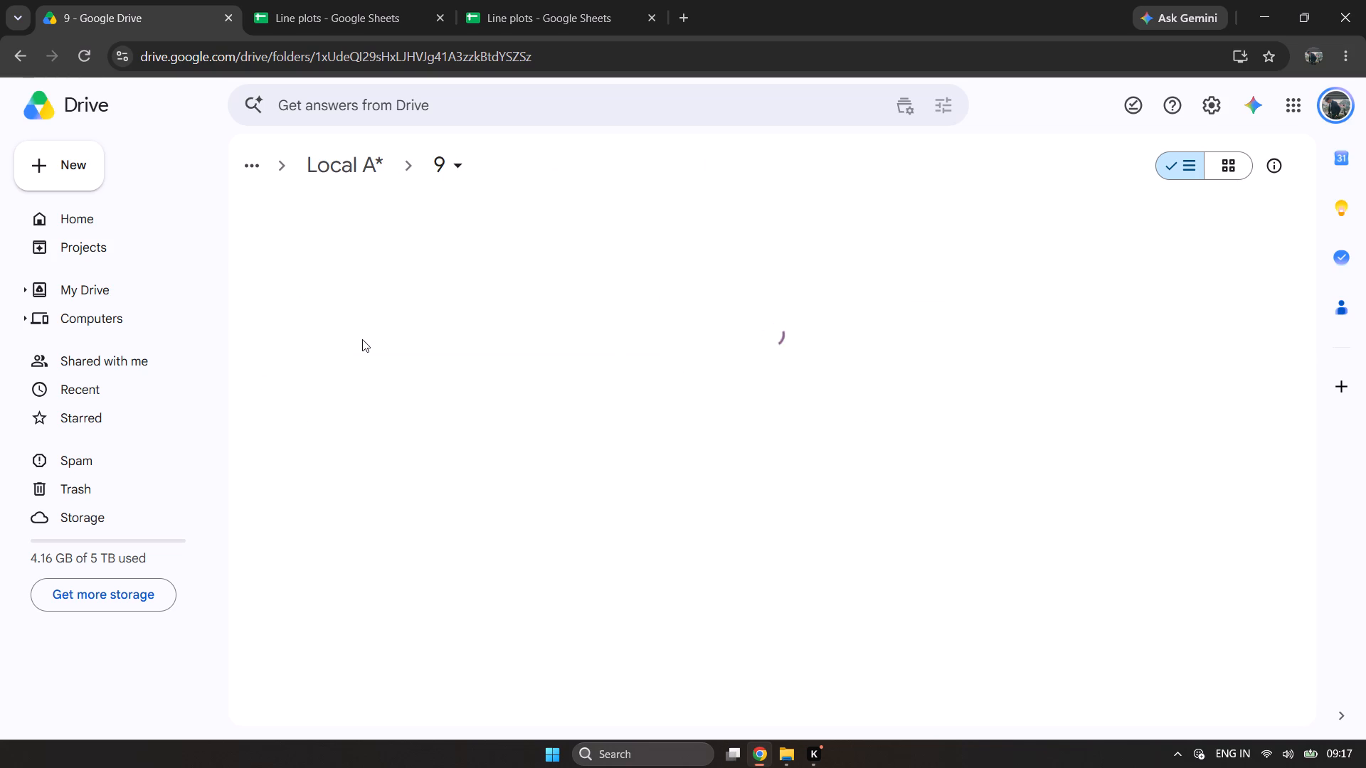
{"action": "left_click", "coordinate": [388, 0]}
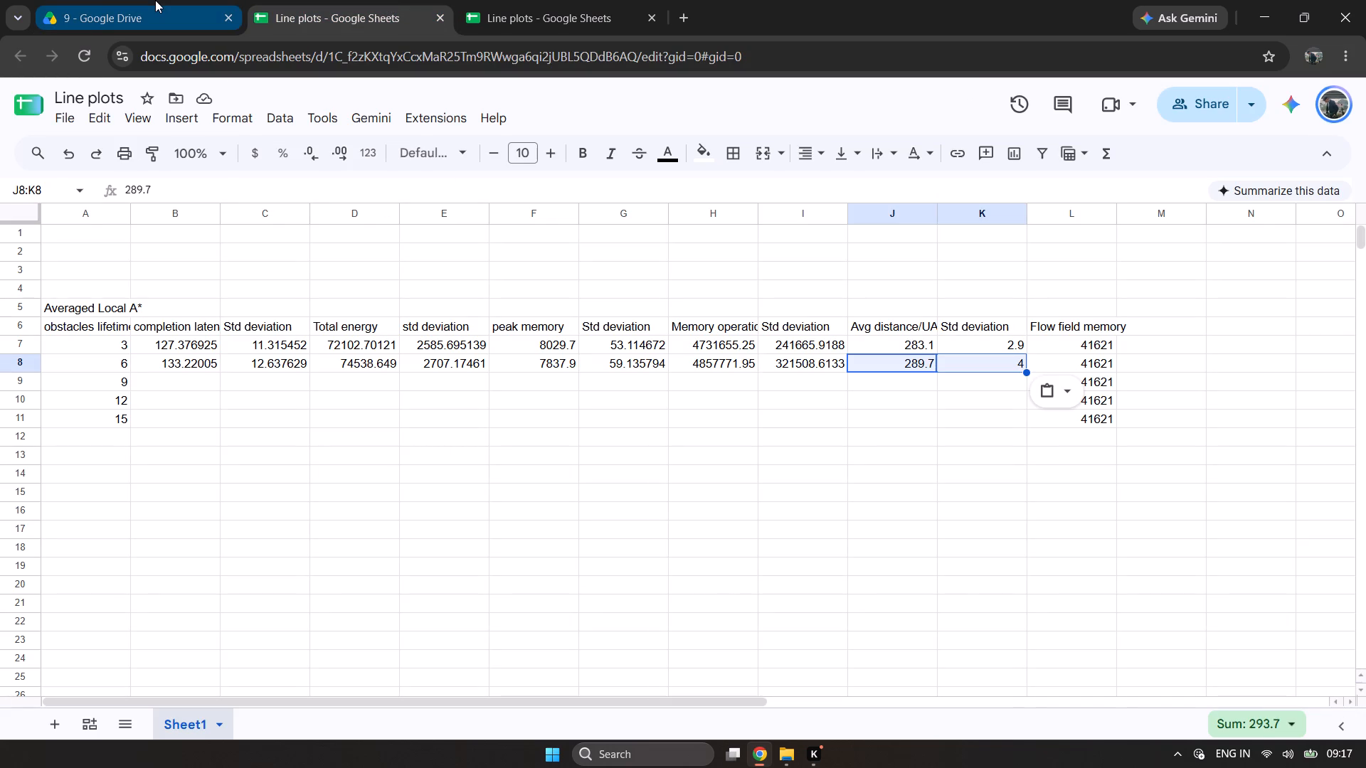
{"action": "left_click", "coordinate": [155, 0]}
Copy the max individual latency and deviation (B306:C306) from timeline_metrics_latency_summary_averaged.csv in folder 9 into B9:C9 of the Line plots sheet.
{"action": "scroll", "coordinate": [441, 498], "scroll_direction": "down", "scroll_amount": 16}
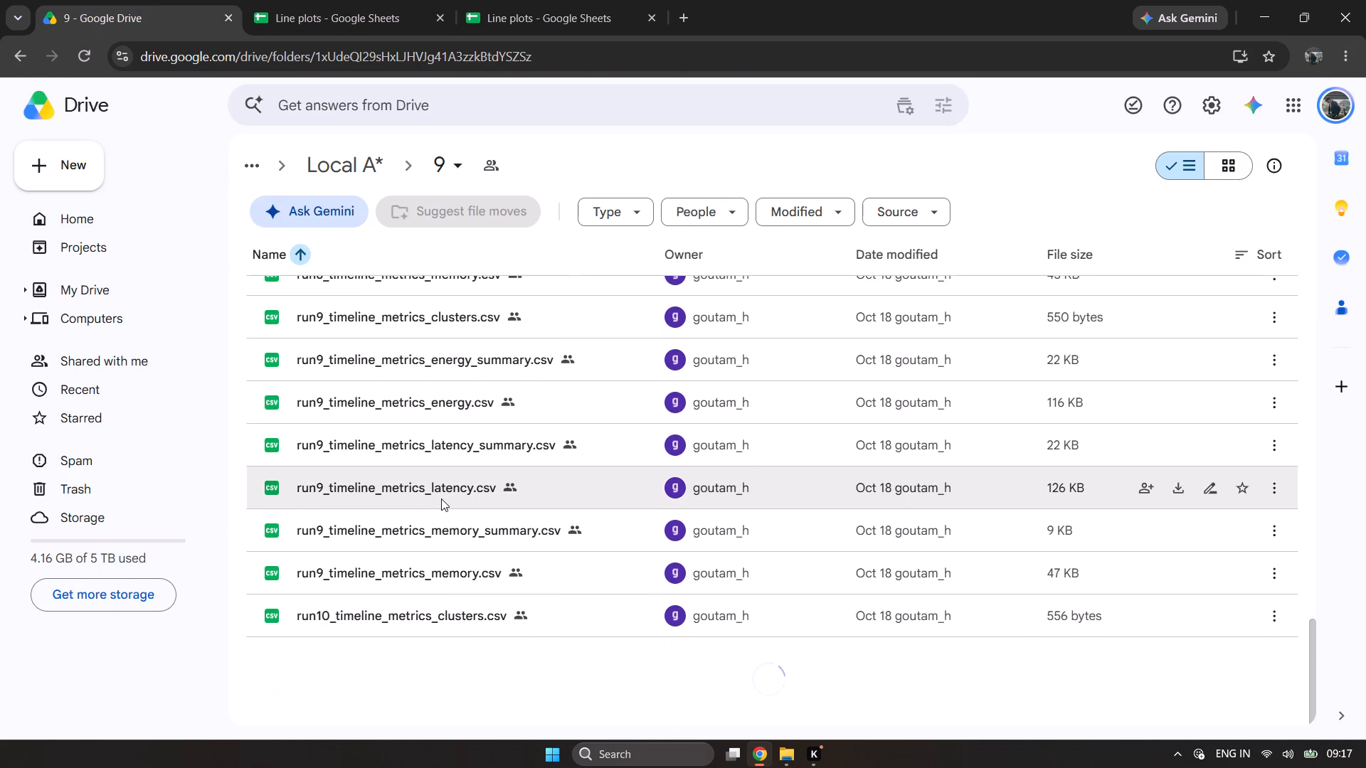
{"action": "scroll", "coordinate": [441, 498], "scroll_direction": "down", "scroll_amount": 15}
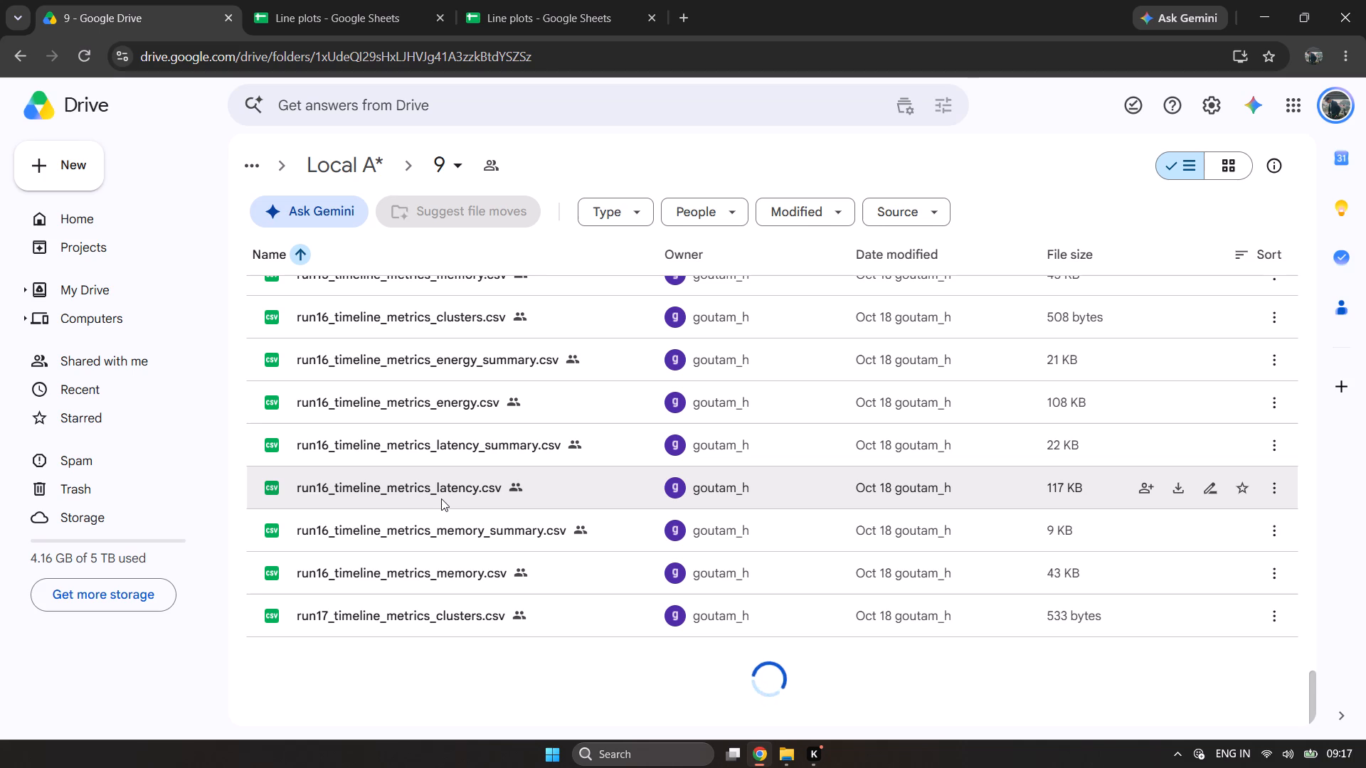
{"action": "scroll", "coordinate": [441, 498], "scroll_direction": "down", "scroll_amount": 11}
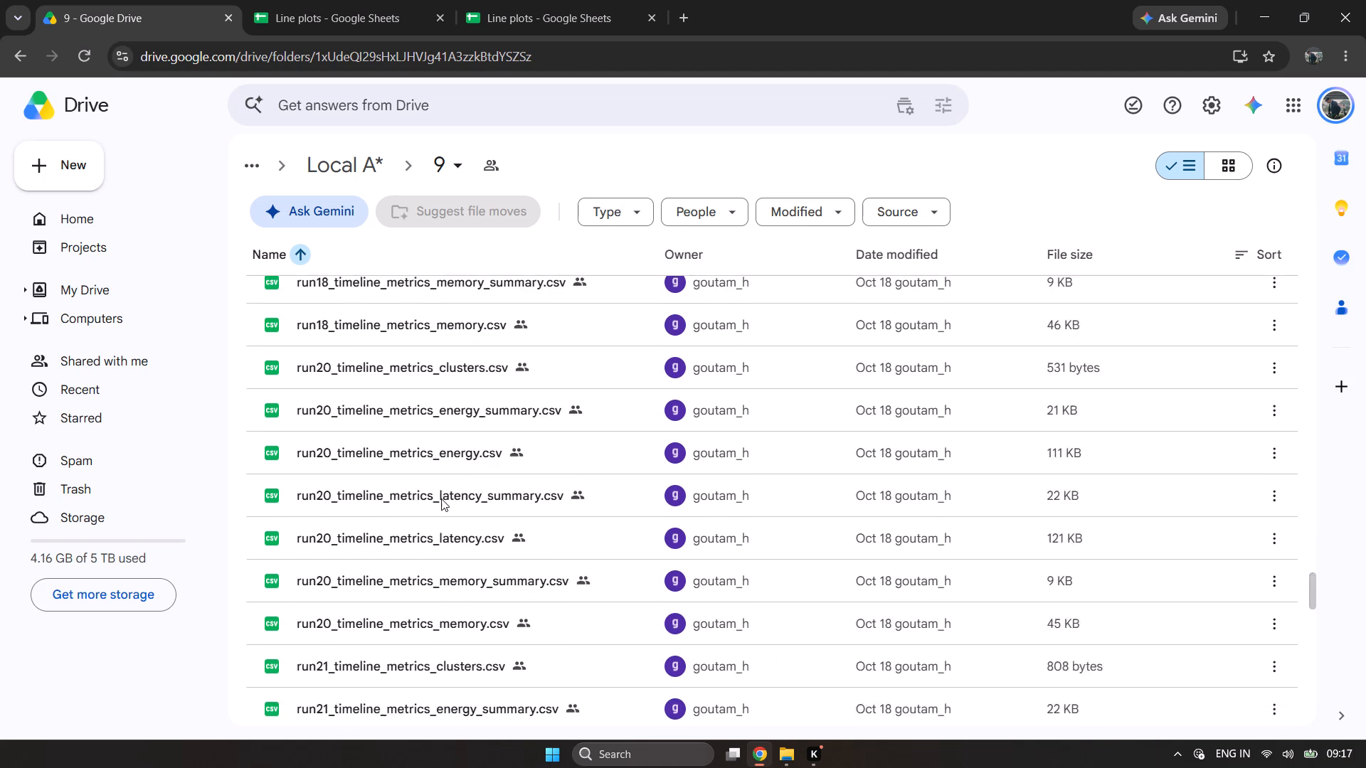
{"action": "scroll", "coordinate": [441, 498], "scroll_direction": "down", "scroll_amount": 10}
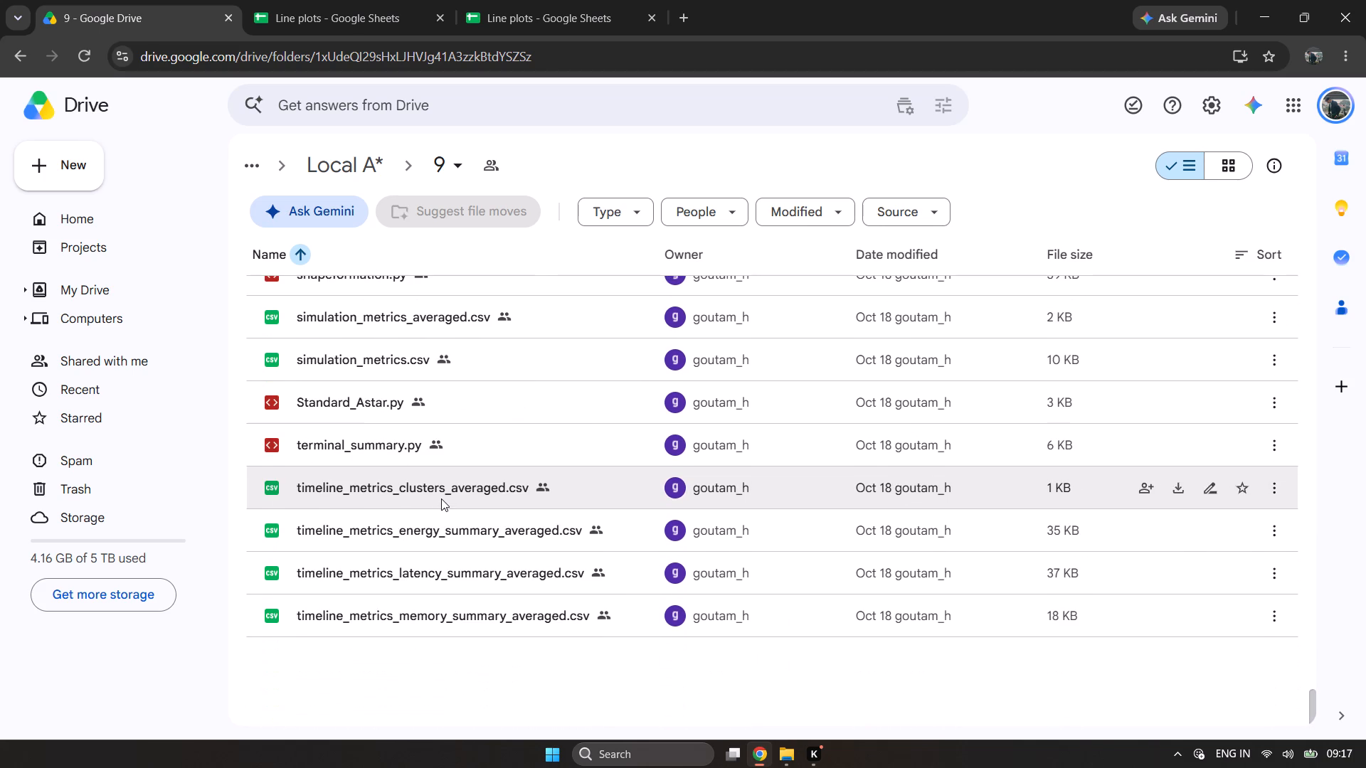
{"action": "double_click", "coordinate": [449, 569]}
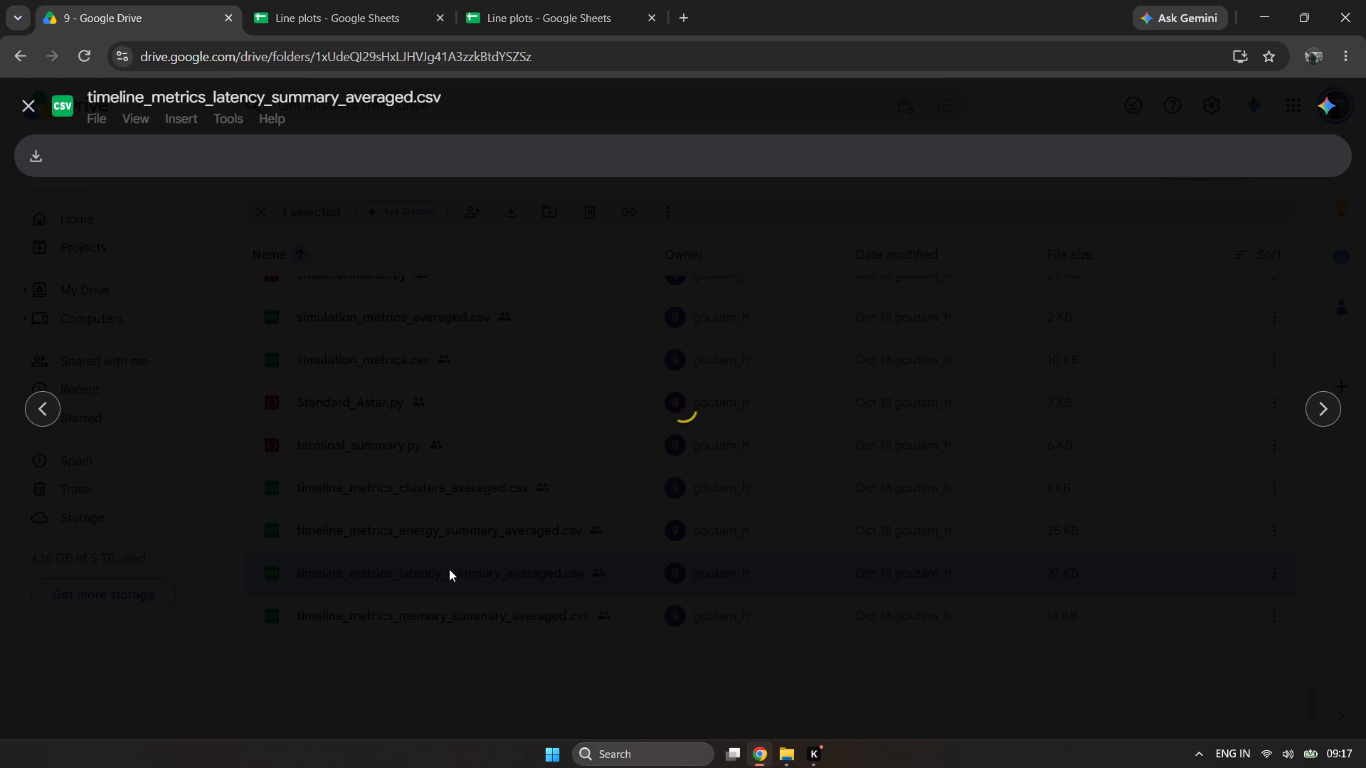
{"action": "scroll", "coordinate": [449, 569], "scroll_direction": "down", "scroll_amount": 7}
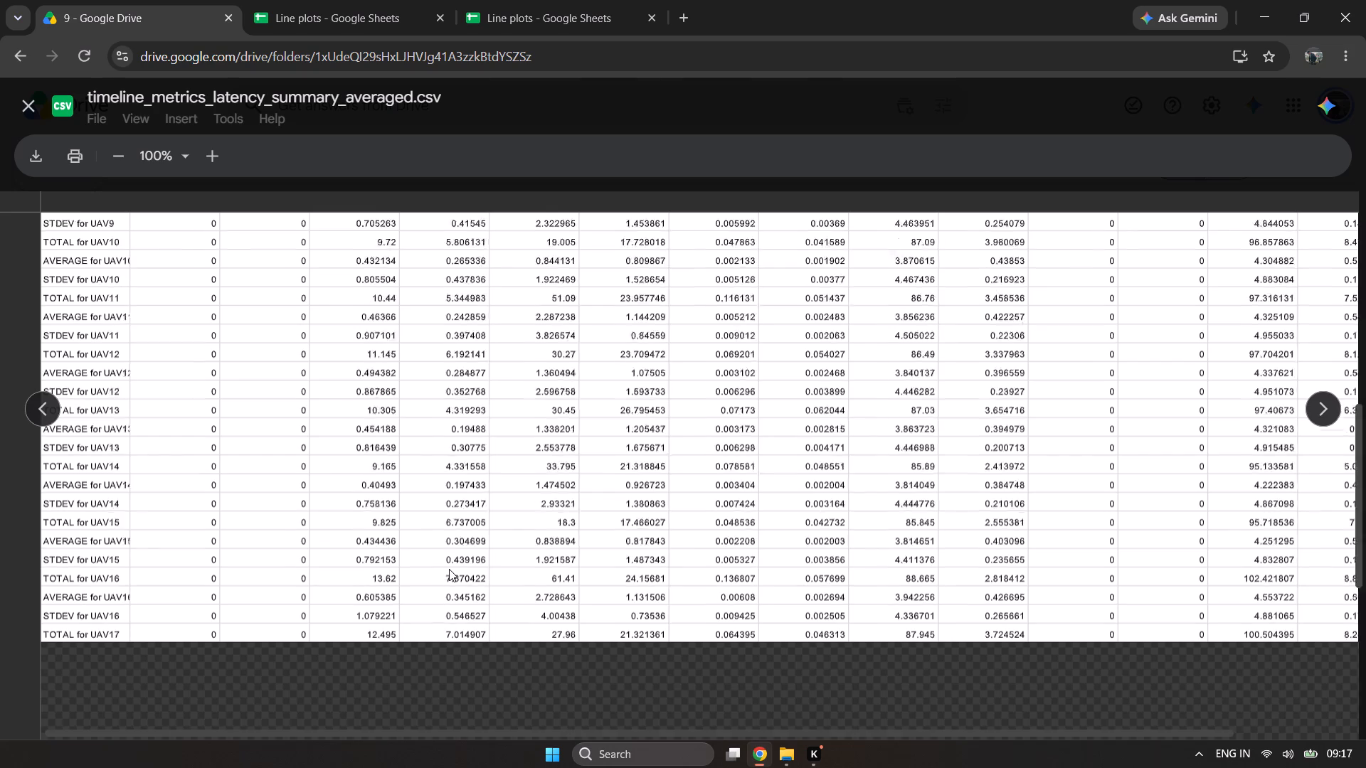
{"action": "scroll", "coordinate": [449, 569], "scroll_direction": "down", "scroll_amount": 8}
{"action": "scroll", "coordinate": [485, 693], "scroll_direction": "down", "scroll_amount": 8}
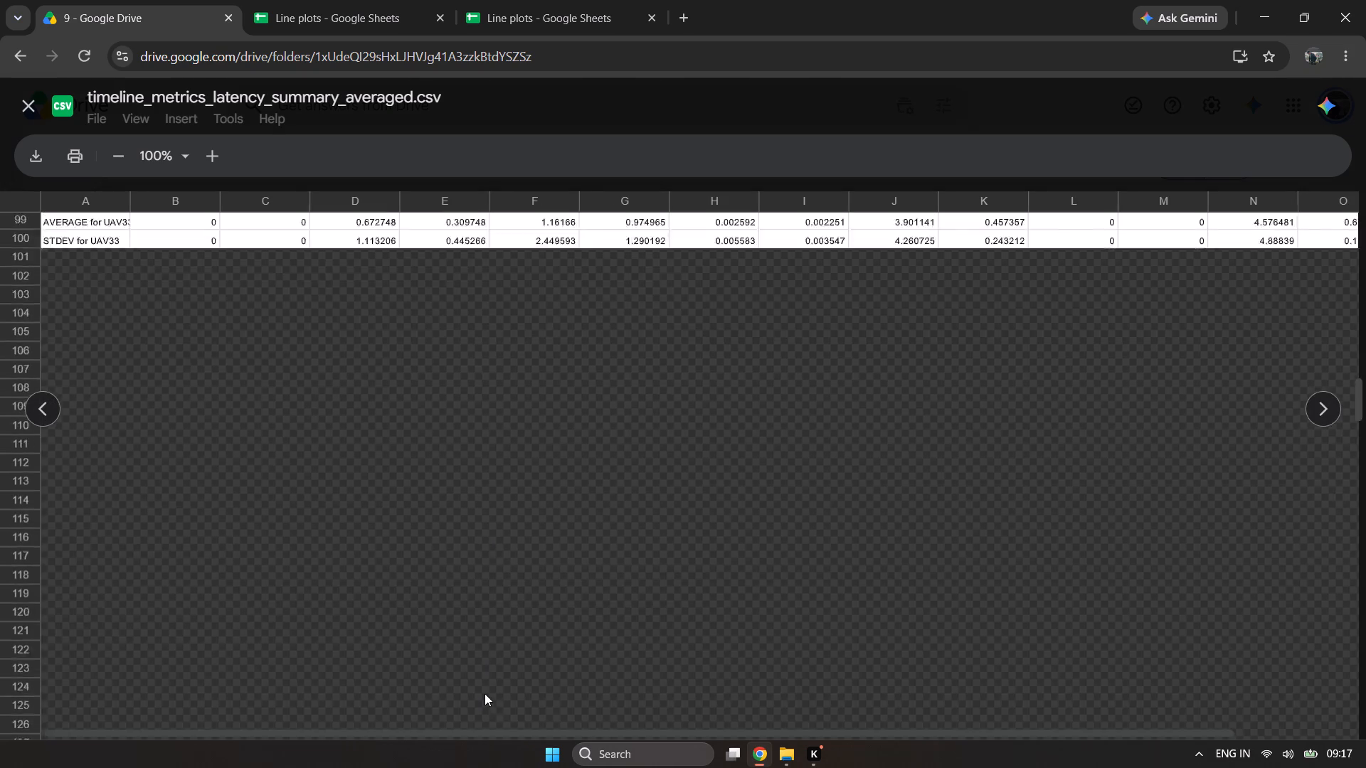
{"action": "scroll", "coordinate": [485, 693], "scroll_direction": "down", "scroll_amount": 14}
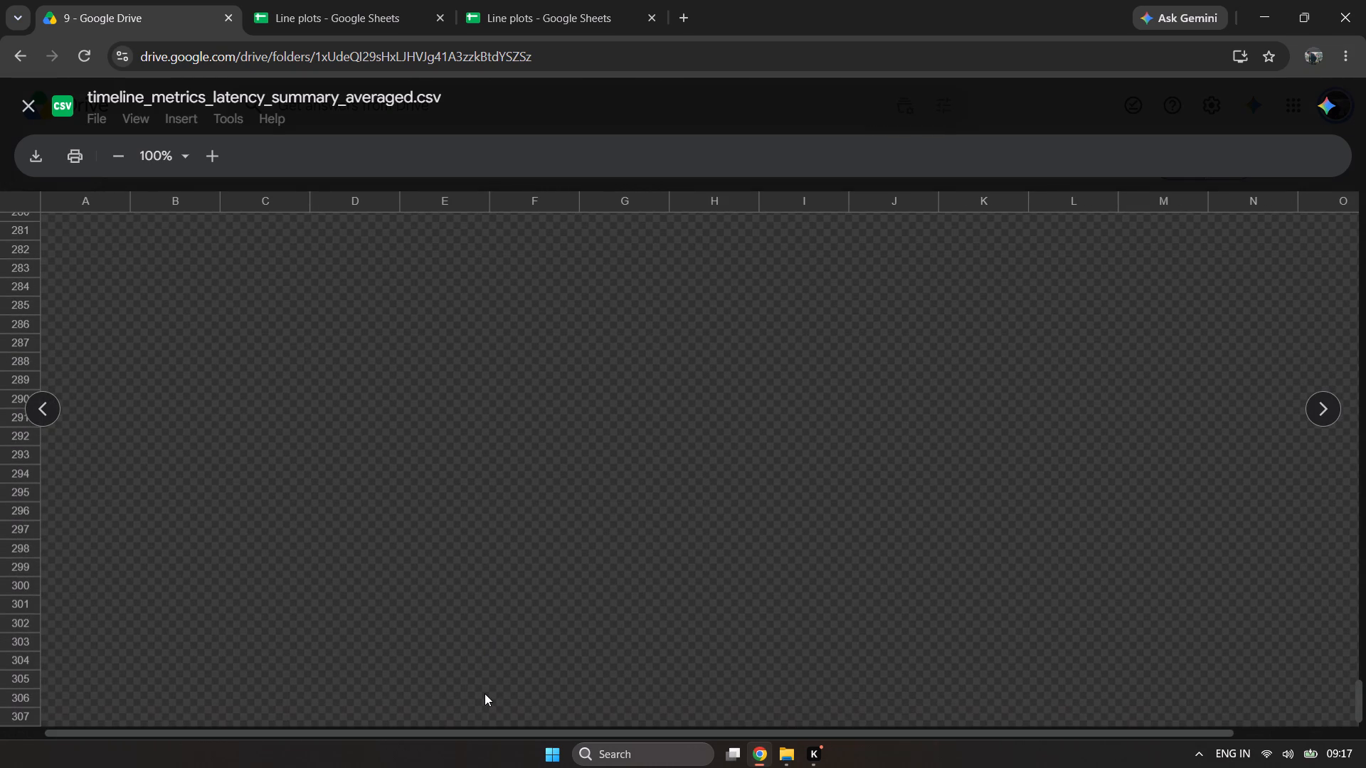
{"action": "left_click_drag", "start_coordinate": [188, 698], "coordinate": [264, 701]}
{"action": "key", "text": "ctrl+c"}
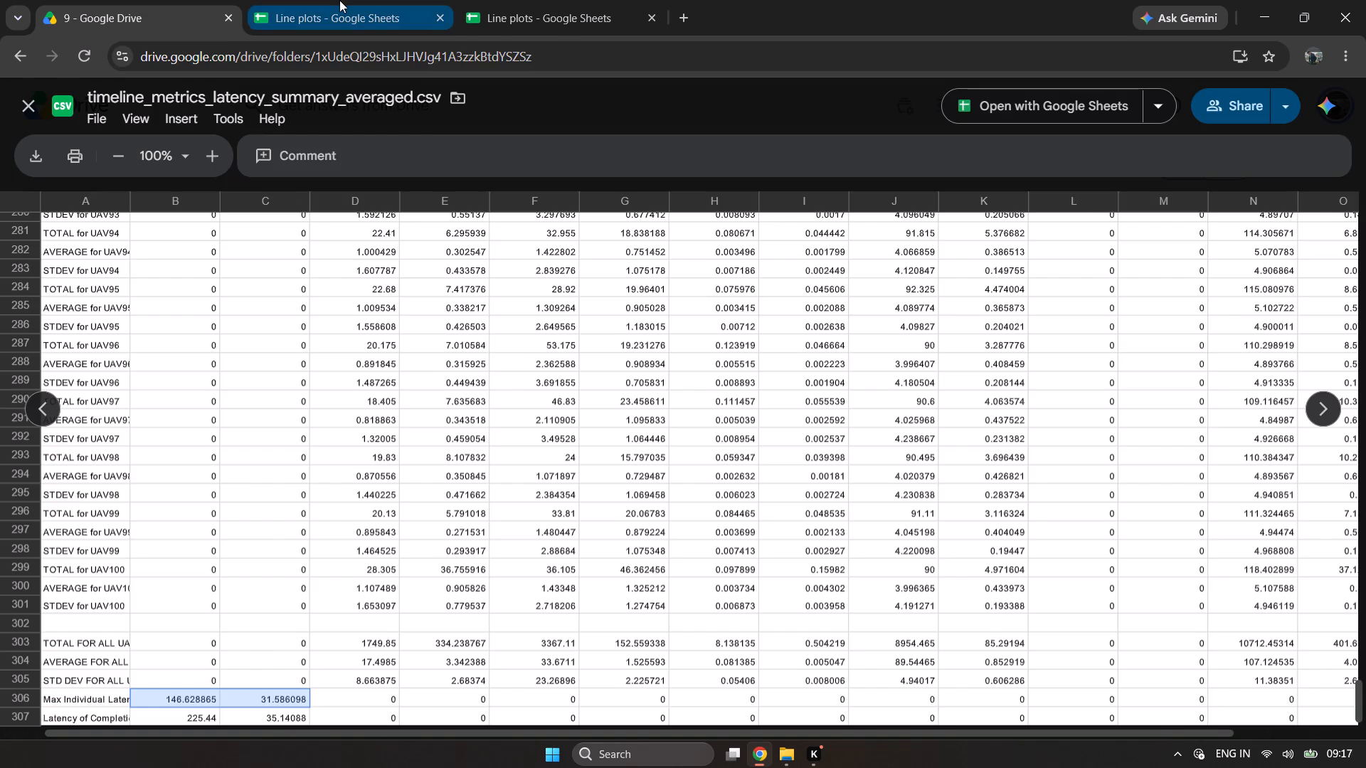
{"action": "left_click", "coordinate": [339, 0]}
{"action": "left_click", "coordinate": [189, 377]}
{"action": "key", "text": "ctrl+v"}
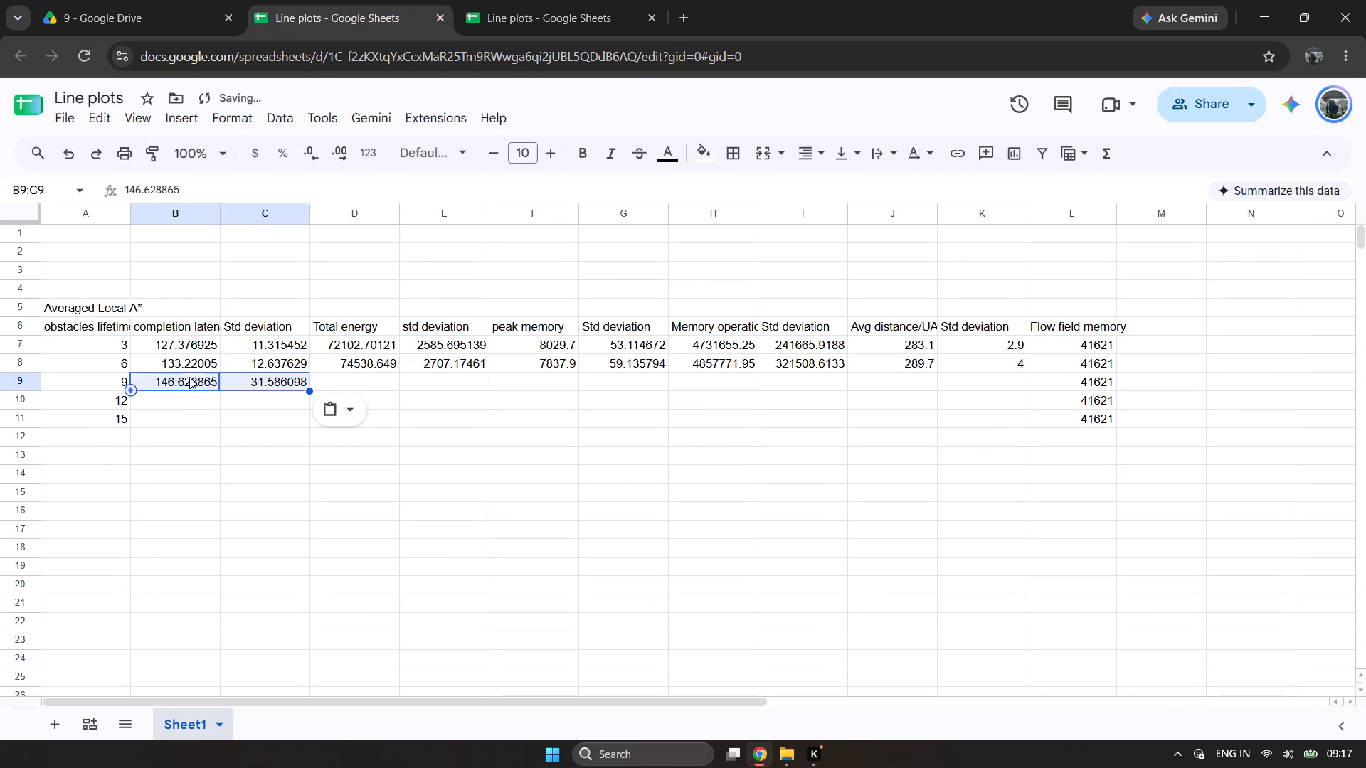
Copy the total energy and deviation (L303:M303) from timeline_metrics_energy_summary_averaged.csv in folder 9 into D9:E9 of the Line plots sheet.
{"action": "left_click", "coordinate": [94, 1]}
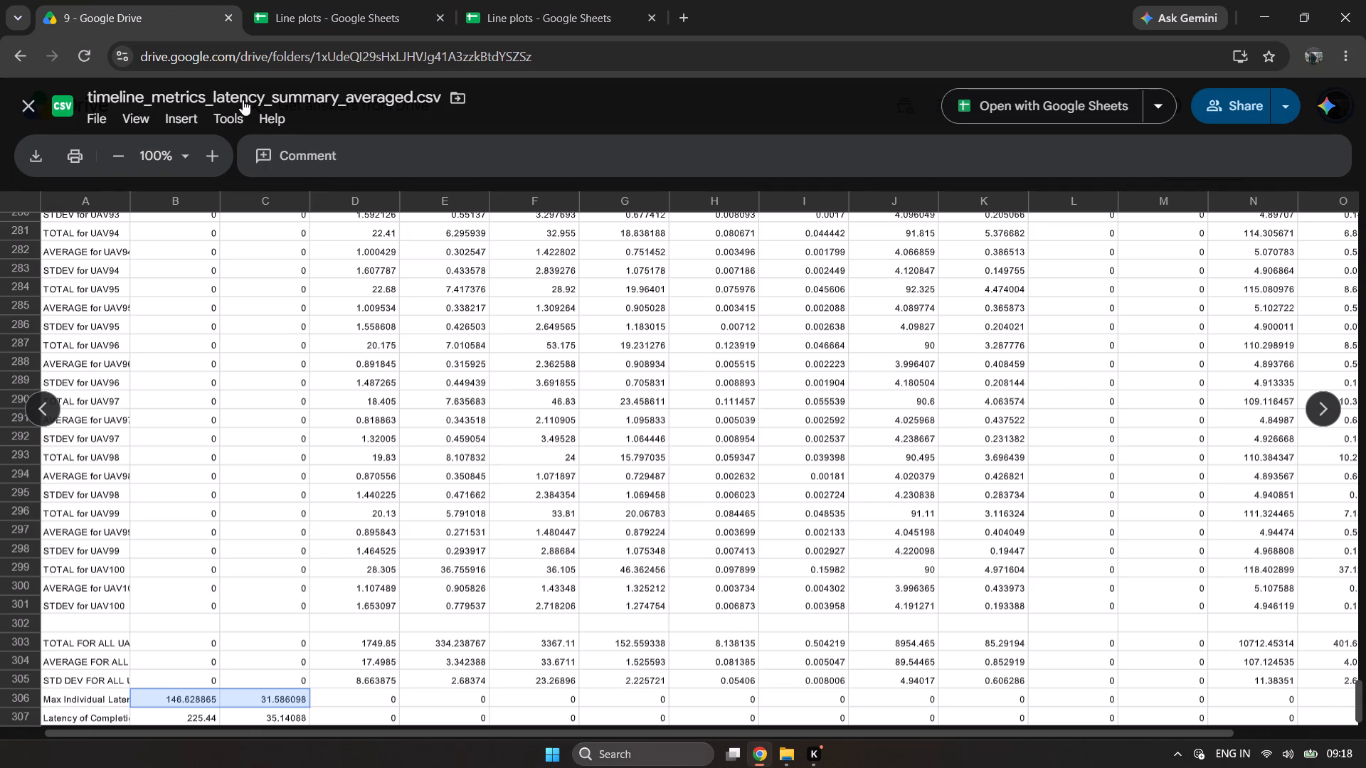
{"action": "left_click", "coordinate": [46, 113]}
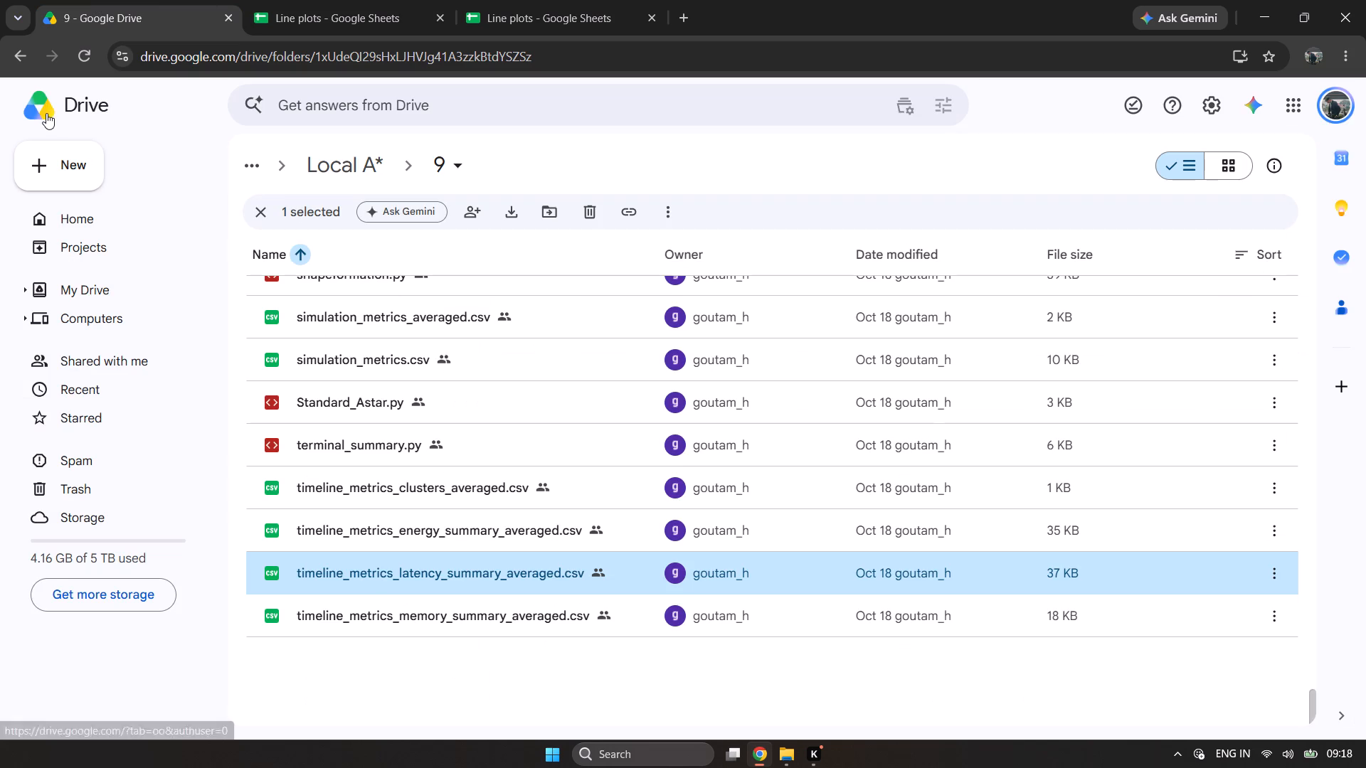
{"action": "double_click", "coordinate": [485, 519]}
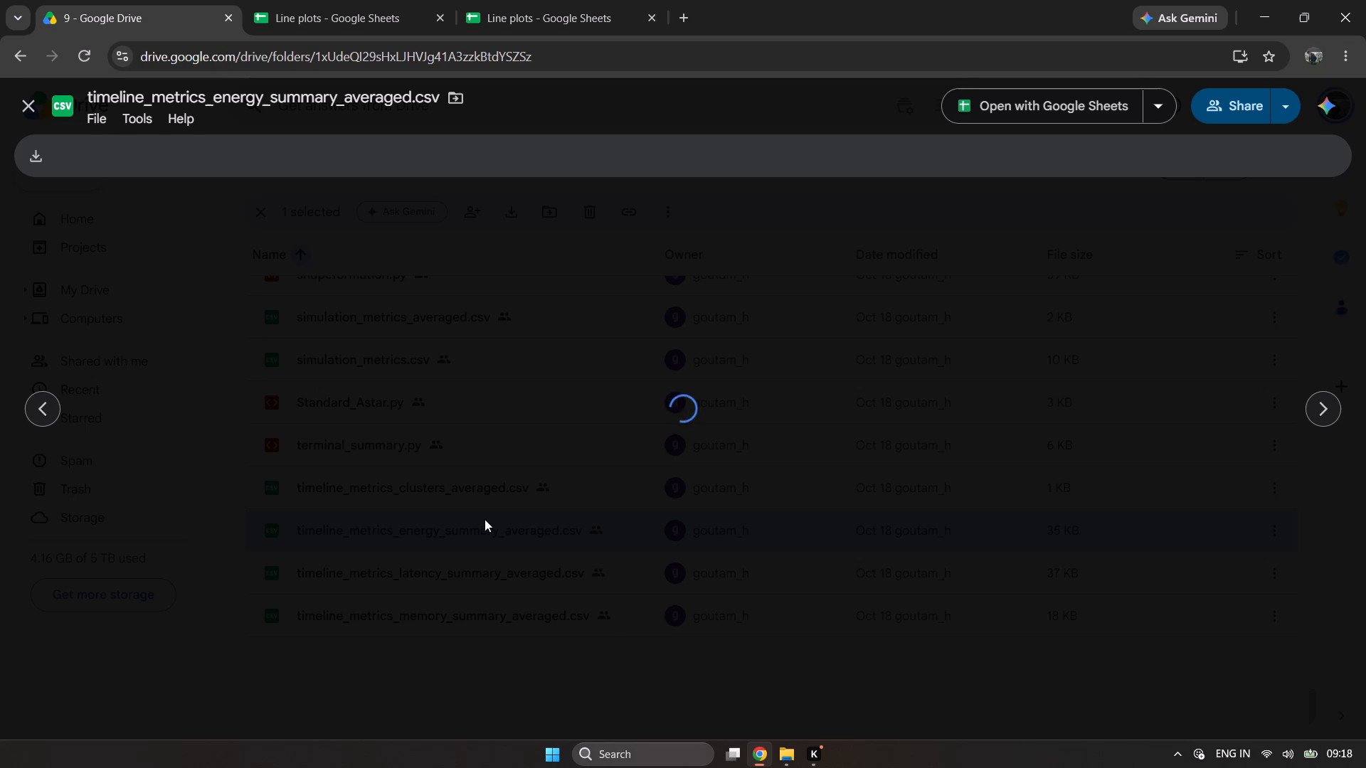
{"action": "scroll", "coordinate": [485, 519], "scroll_direction": "down", "scroll_amount": 15}
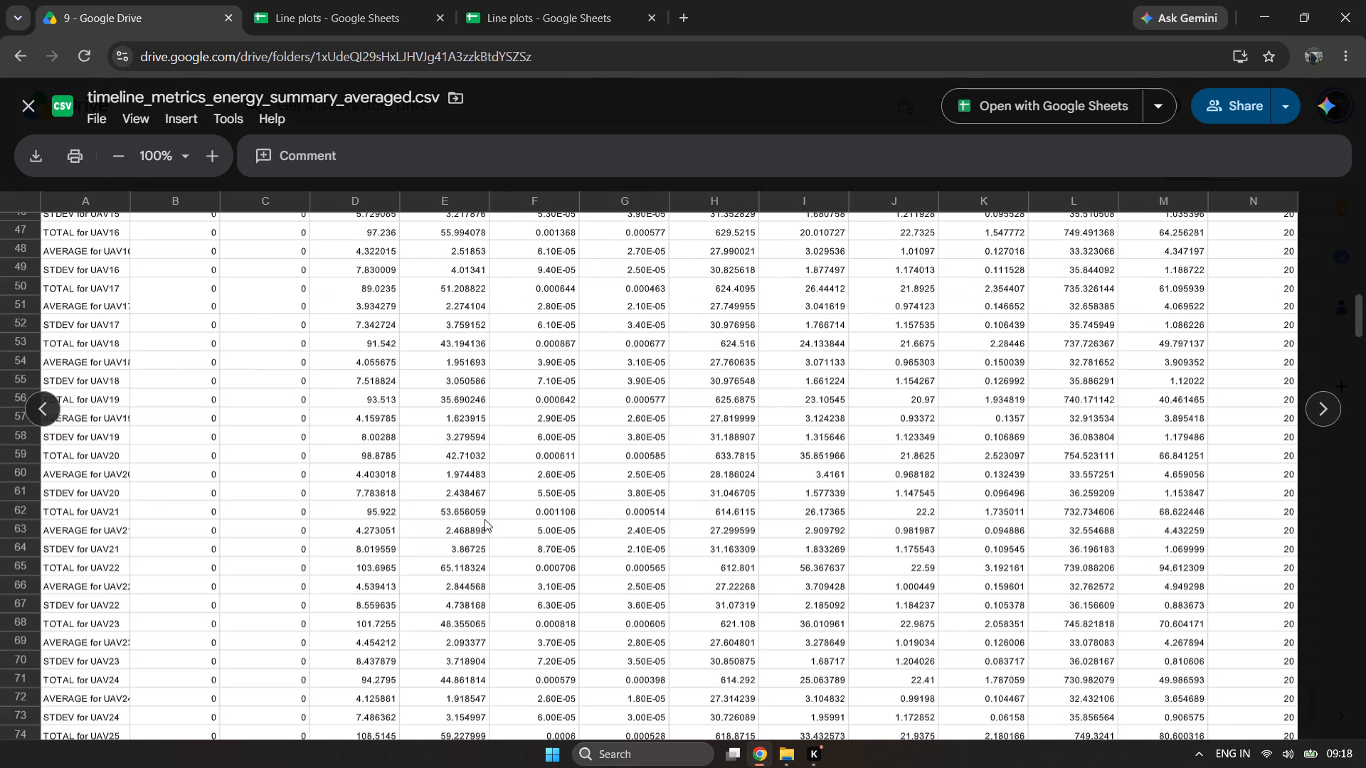
{"action": "scroll", "coordinate": [485, 519], "scroll_direction": "down", "scroll_amount": 15}
{"action": "scroll", "coordinate": [485, 519], "scroll_direction": "down", "scroll_amount": 11}
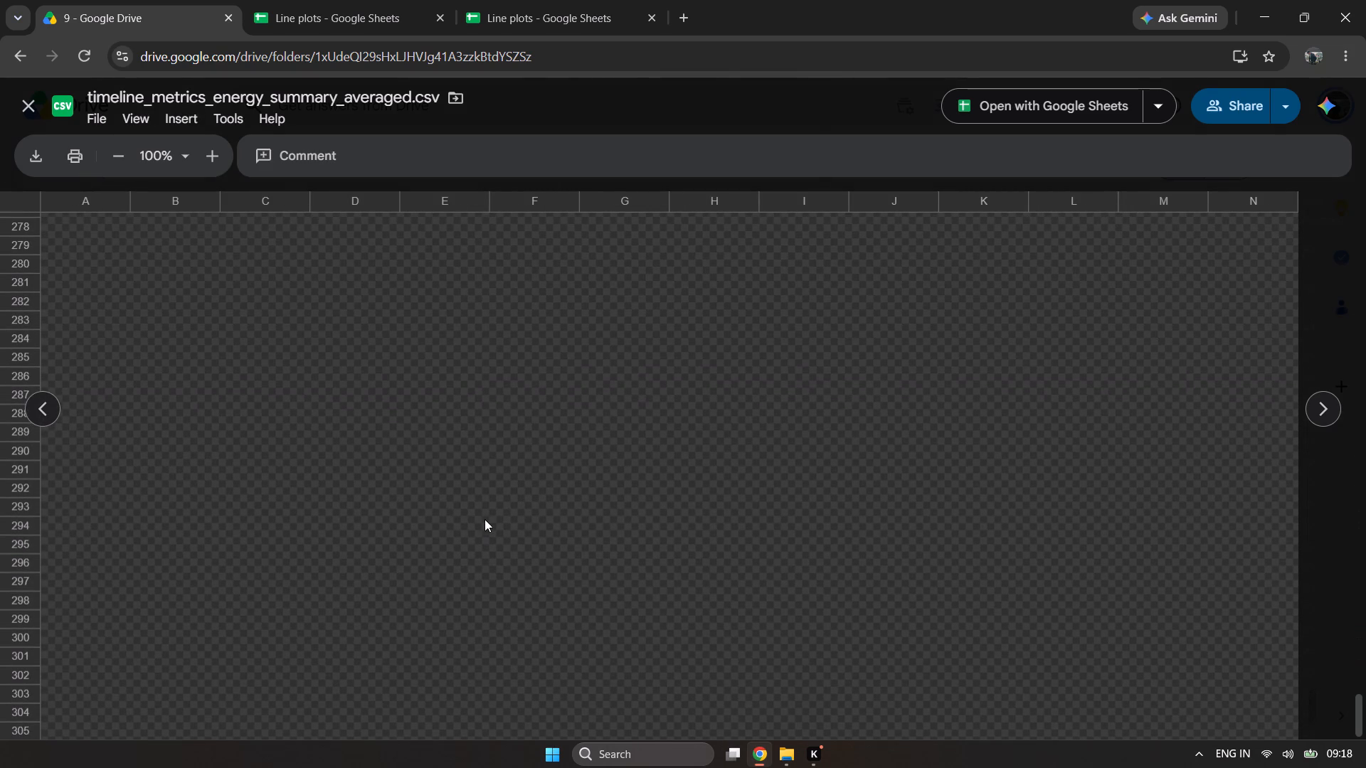
{"action": "scroll", "coordinate": [599, 554], "scroll_direction": "down", "scroll_amount": 2}
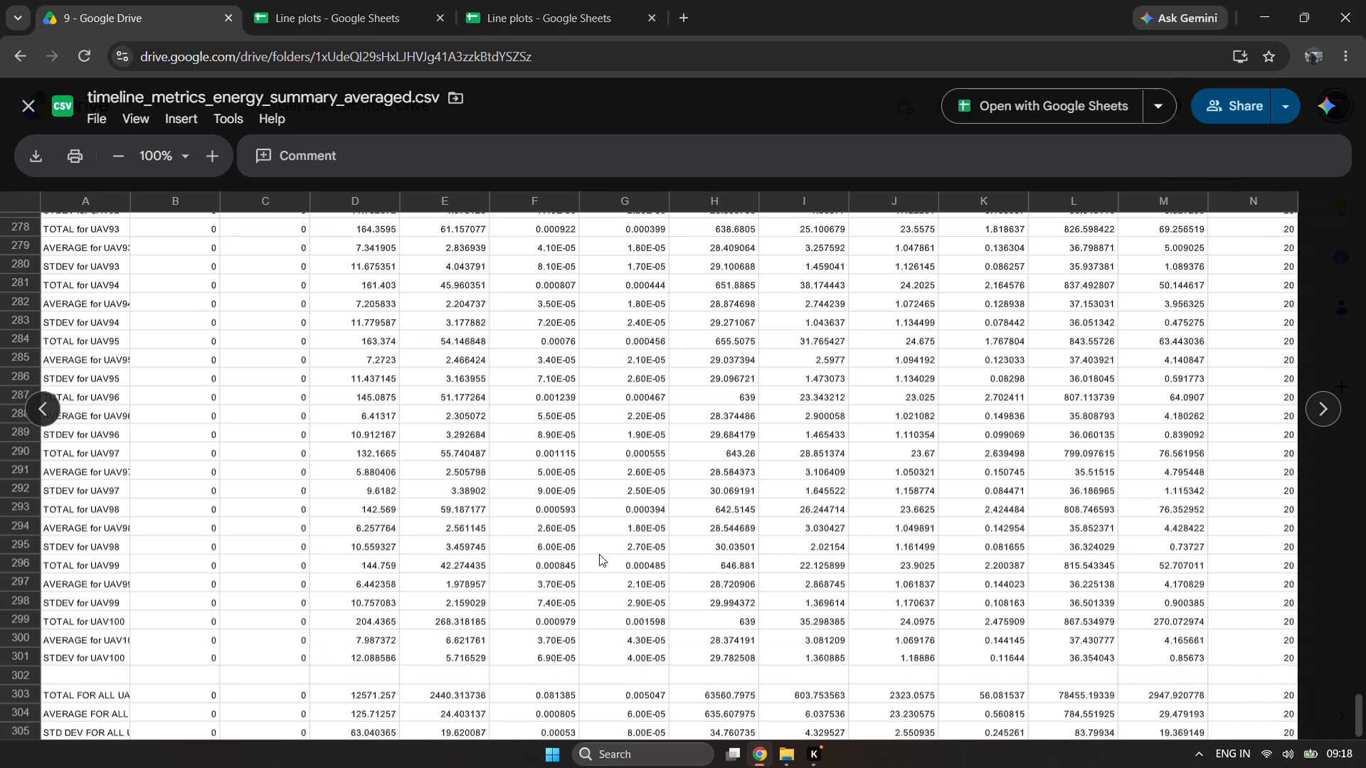
{"action": "scroll", "coordinate": [599, 554], "scroll_direction": "down", "scroll_amount": 2}
{"action": "left_click_drag", "start_coordinate": [1084, 700], "coordinate": [1158, 693]}
{"action": "key", "text": "ctrl+c"}
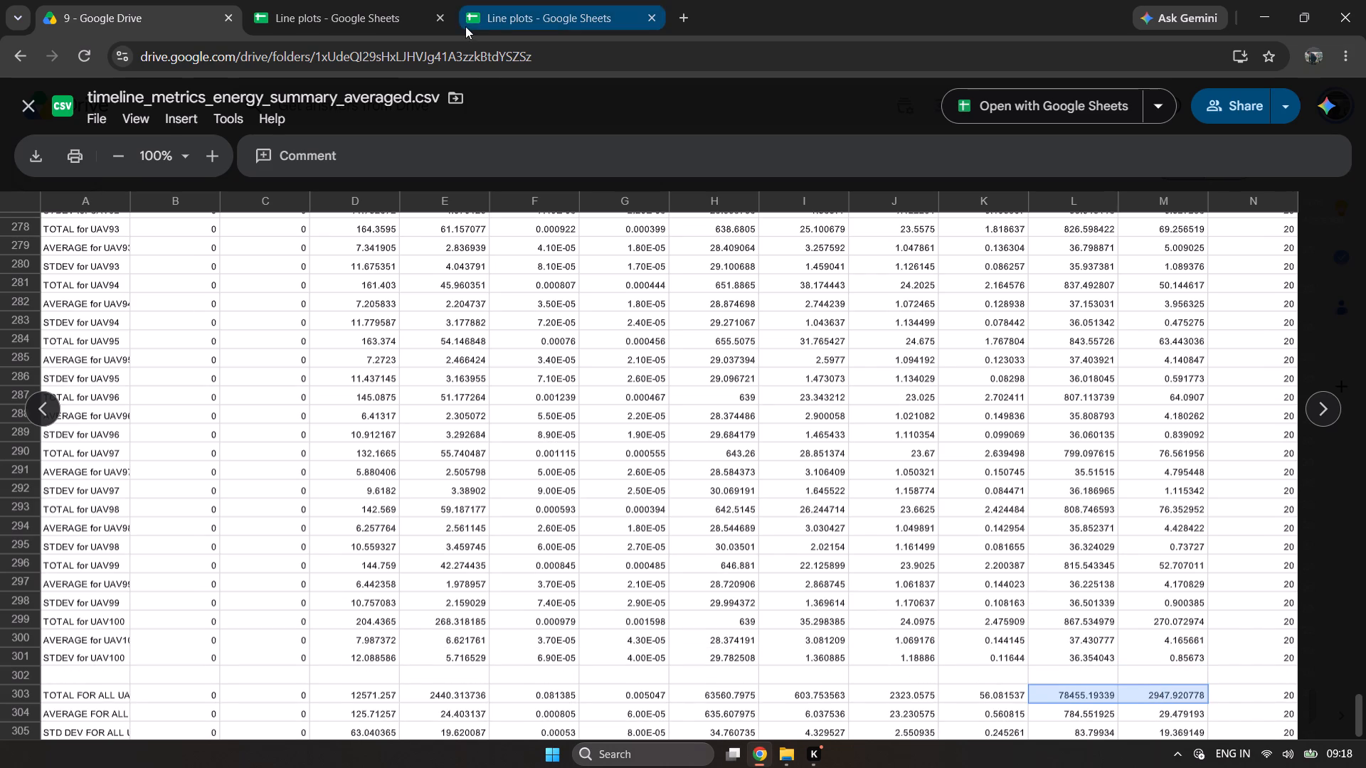
{"action": "left_click", "coordinate": [367, 0]}
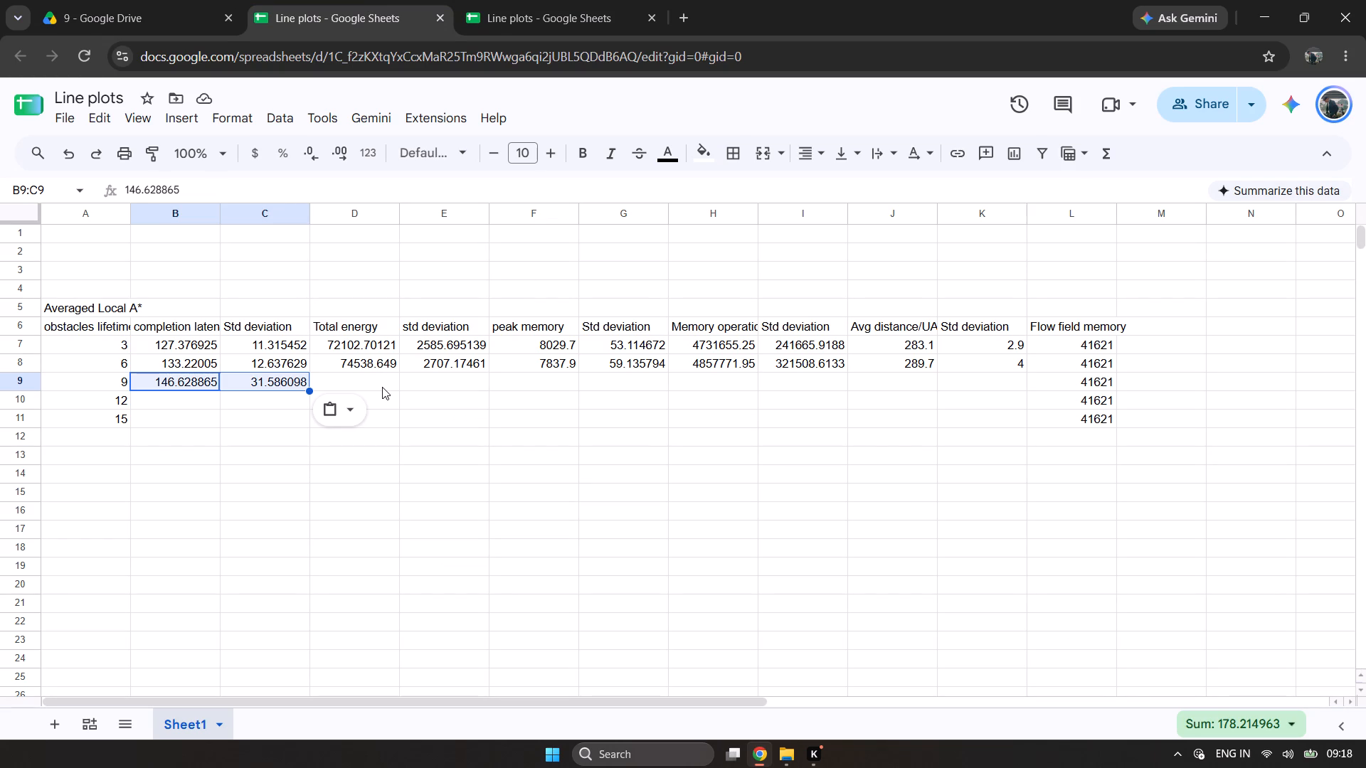
{"action": "left_click", "coordinate": [382, 387]}
{"action": "key", "text": "ctrl+v"}
Copy the total memory operations and deviation (B303:C303) from timeline_metrics_memory_summary_averaged.csv in folder 9 into H9:I9 of the Line plots sheet.
{"action": "left_click", "coordinate": [153, 0]}
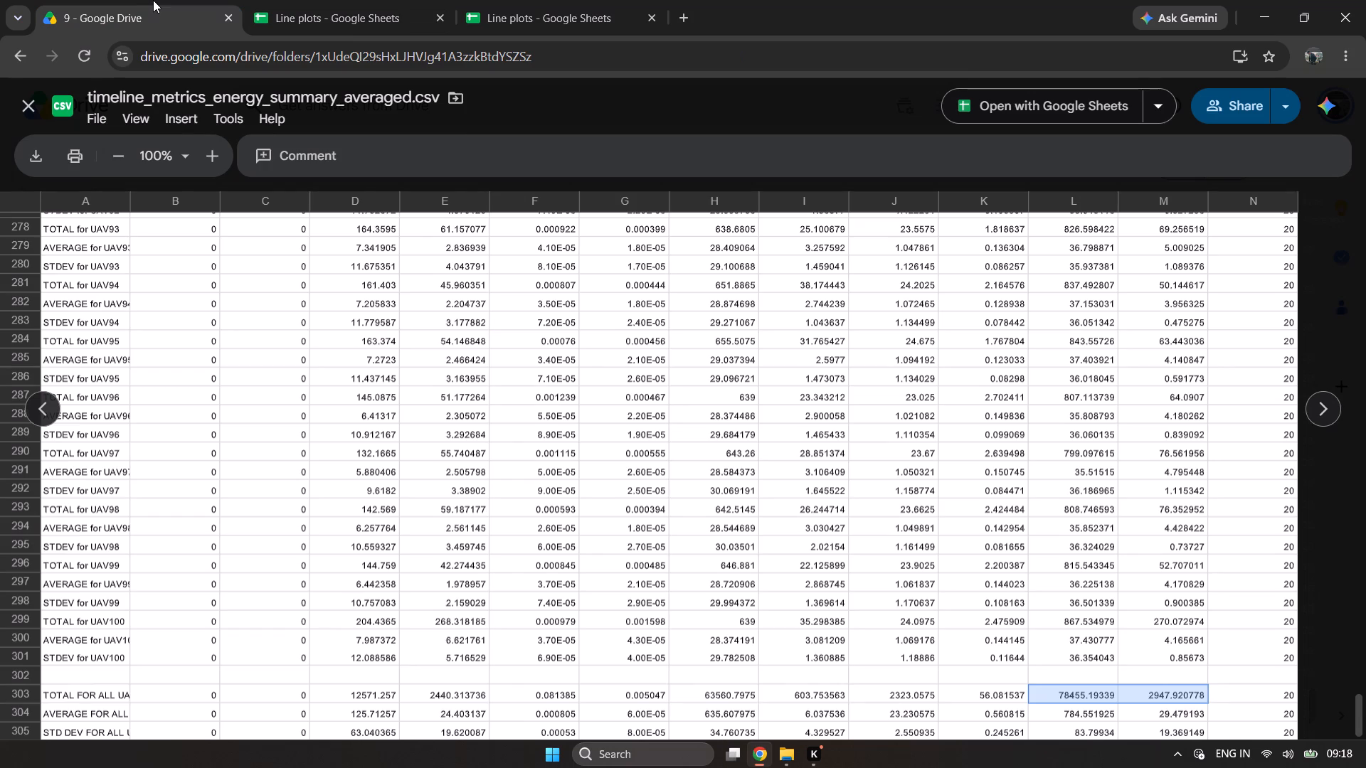
{"action": "left_click", "coordinate": [33, 112]}
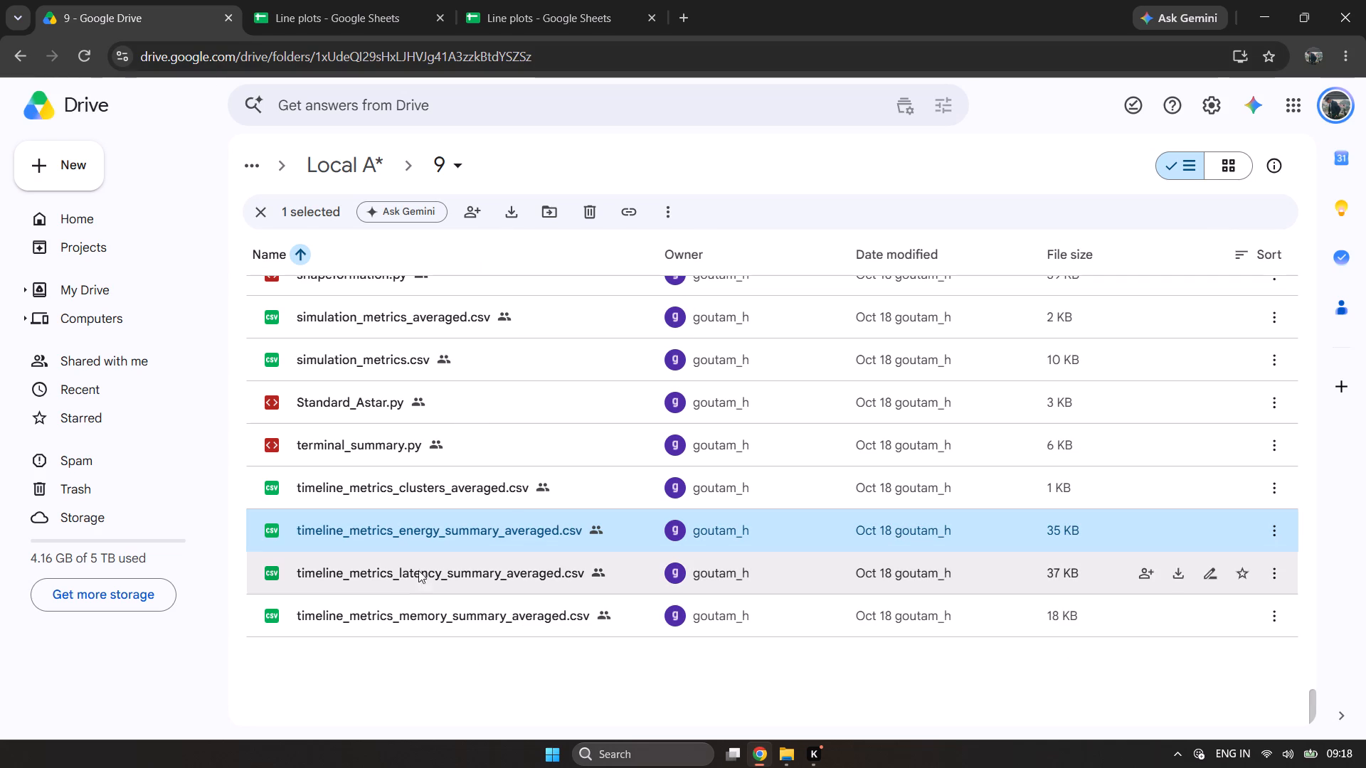
{"action": "double_click", "coordinate": [397, 604]}
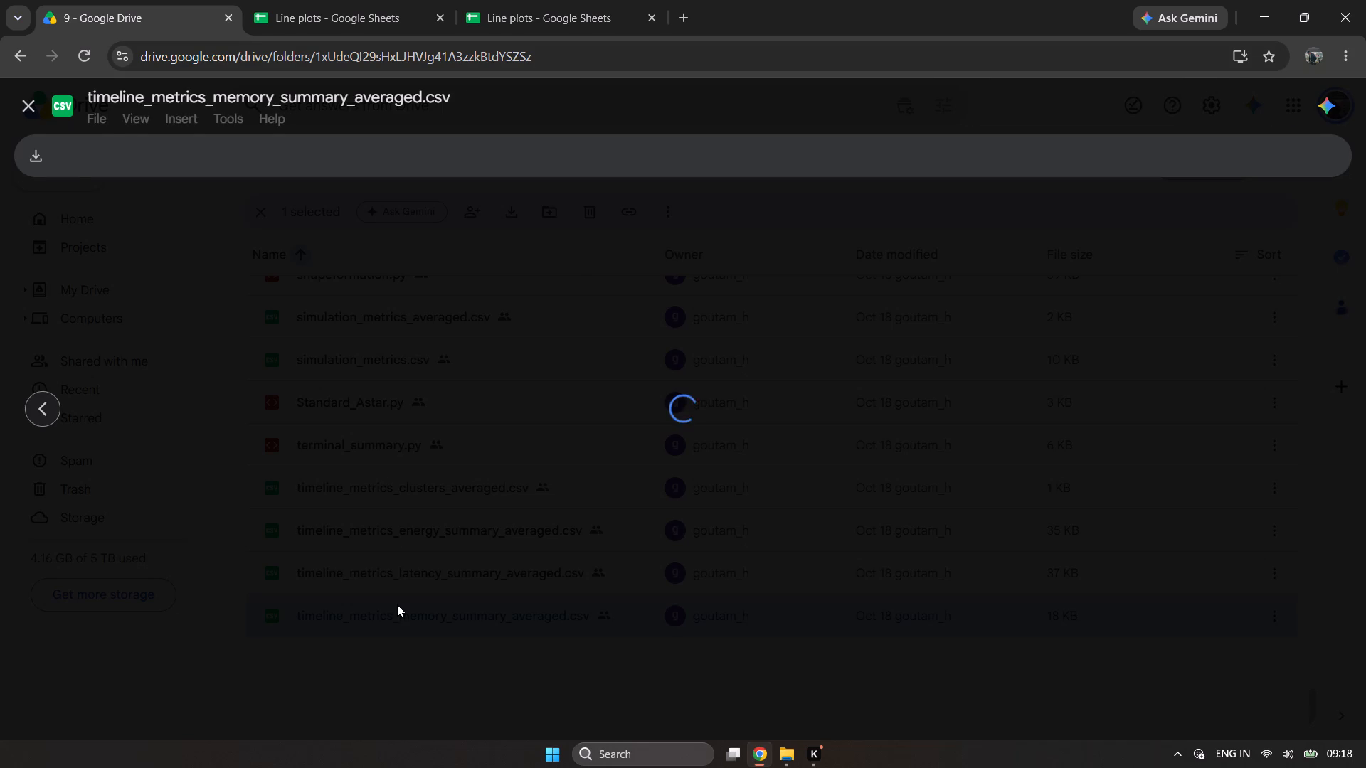
{"action": "scroll", "coordinate": [397, 604], "scroll_direction": "down", "scroll_amount": 20}
{"action": "scroll", "coordinate": [397, 604], "scroll_direction": "down", "scroll_amount": 9}
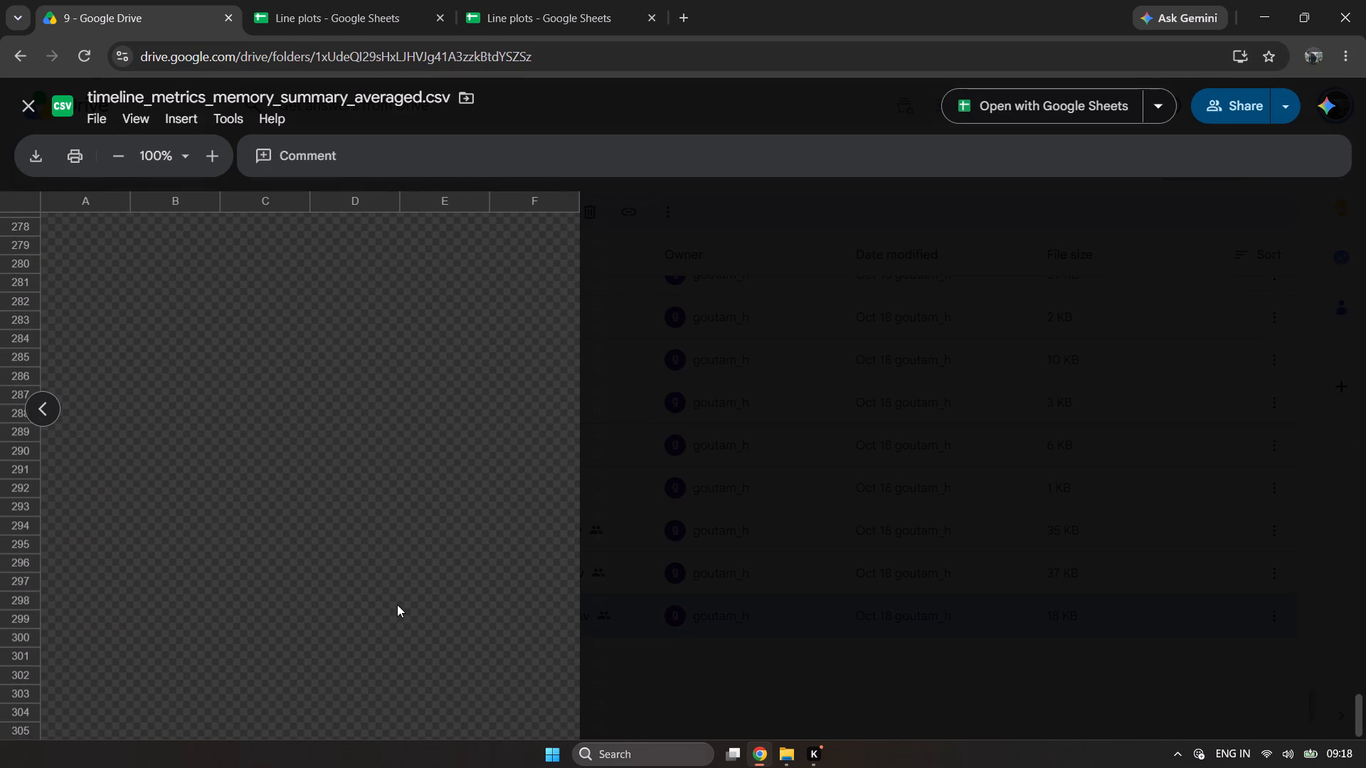
{"action": "left_click_drag", "start_coordinate": [195, 696], "coordinate": [275, 694]}
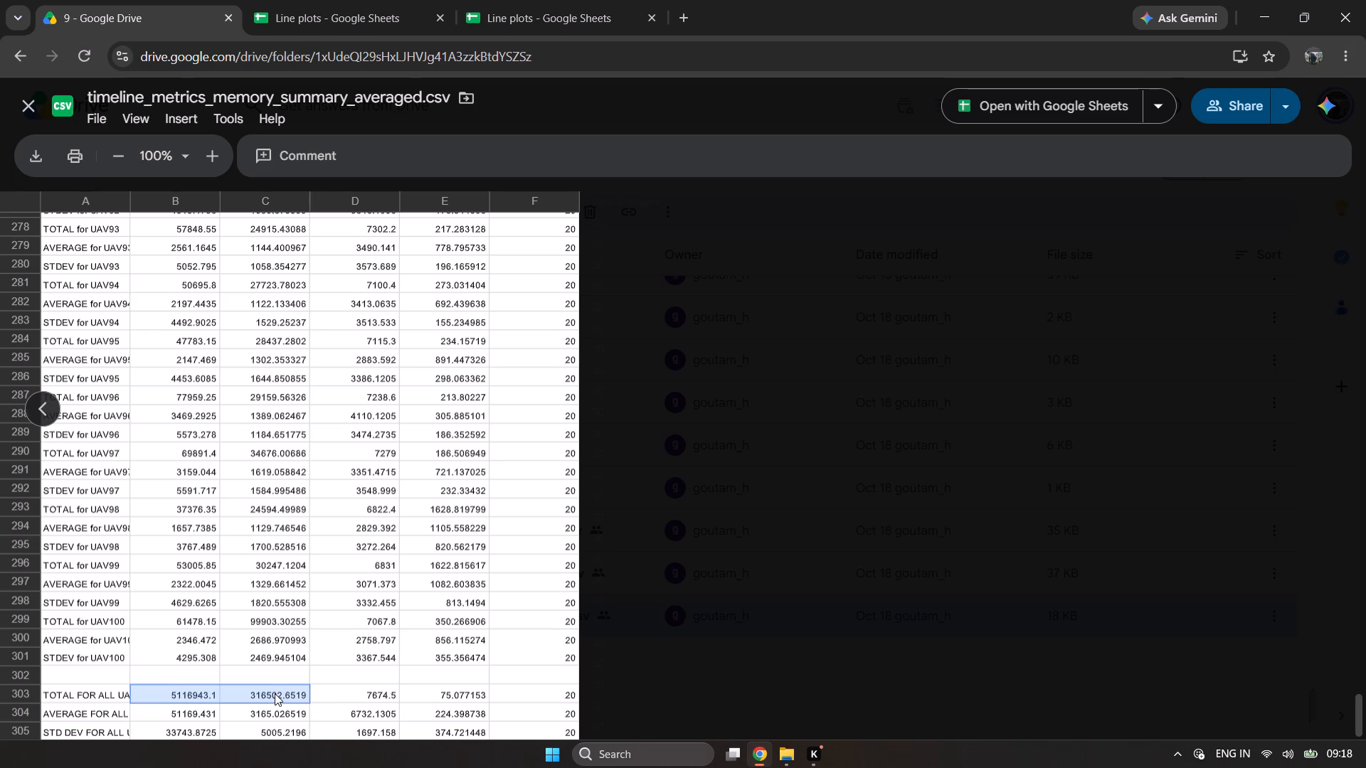
{"action": "key", "text": "ctrl+c"}
{"action": "left_click", "coordinate": [309, 1]}
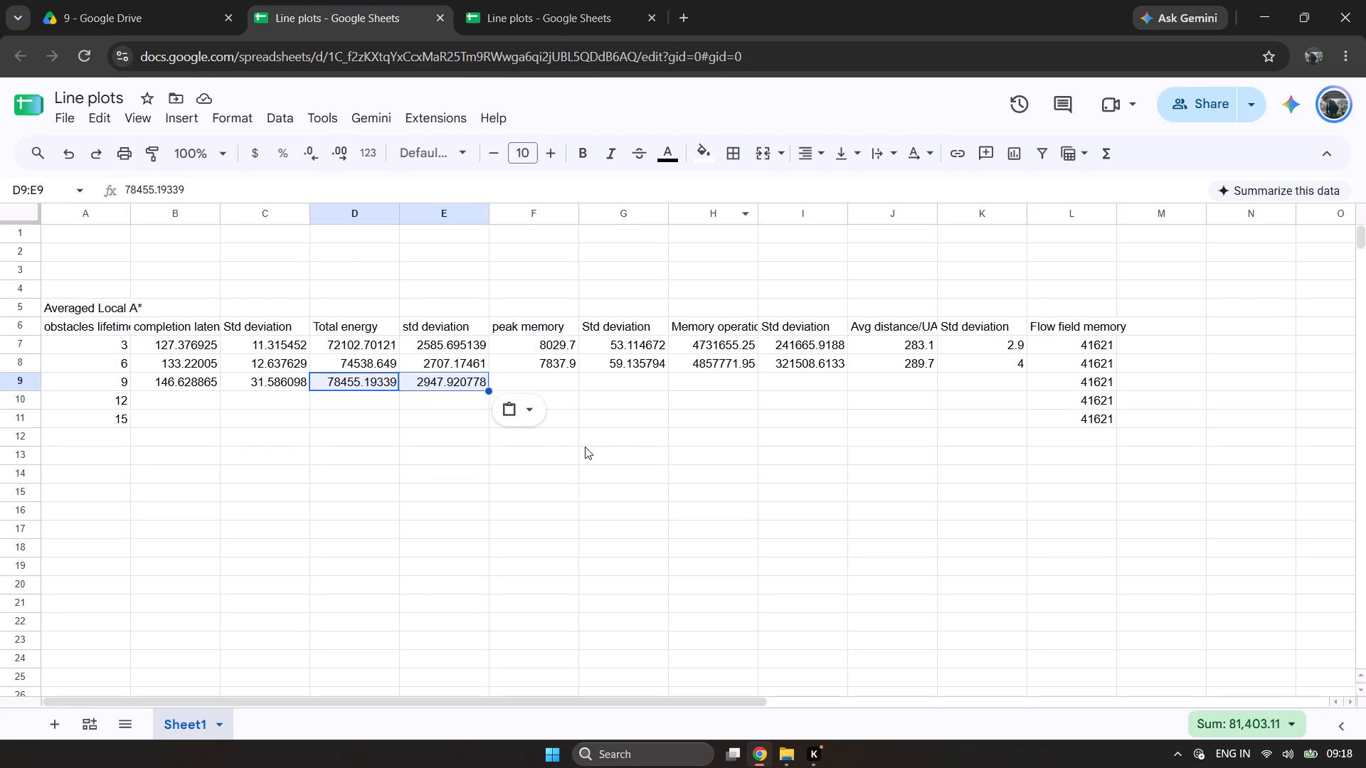
{"action": "left_click", "coordinate": [695, 383]}
{"action": "key", "text": "ctrl+v"}
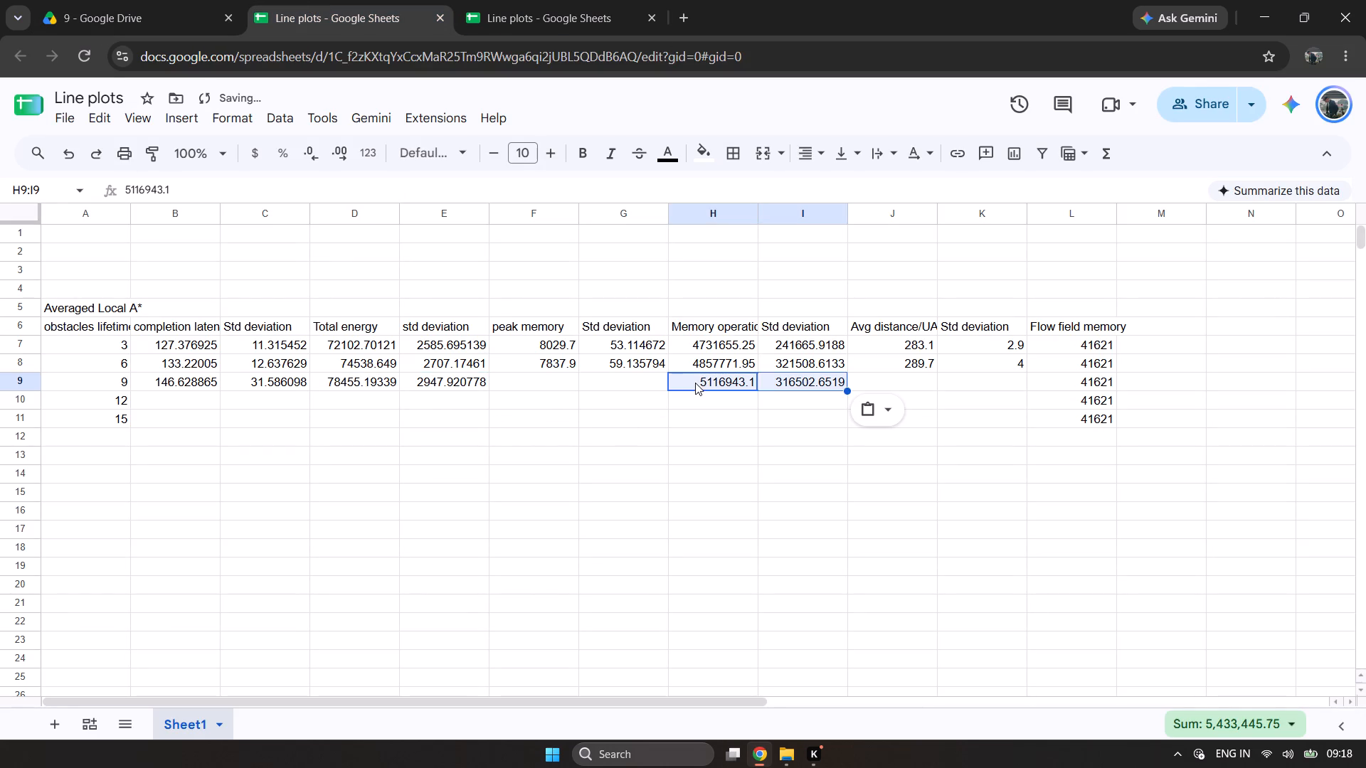
Copy the peak memory and deviation (D303:E303) from the same folder 9 memory summary file into F9:G9 of the Line plots sheet.
{"action": "left_click", "coordinate": [121, 0]}
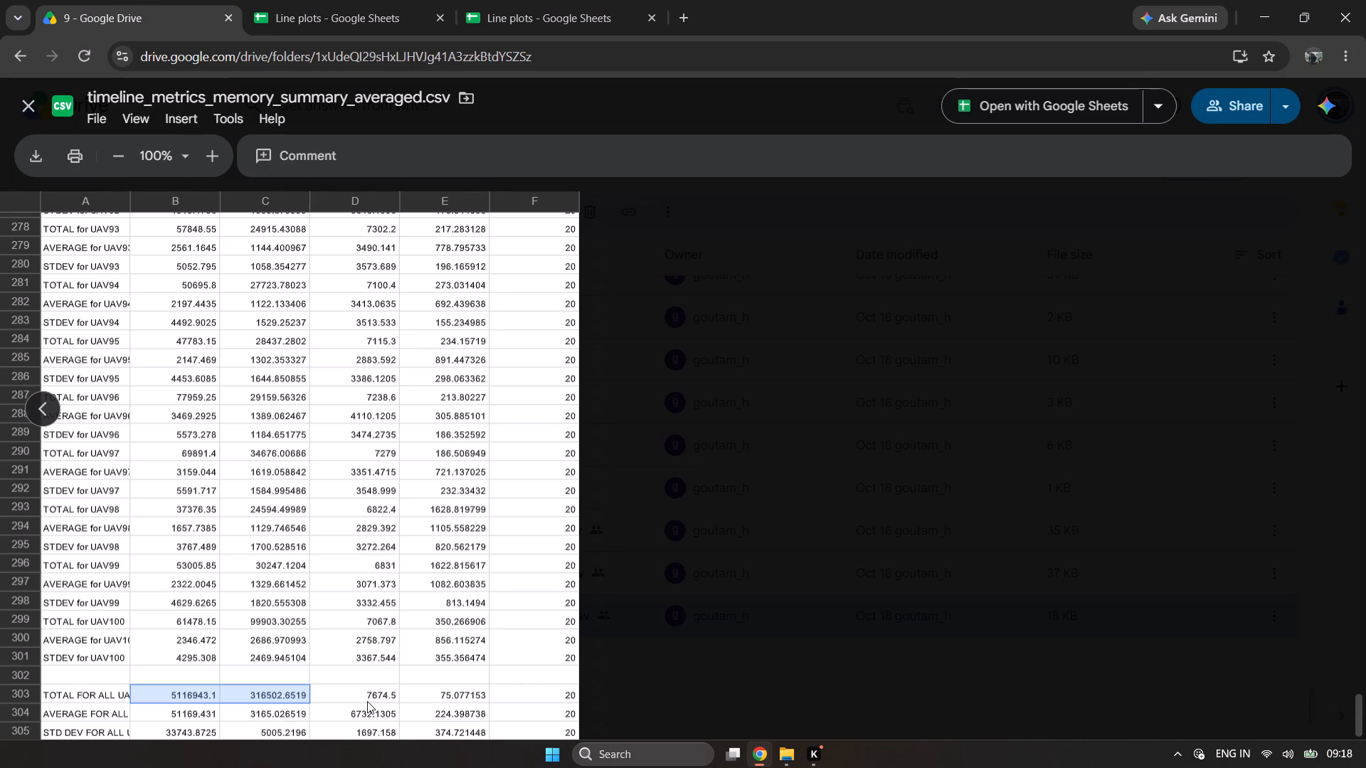
{"action": "left_click_drag", "start_coordinate": [367, 701], "coordinate": [429, 705]}
{"action": "left_click", "coordinate": [429, 705]}
{"action": "left_click_drag", "start_coordinate": [378, 697], "coordinate": [378, 695]}
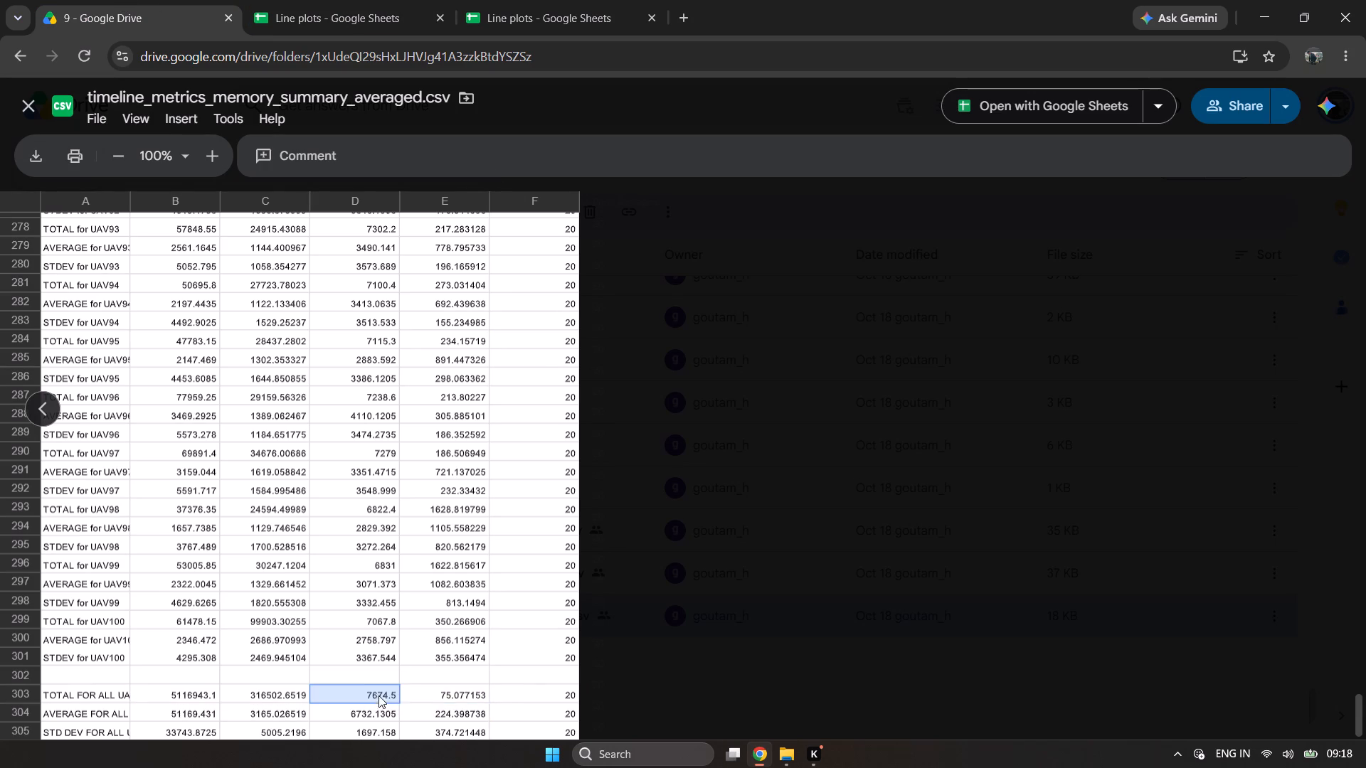
{"action": "left_click_drag", "start_coordinate": [378, 695], "coordinate": [425, 698]}
{"action": "key", "text": "ctrl+c"}
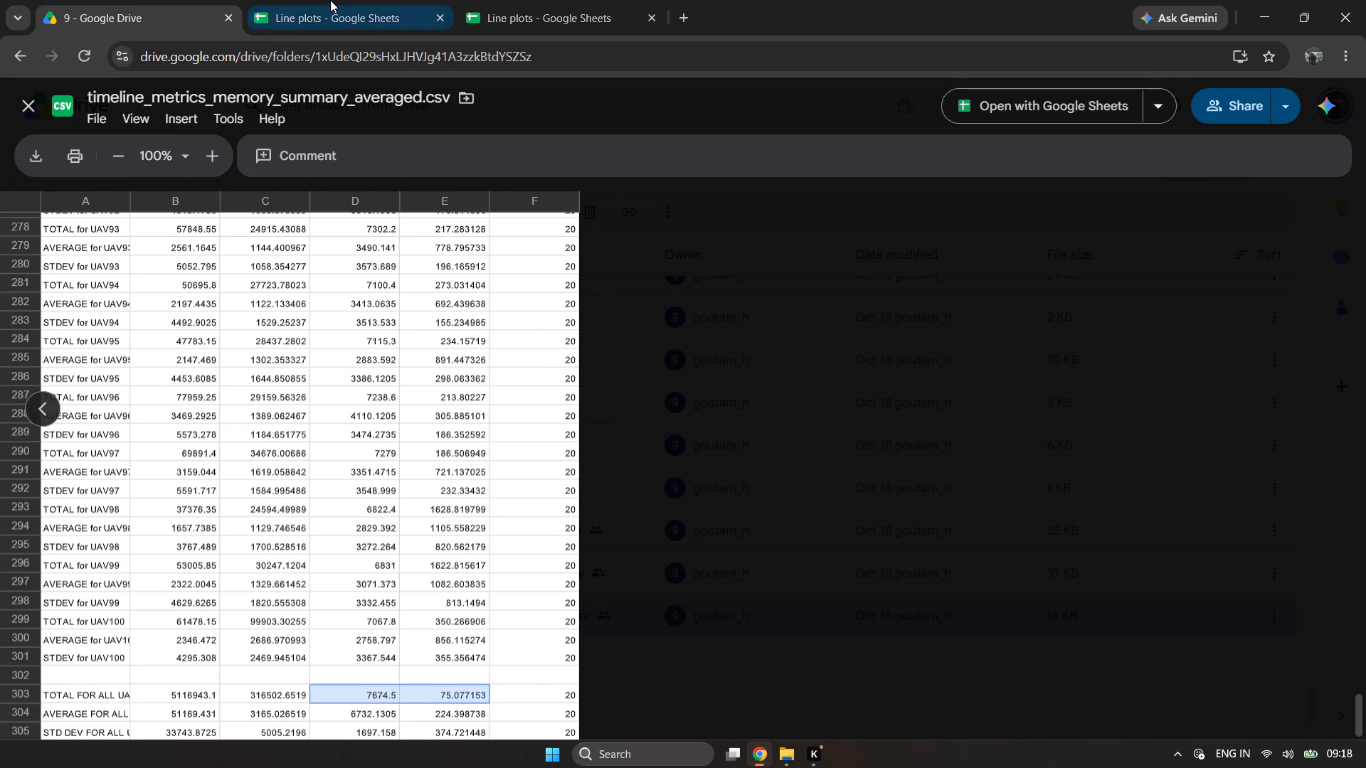
{"action": "left_click", "coordinate": [330, 0]}
{"action": "left_click", "coordinate": [547, 385]}
{"action": "key", "text": "ctrl+v"}
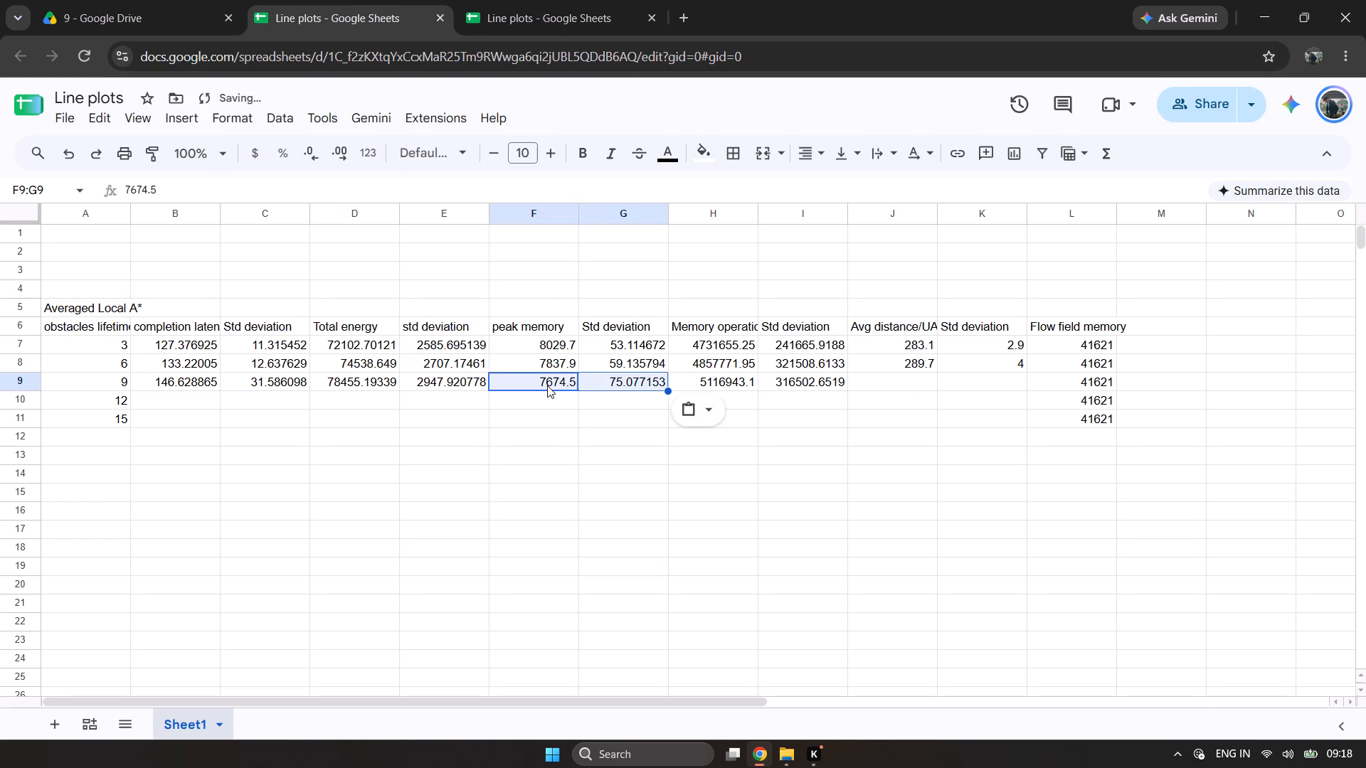
Copy the average distance per UAV and its deviation (AX2:AY2) from simulation_metrics_averaged.csv in folder 9 into J9:K9 of the Line plots sheet.
{"action": "left_click", "coordinate": [181, 0]}
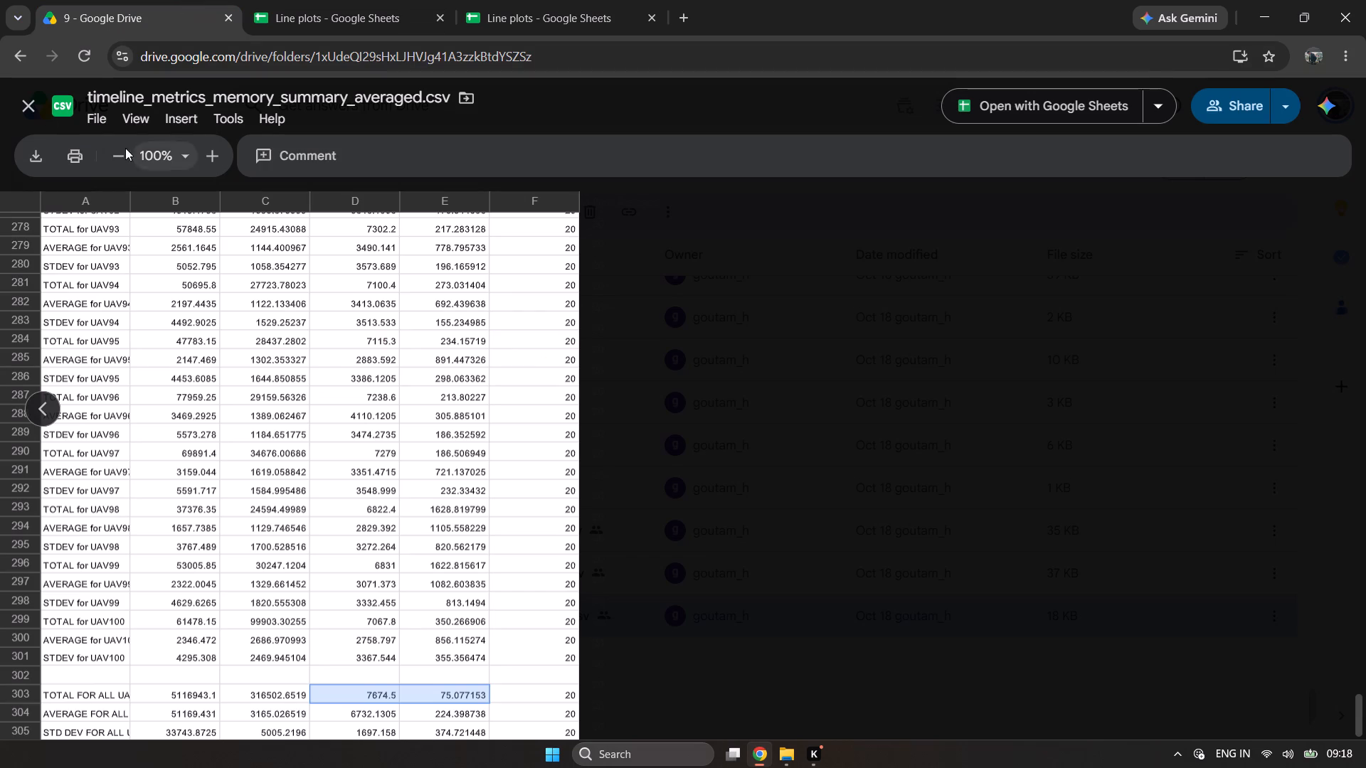
{"action": "left_click", "coordinate": [18, 102]}
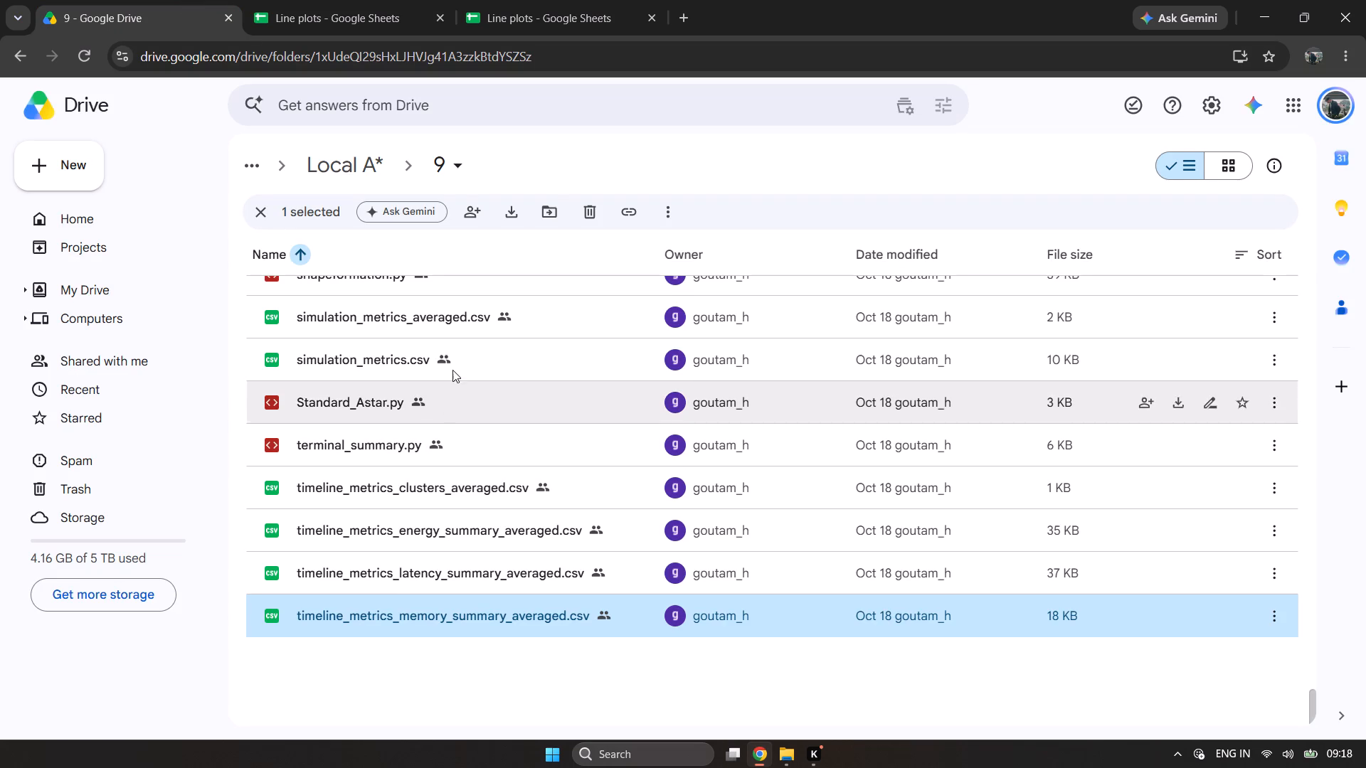
{"action": "double_click", "coordinate": [461, 329]}
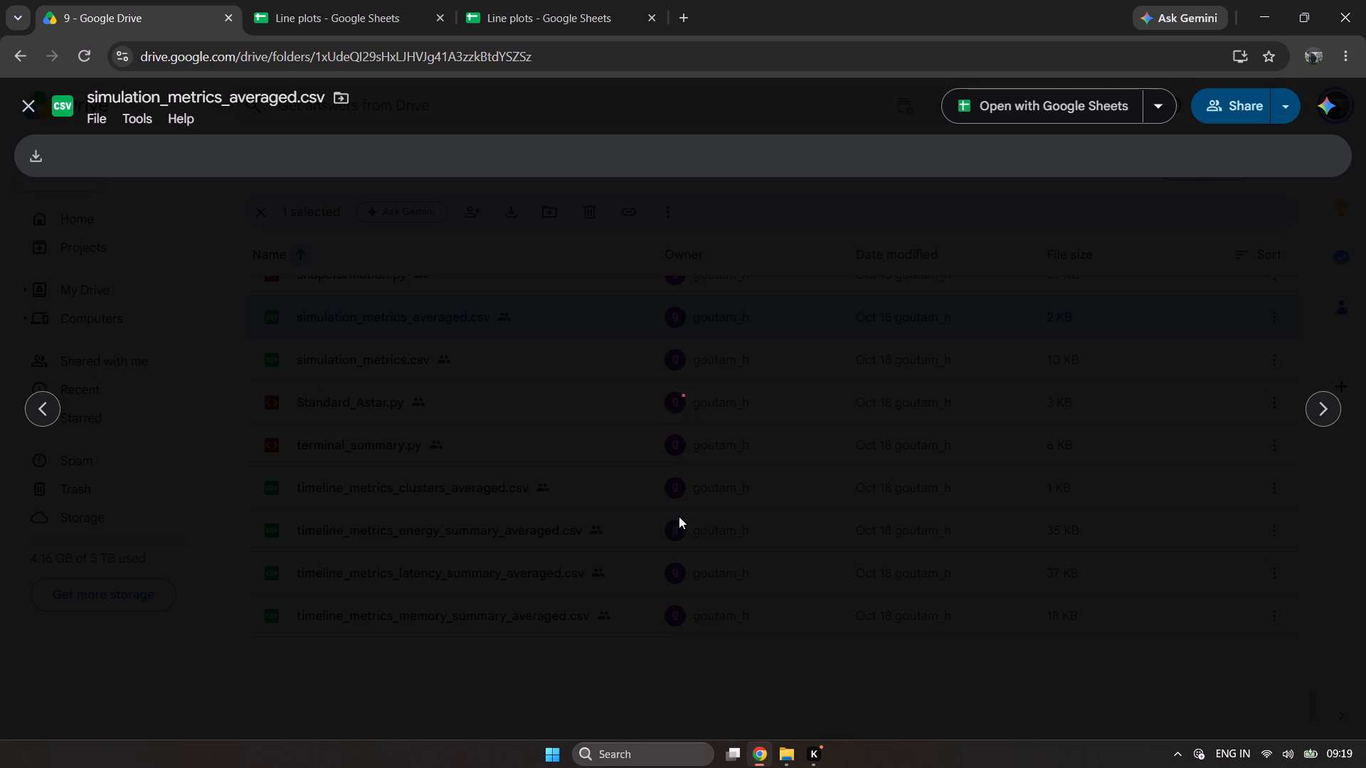
{"action": "scroll", "coordinate": [1172, 238], "scroll_direction": "left", "scroll_amount": 2}
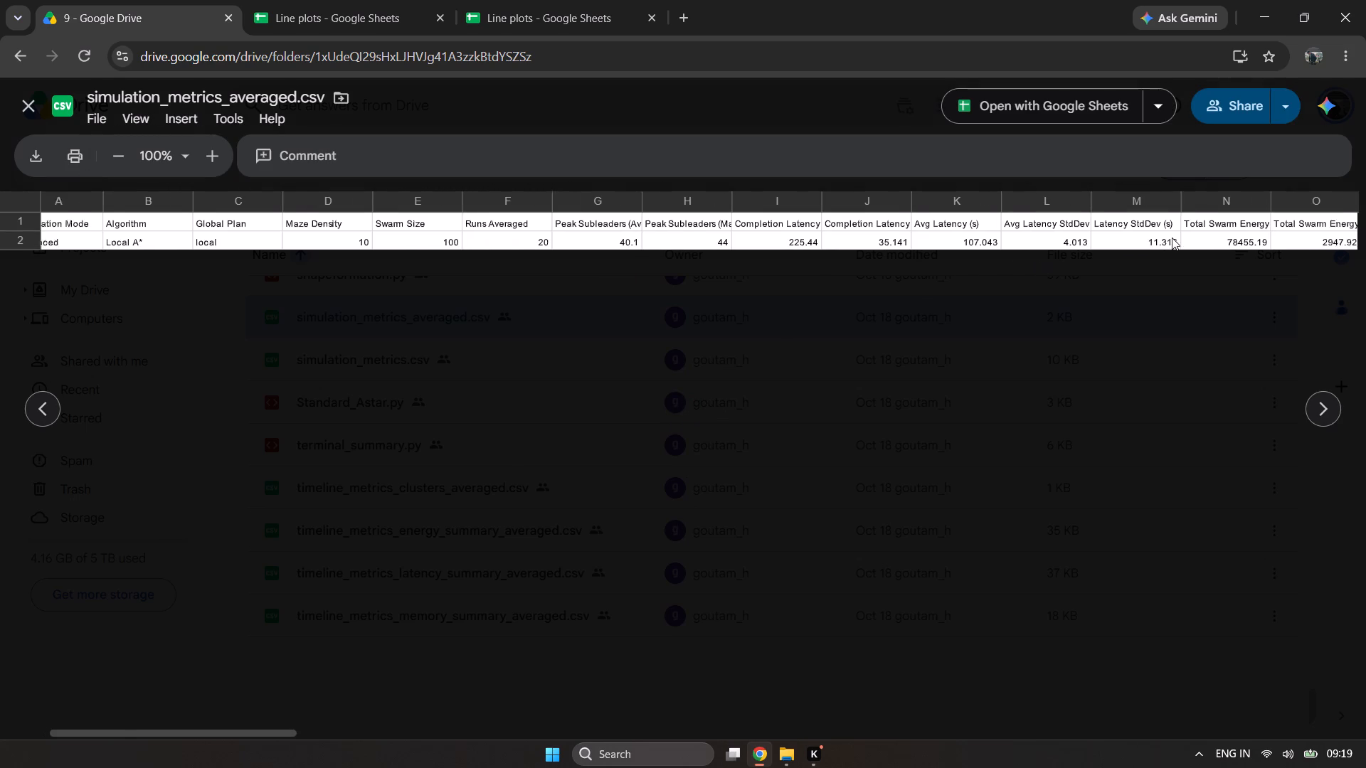
{"action": "scroll", "coordinate": [1172, 238], "scroll_direction": "left", "scroll_amount": 12}
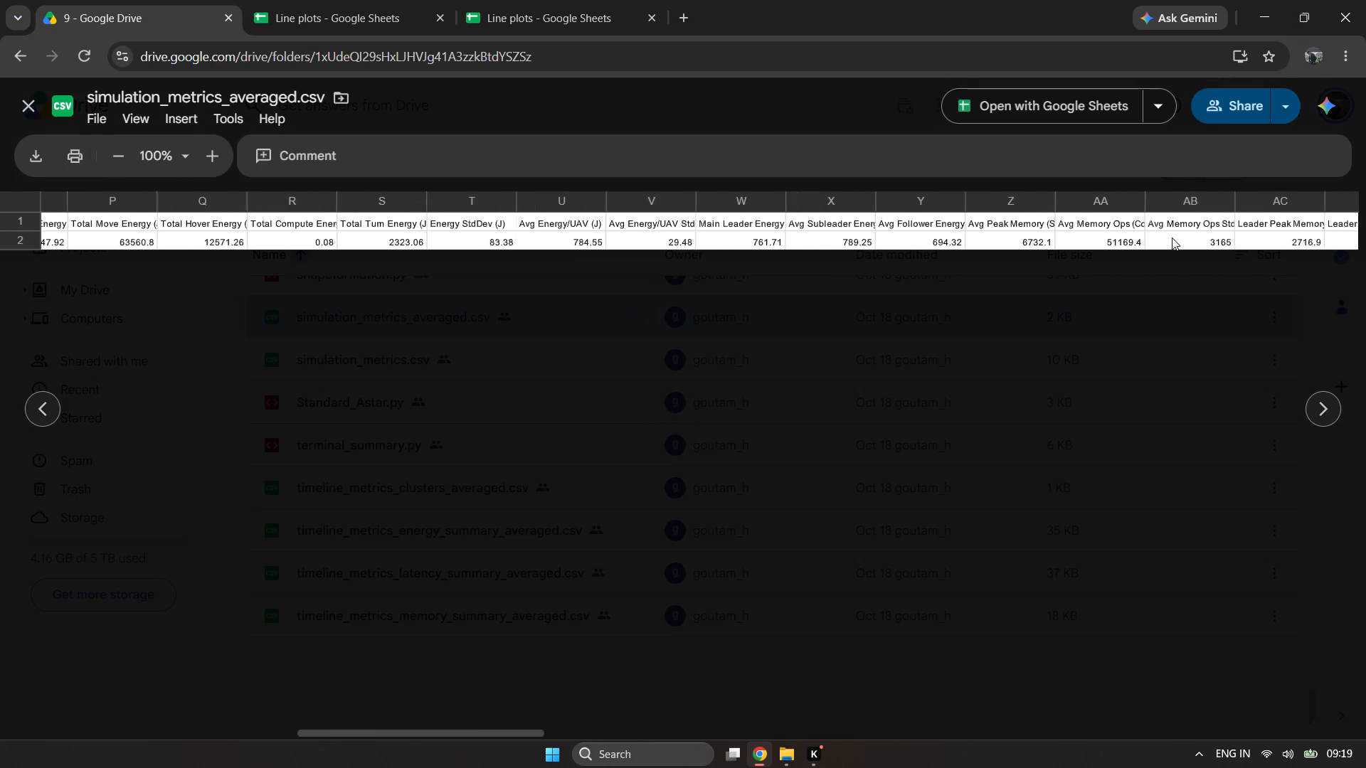
{"action": "scroll", "coordinate": [1172, 238], "scroll_direction": "left", "scroll_amount": 10}
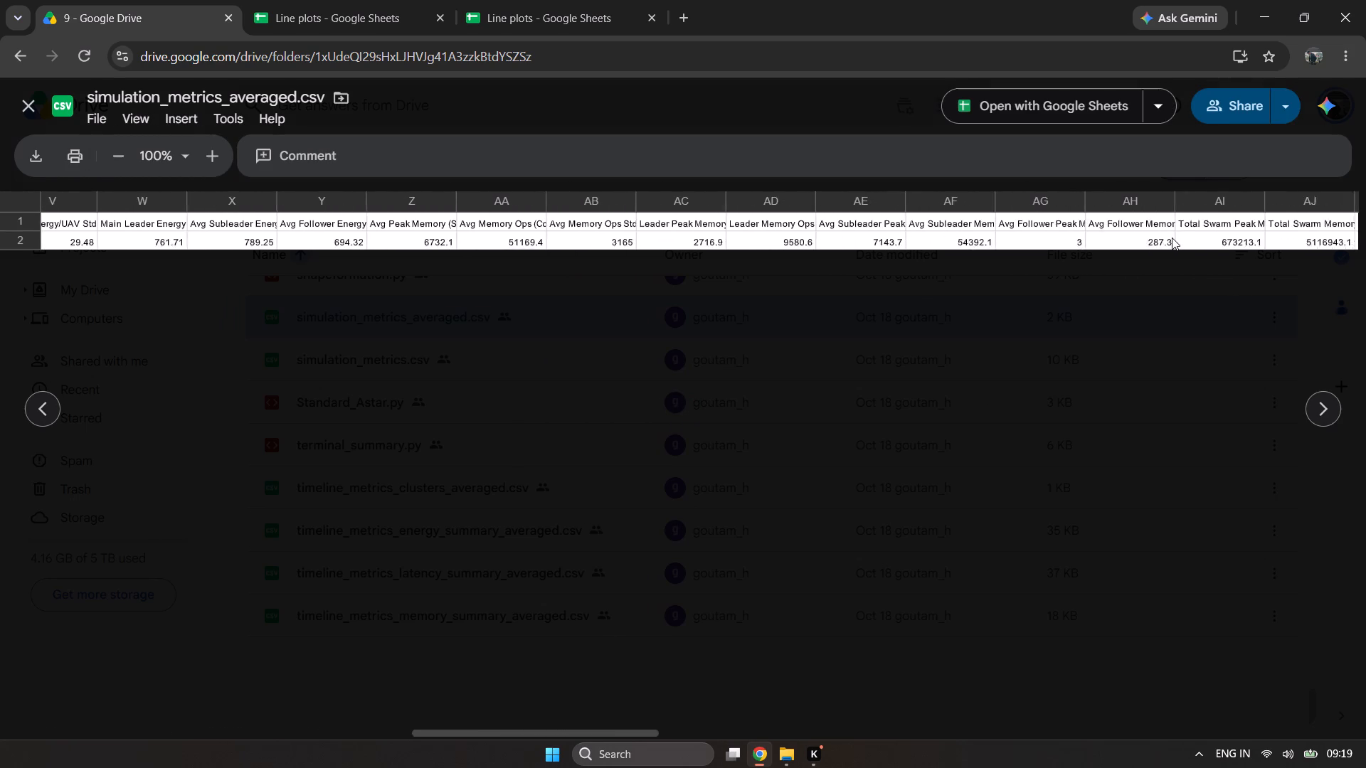
{"action": "scroll", "coordinate": [1172, 238], "scroll_direction": "left", "scroll_amount": 6}
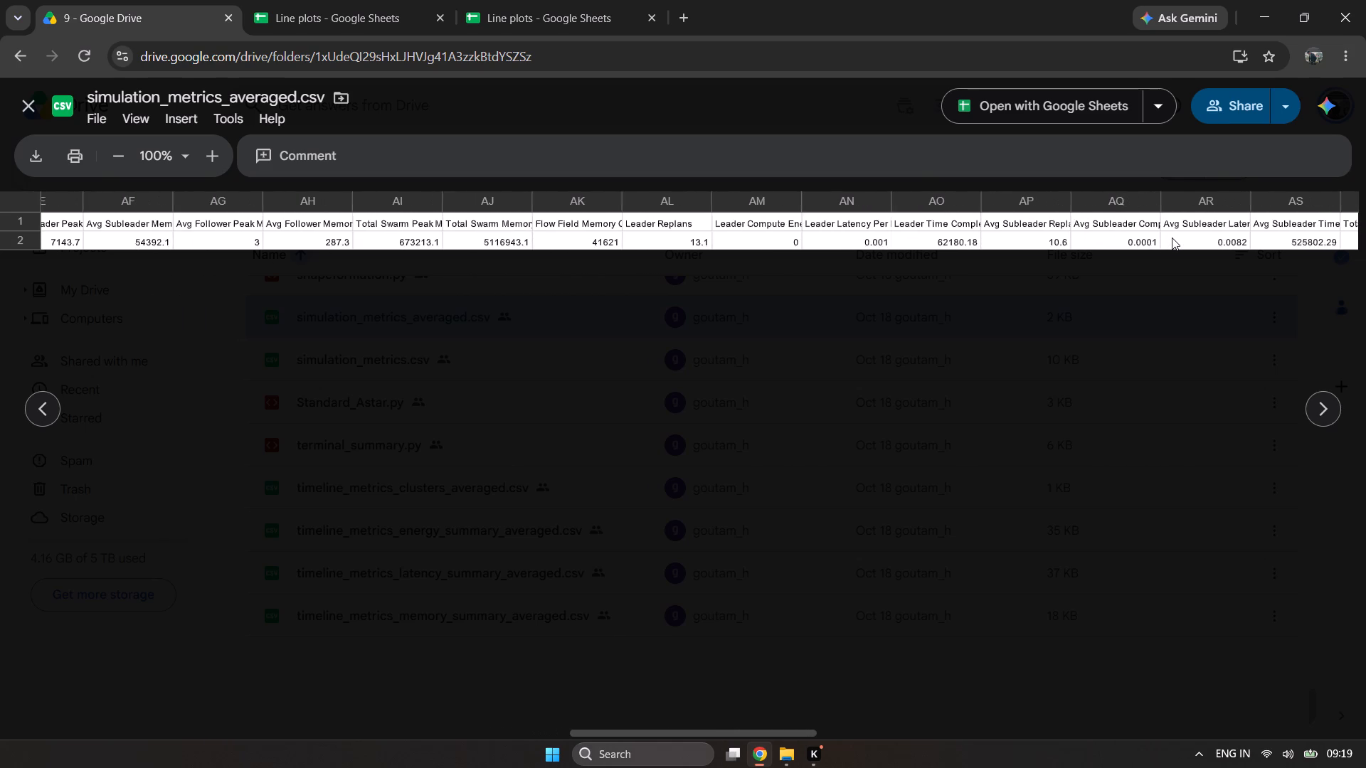
{"action": "scroll", "coordinate": [1172, 238], "scroll_direction": "left", "scroll_amount": 8}
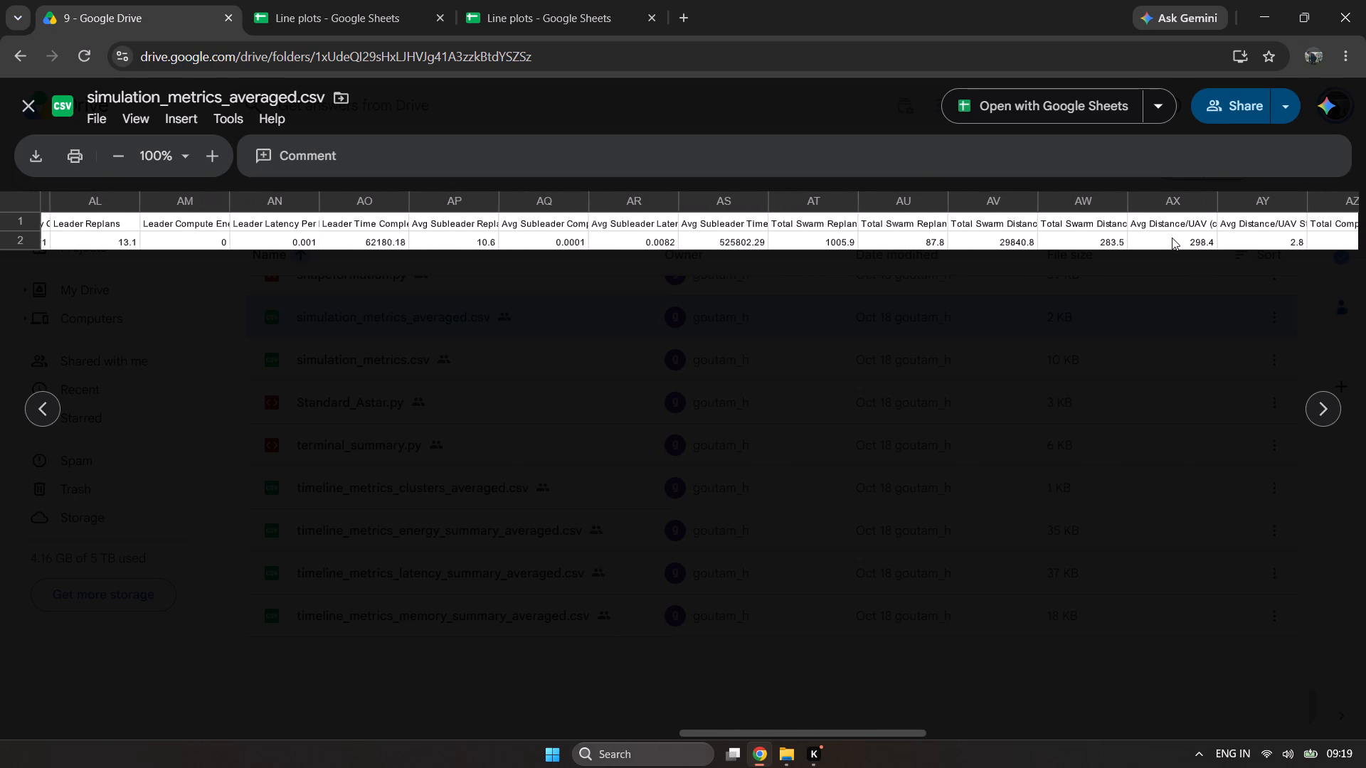
{"action": "scroll", "coordinate": [1172, 238], "scroll_direction": "left", "scroll_amount": 1}
{"action": "left_click_drag", "start_coordinate": [1153, 237], "coordinate": [1226, 247]}
{"action": "key", "text": "ctrl+c"}
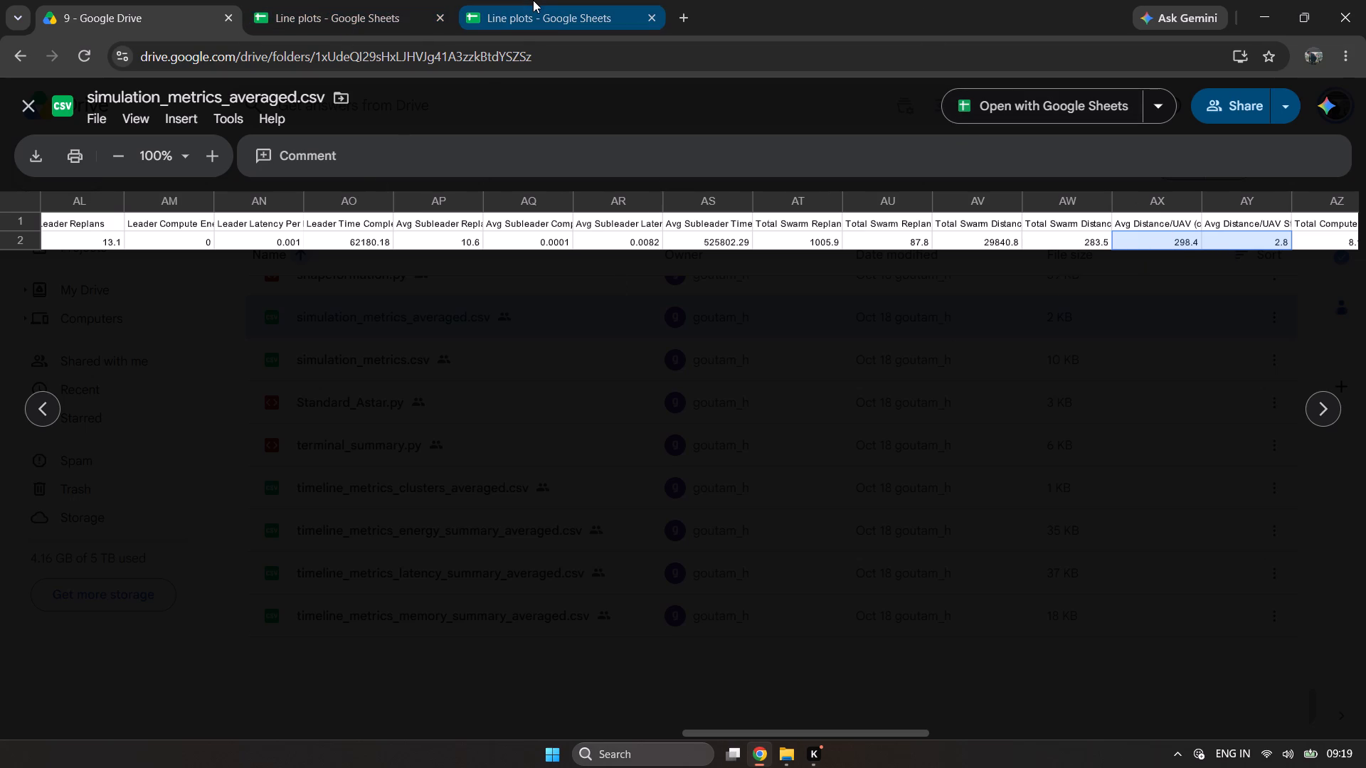
{"action": "left_click", "coordinate": [359, 0]}
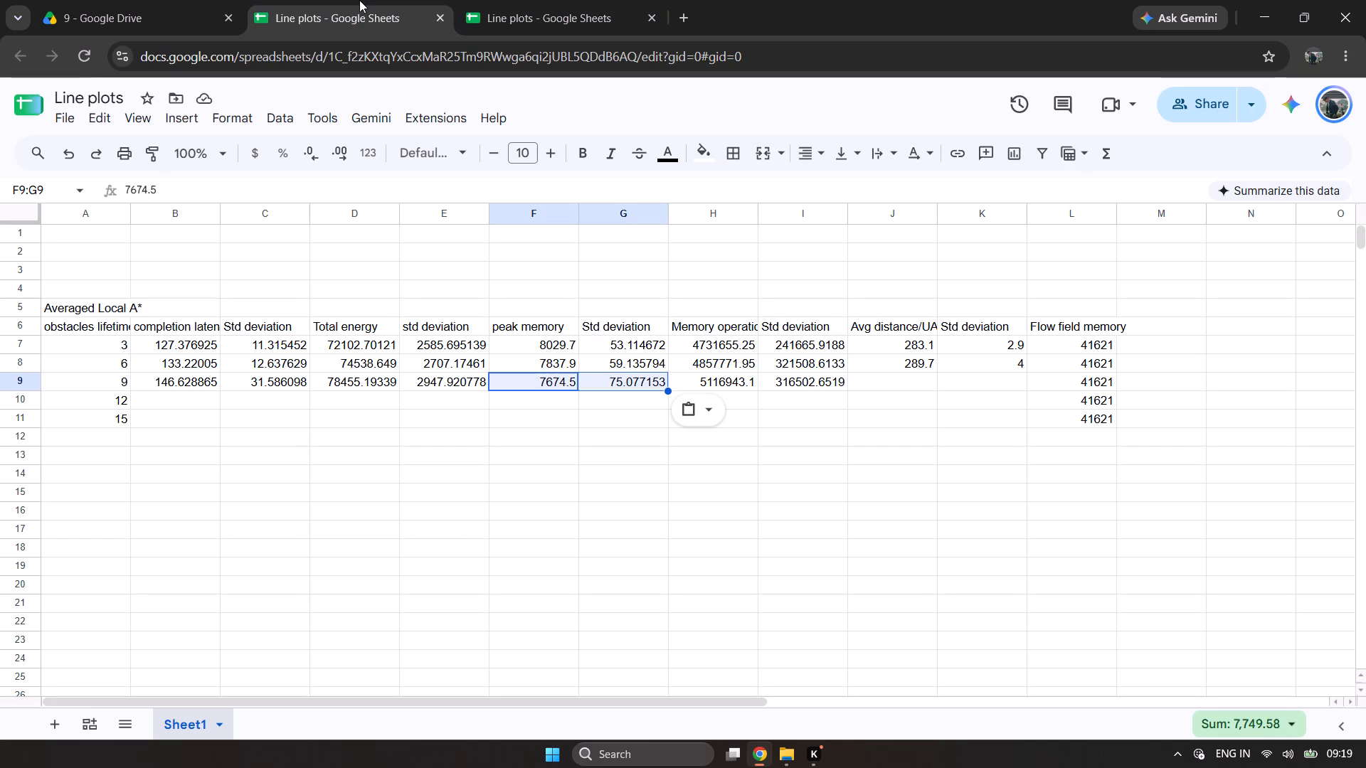
{"action": "left_click", "coordinate": [912, 386]}
{"action": "key", "text": "ctrl+v"}
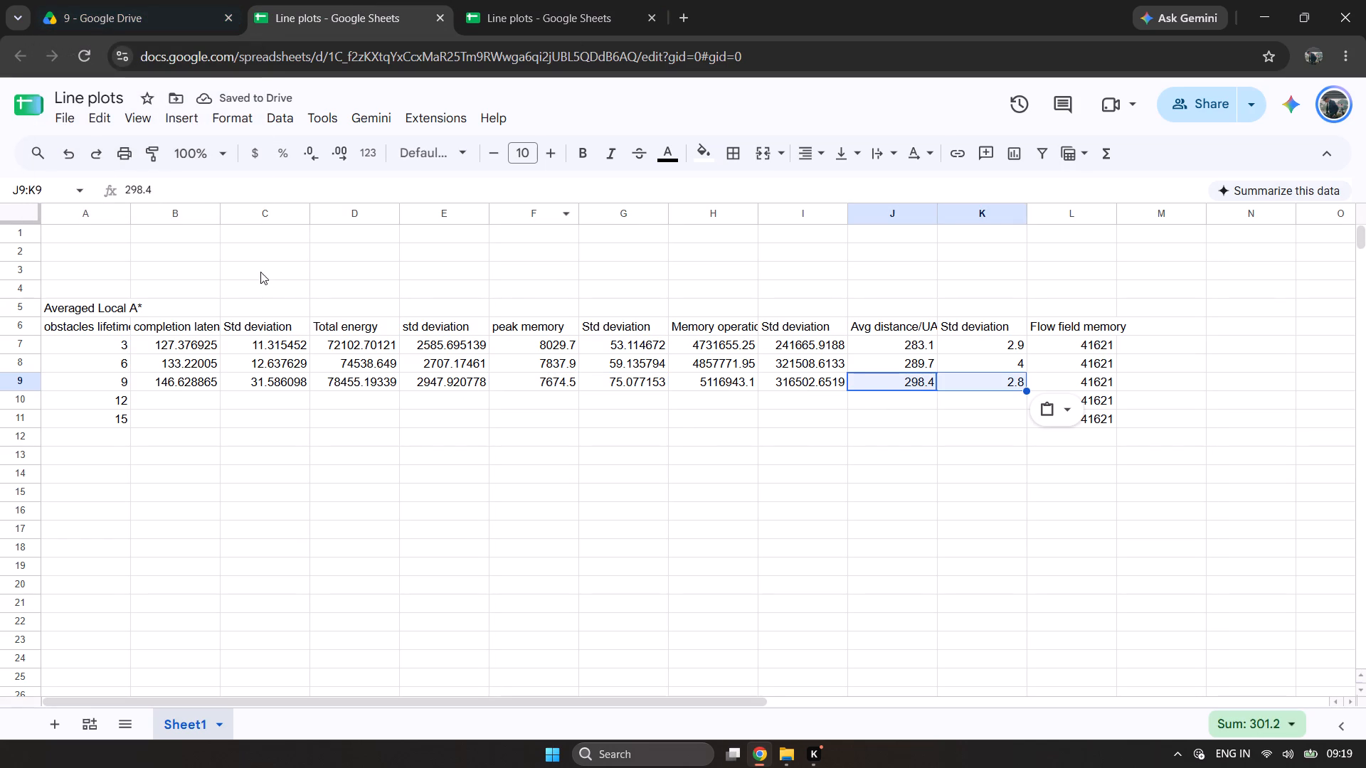
Close the folder 9 file preview and open folder 12 inside Local A* in Google Drive.
{"action": "left_click", "coordinate": [118, 8]}
{"action": "left_click", "coordinate": [38, 118]}
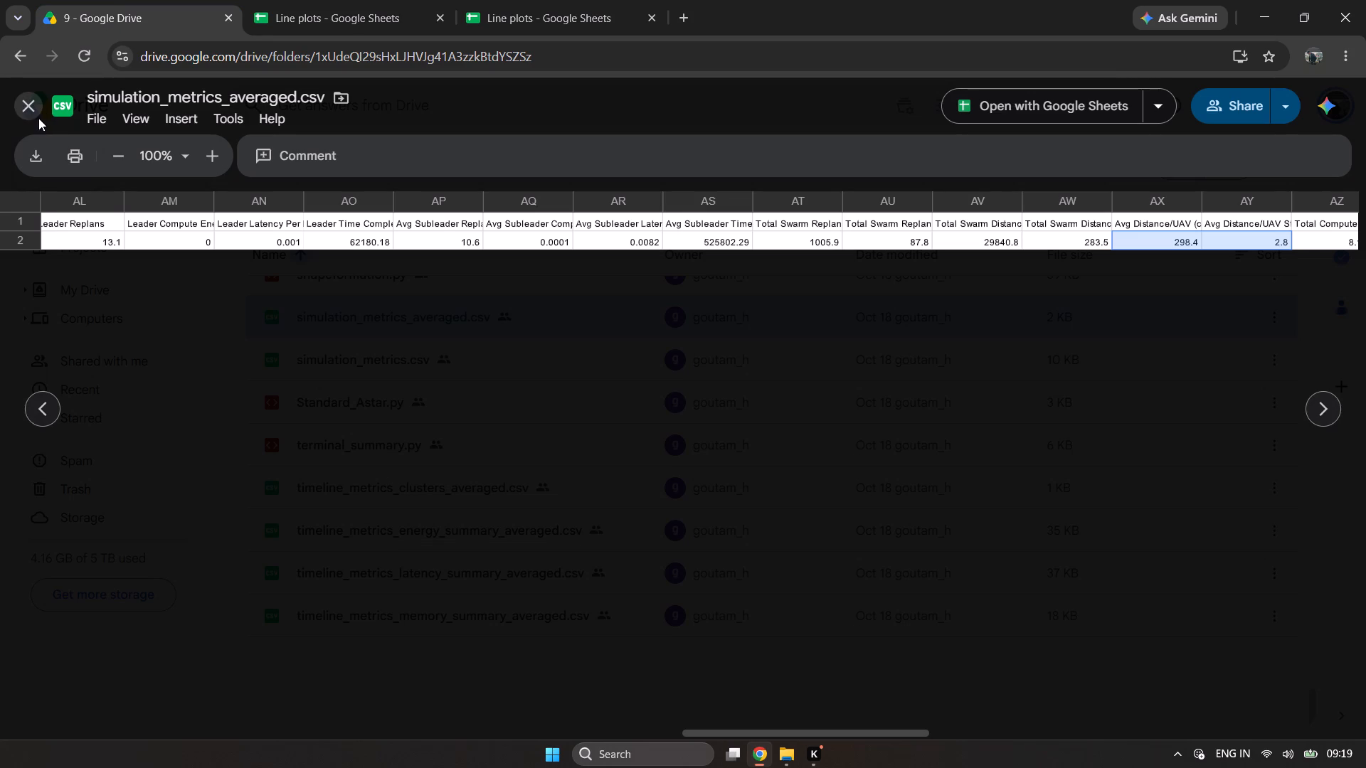
{"action": "left_click", "coordinate": [21, 50]}
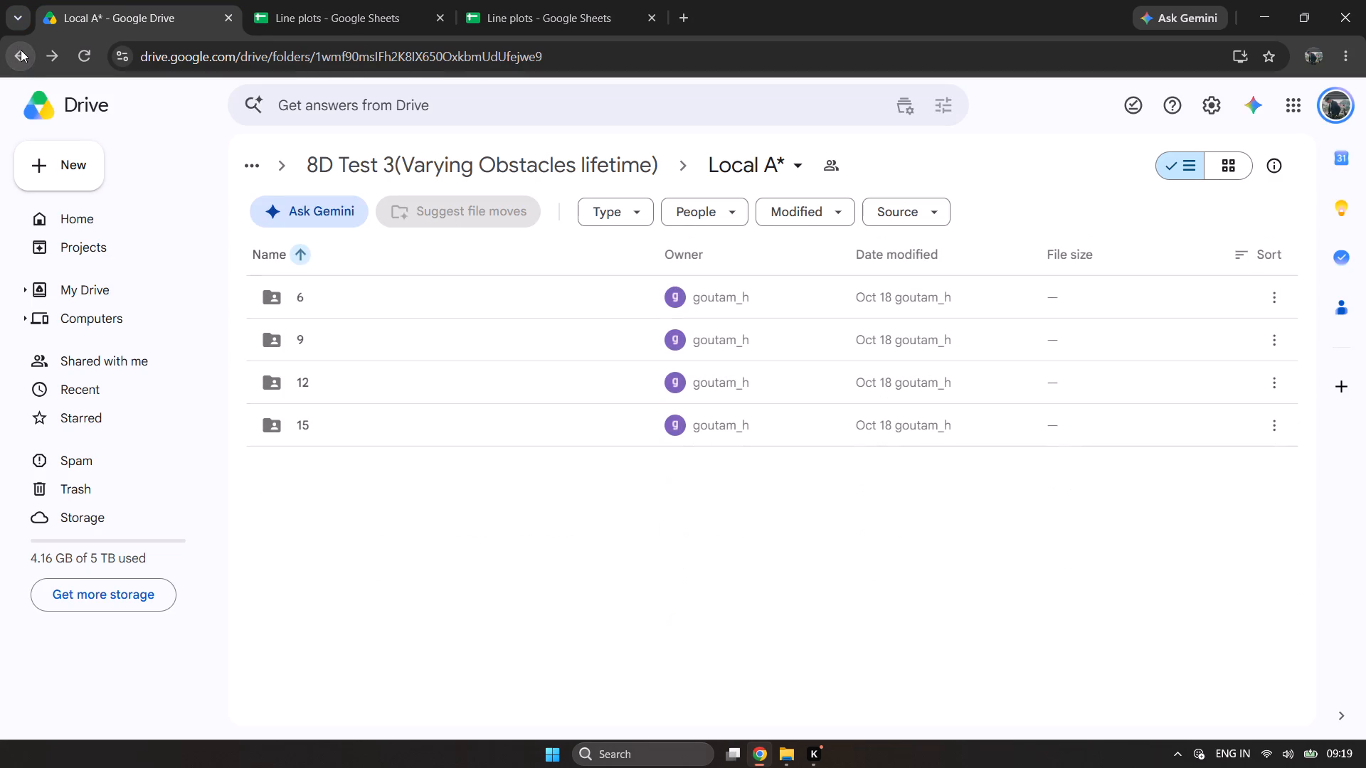
{"action": "double_click", "coordinate": [361, 380]}
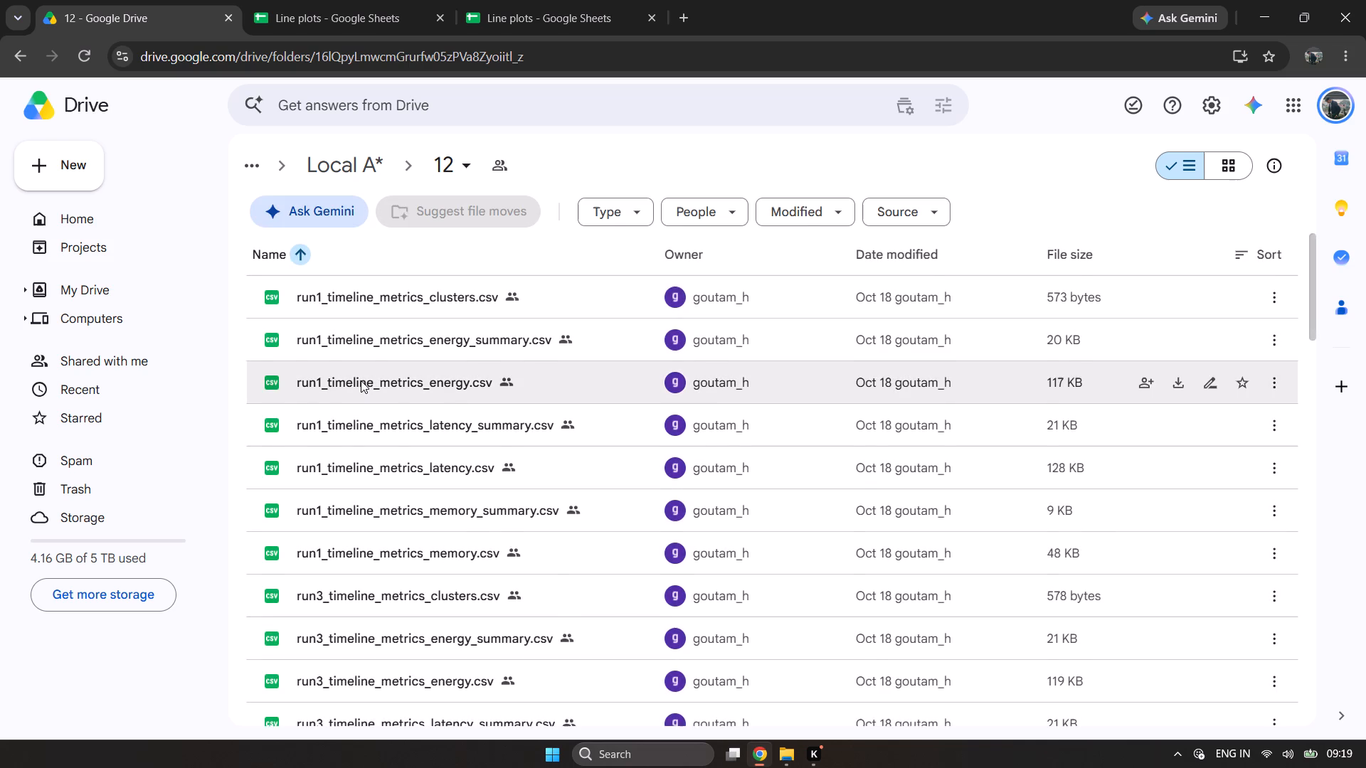
{"action": "scroll", "coordinate": [361, 380], "scroll_direction": "down", "scroll_amount": 11}
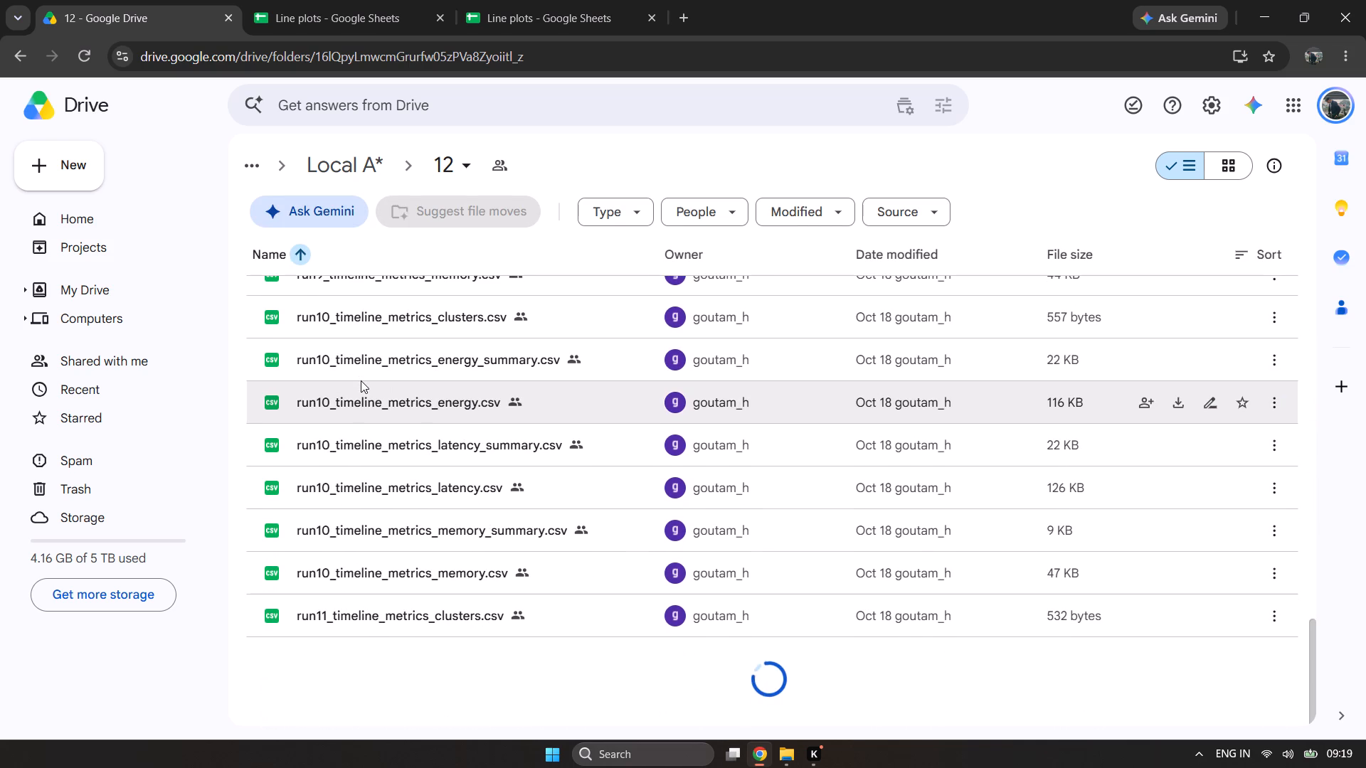
Copy the max individual latency and deviation (B306:C306) from timeline_metrics_latency_summary_averaged.csv in folder 12 into B10:C10 of the Line plots sheet.
{"action": "scroll", "coordinate": [361, 380], "scroll_direction": "down", "scroll_amount": 10}
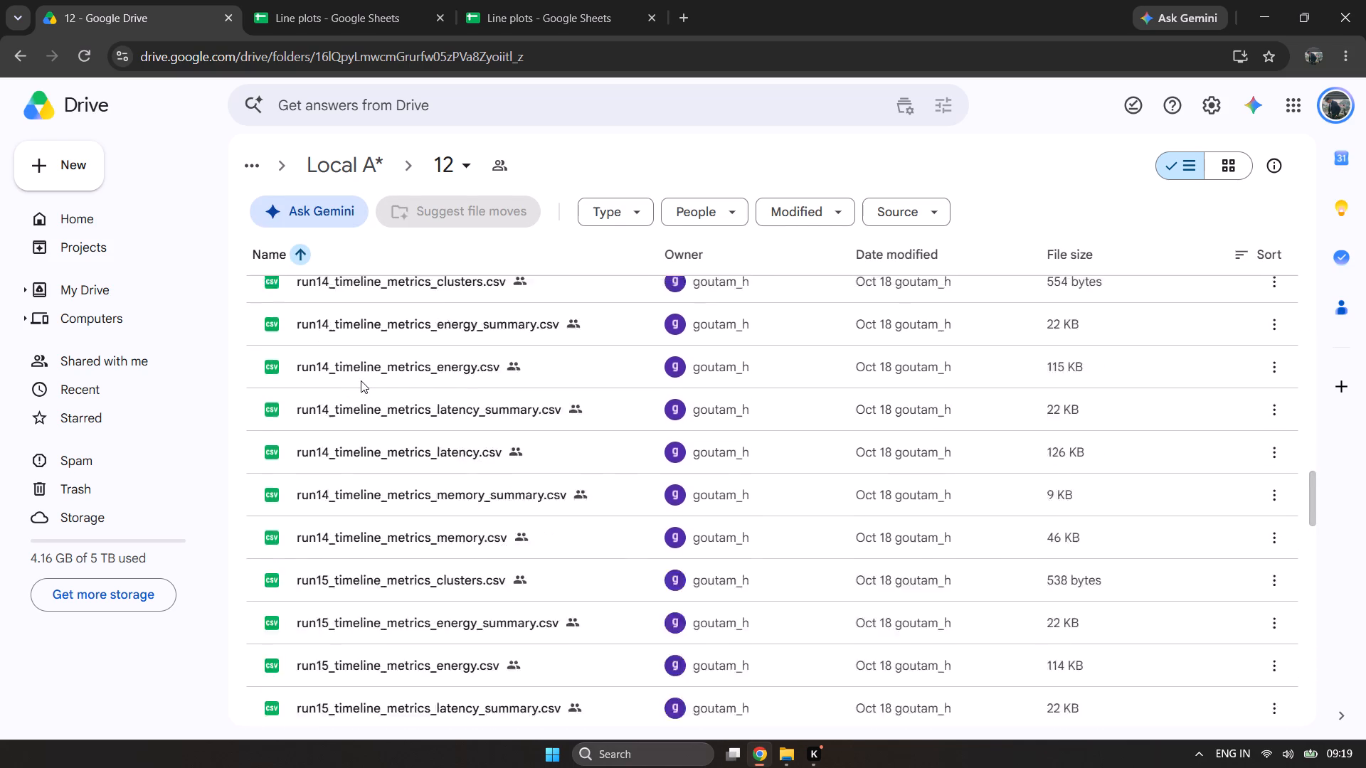
{"action": "scroll", "coordinate": [361, 380], "scroll_direction": "down", "scroll_amount": 13}
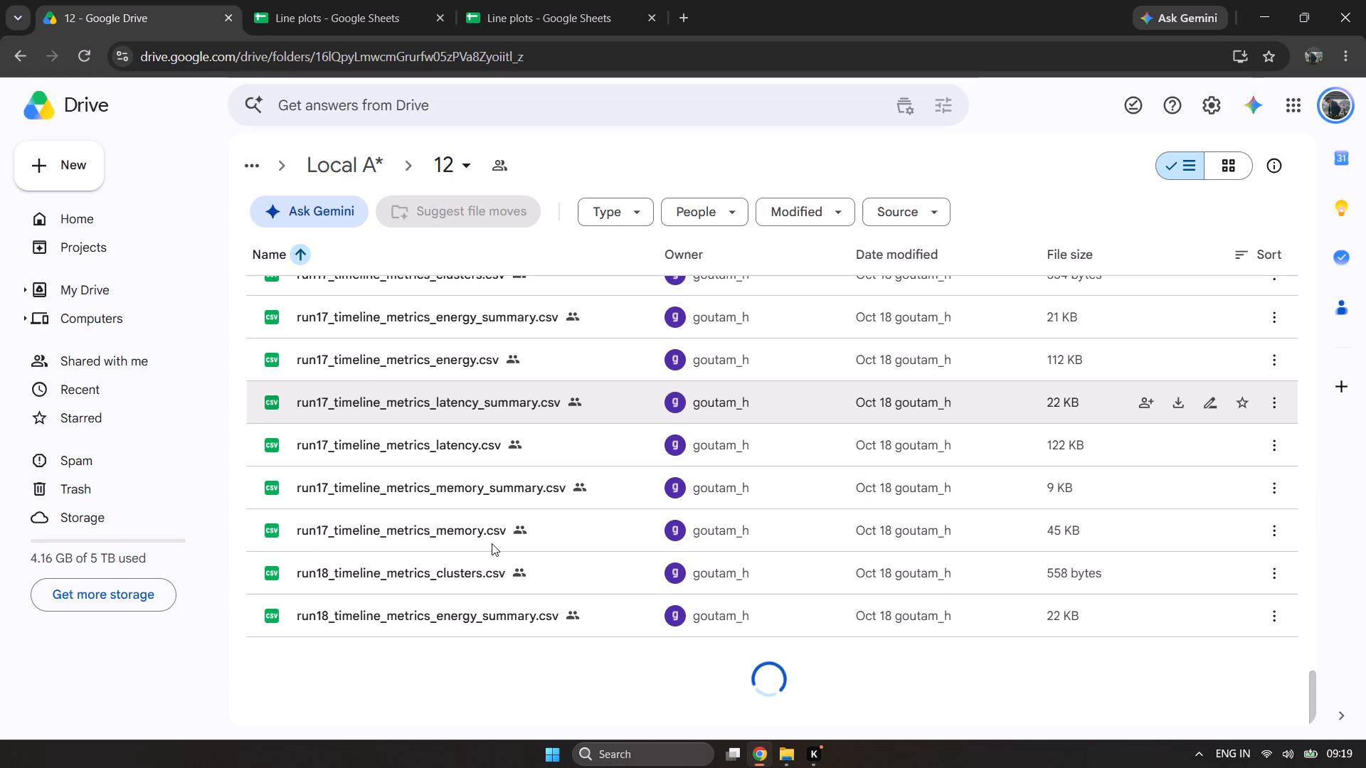
{"action": "scroll", "coordinate": [492, 543], "scroll_direction": "down", "scroll_amount": 7}
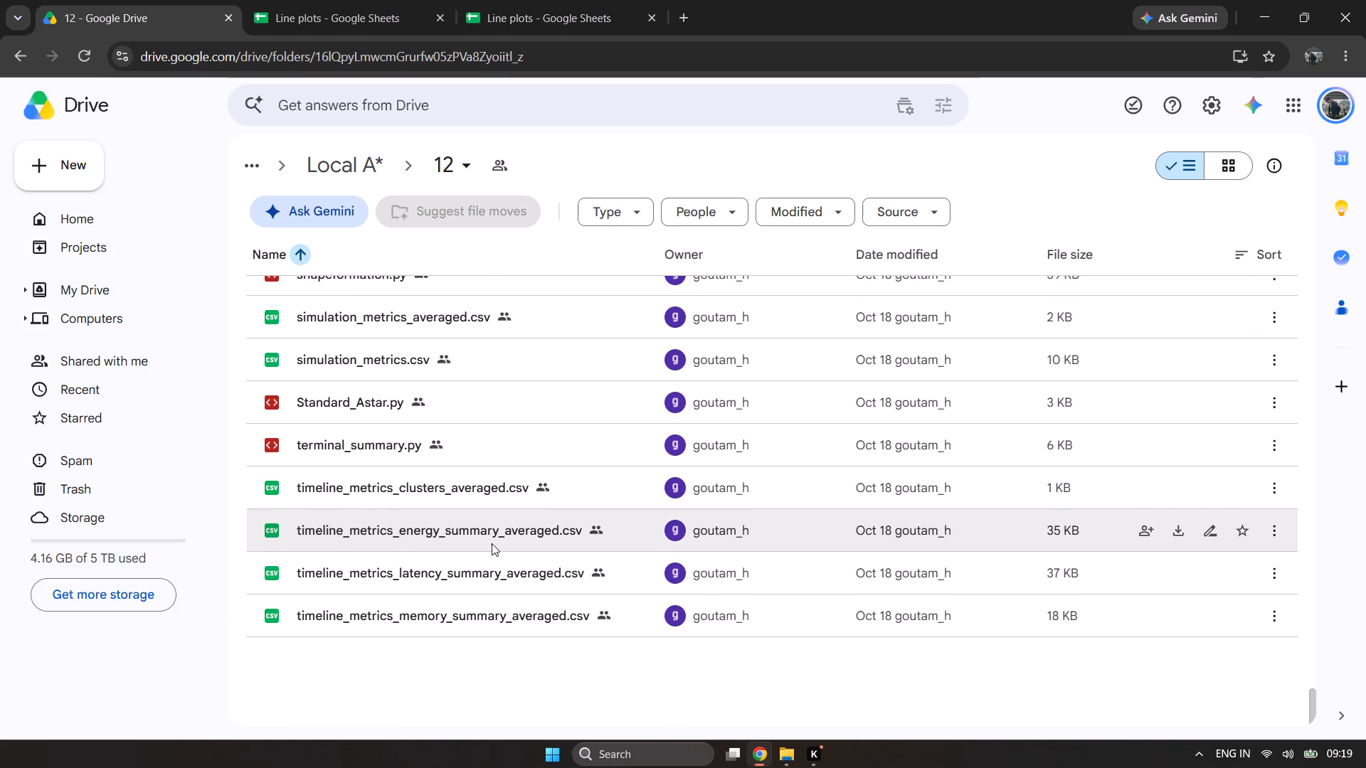
{"action": "scroll", "coordinate": [492, 543], "scroll_direction": "down", "scroll_amount": 7}
{"action": "double_click", "coordinate": [483, 576]}
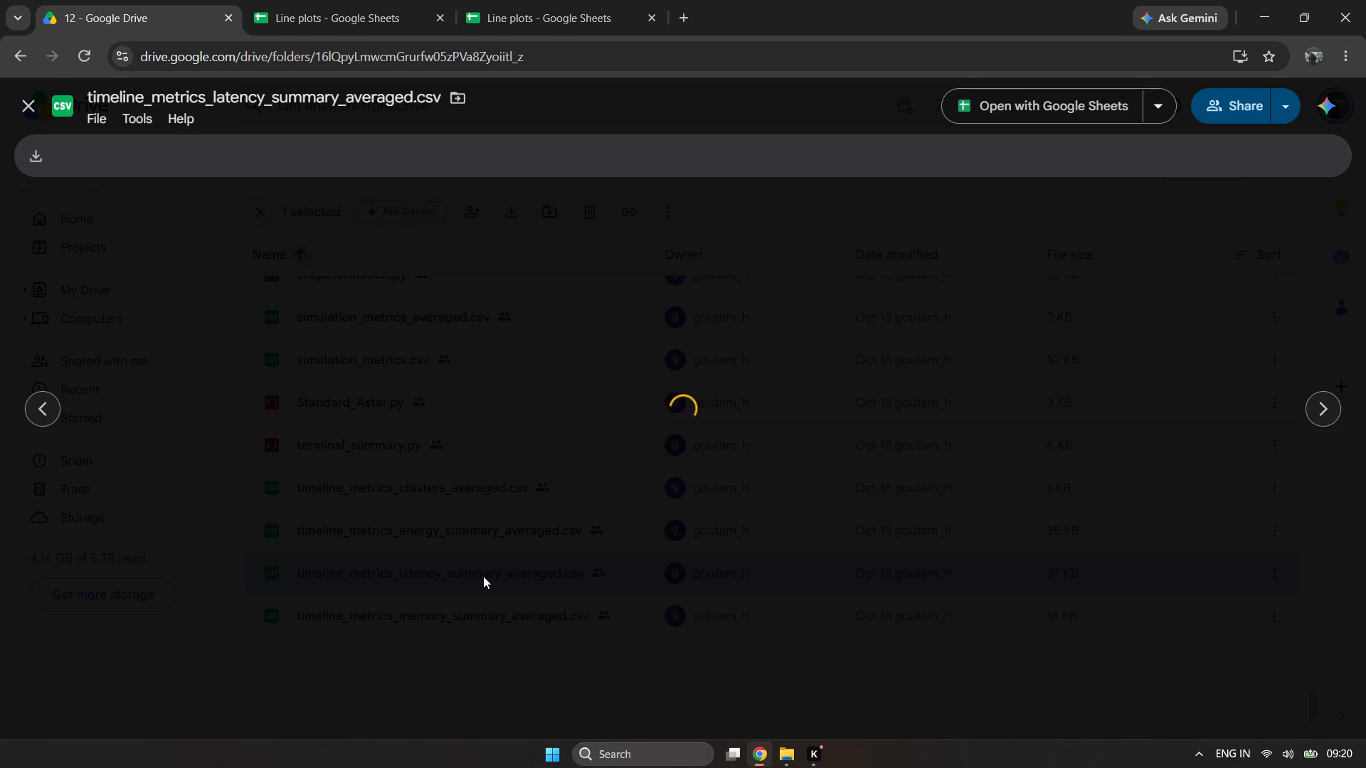
{"action": "scroll", "coordinate": [383, 465], "scroll_direction": "down", "scroll_amount": 5}
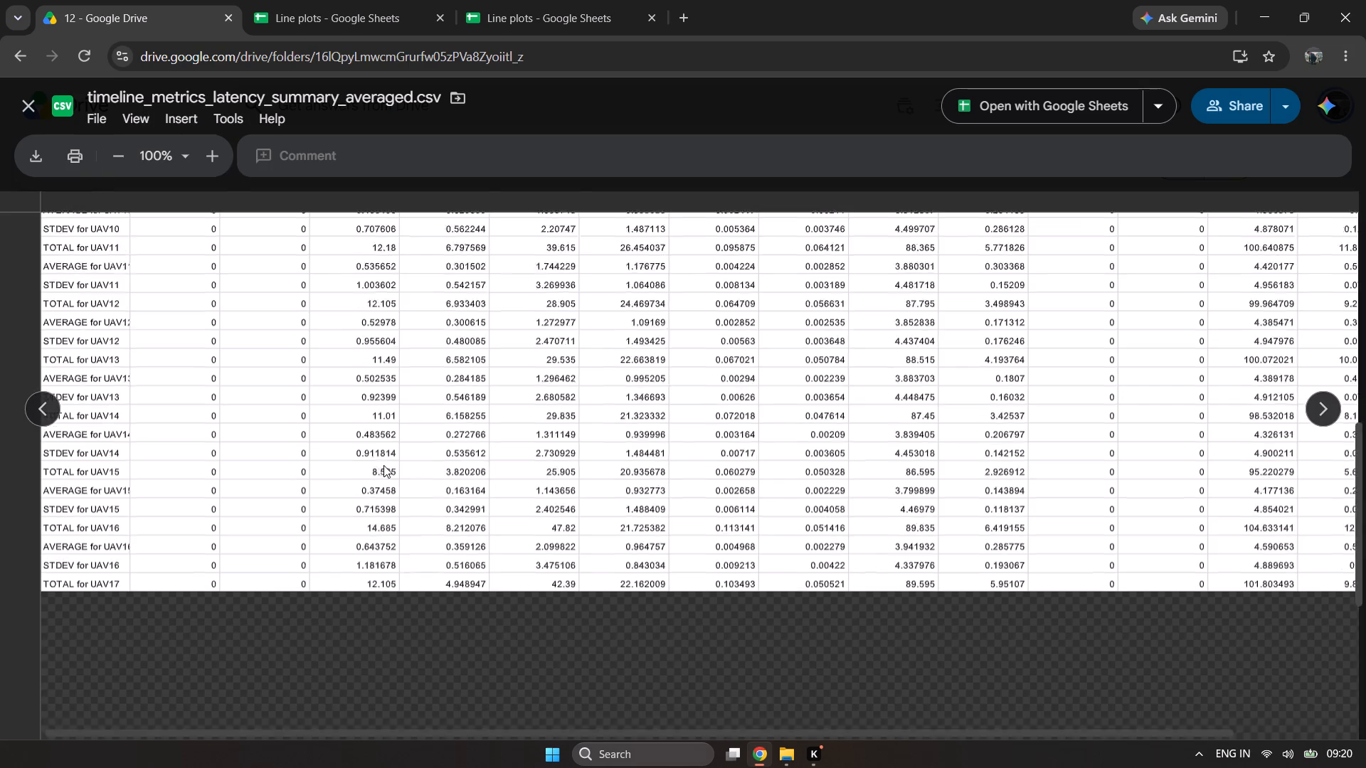
{"action": "scroll", "coordinate": [383, 465], "scroll_direction": "down", "scroll_amount": 20}
{"action": "scroll", "coordinate": [383, 465], "scroll_direction": "down", "scroll_amount": 1}
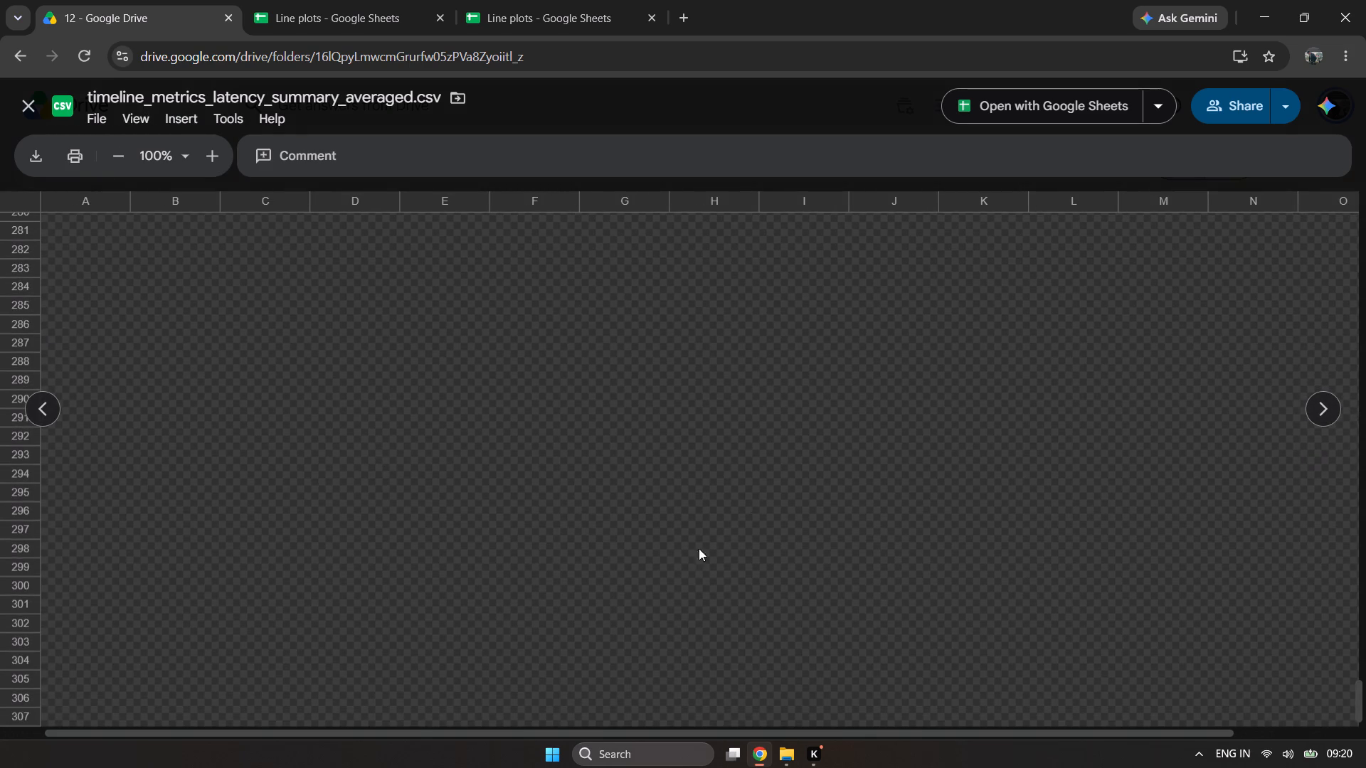
{"action": "scroll", "coordinate": [674, 555], "scroll_direction": "down", "scroll_amount": 4}
{"action": "left_click_drag", "start_coordinate": [201, 698], "coordinate": [263, 698]}
{"action": "key", "text": "ctrl+c"}
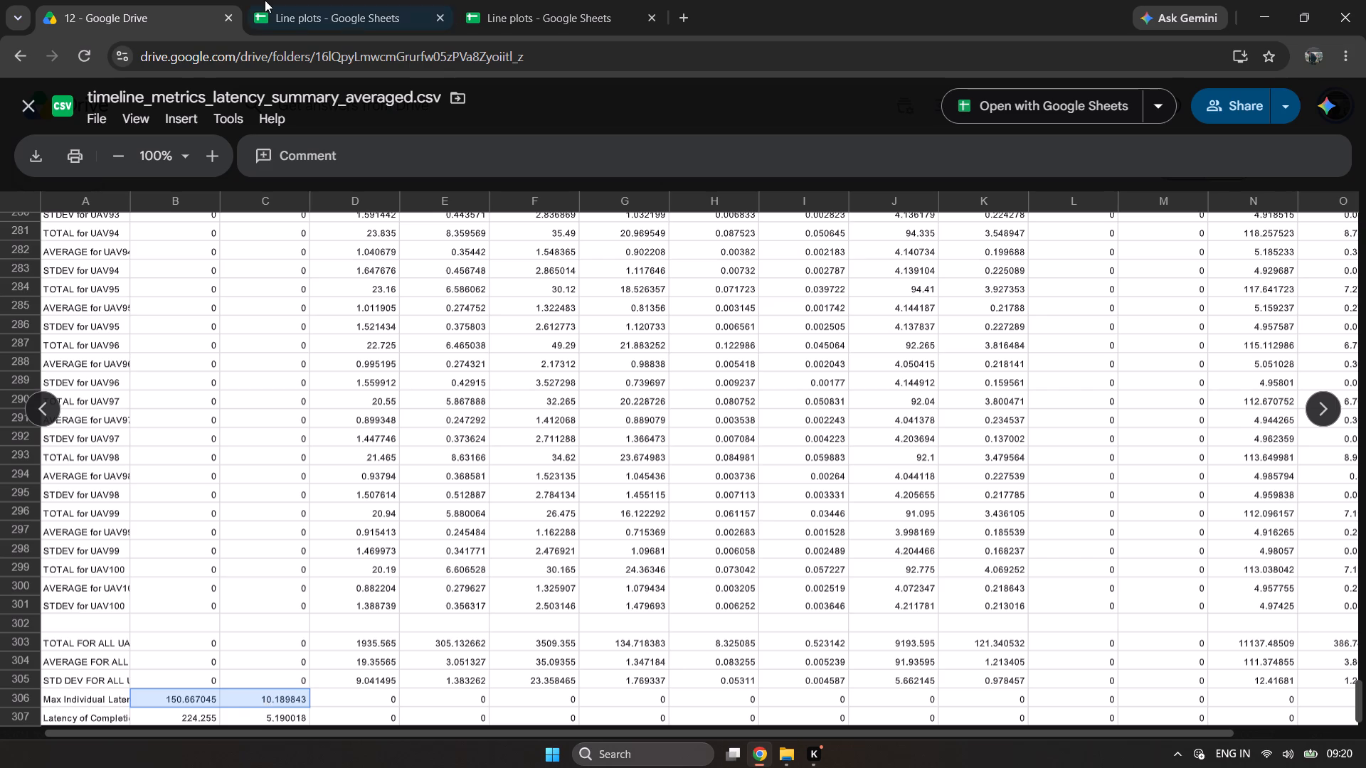
{"action": "left_click", "coordinate": [296, 0]}
{"action": "left_click", "coordinate": [198, 400]}
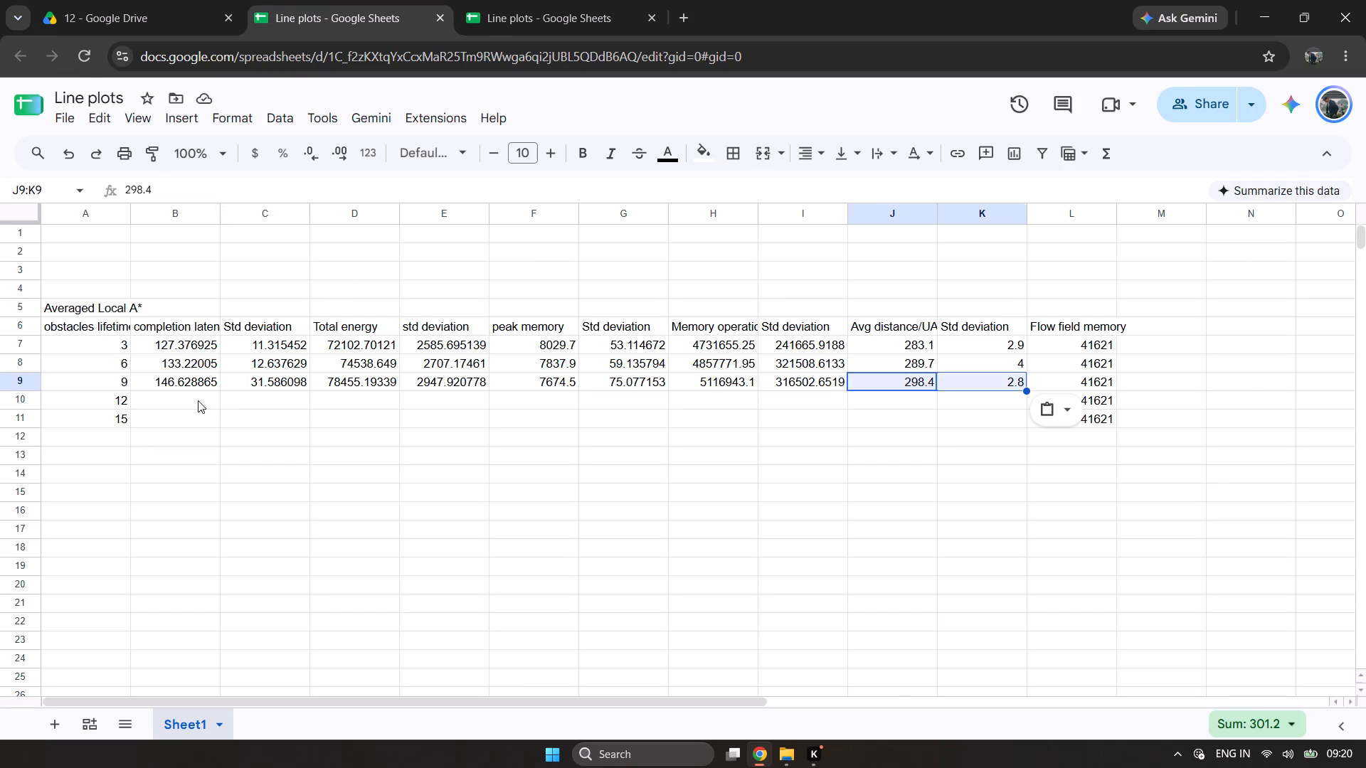
{"action": "key", "text": "ctrl+v"}
Copy the total energy and deviation for all UAVs (L303:M303) from folder 12's timeline_metrics_energy_summary_averaged.csv into D10:E10 of the Line plots sheet.
{"action": "left_click", "coordinate": [121, 1]}
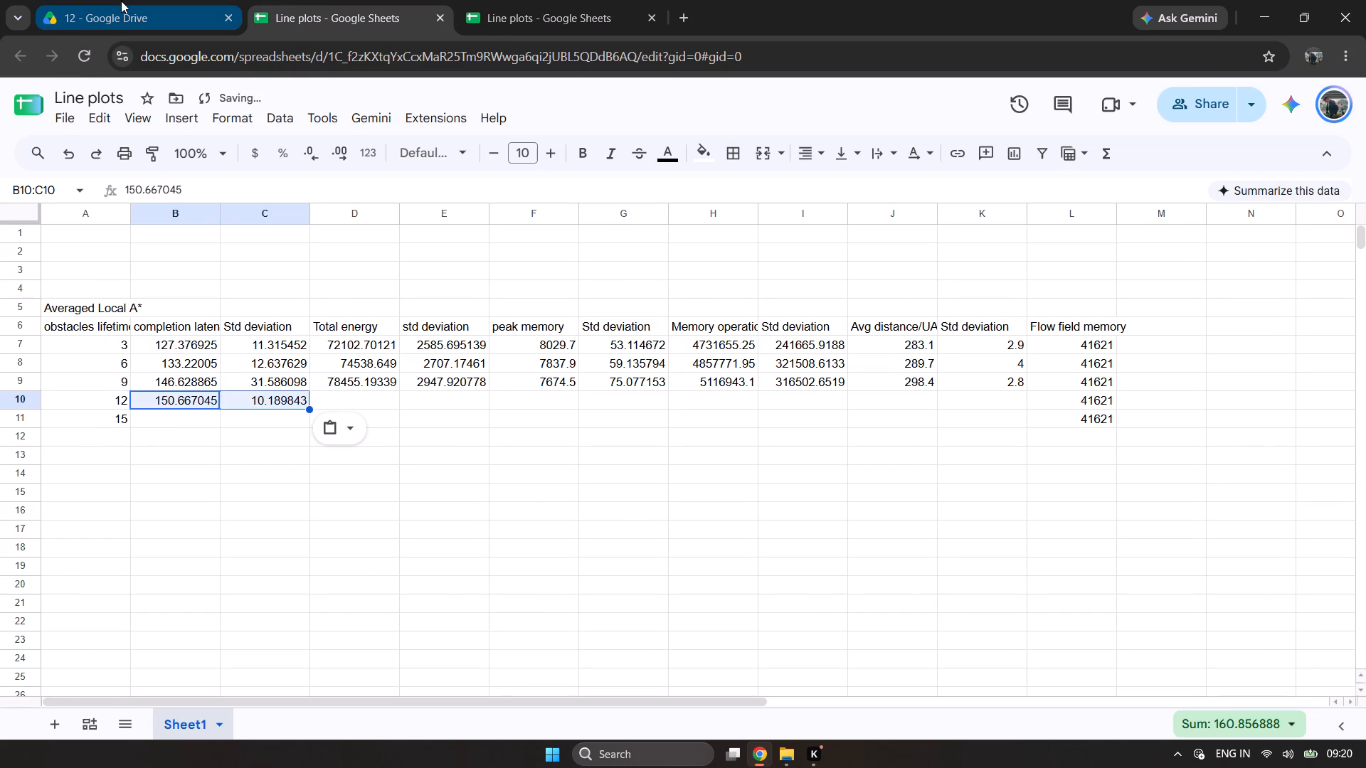
{"action": "left_click", "coordinate": [37, 102]}
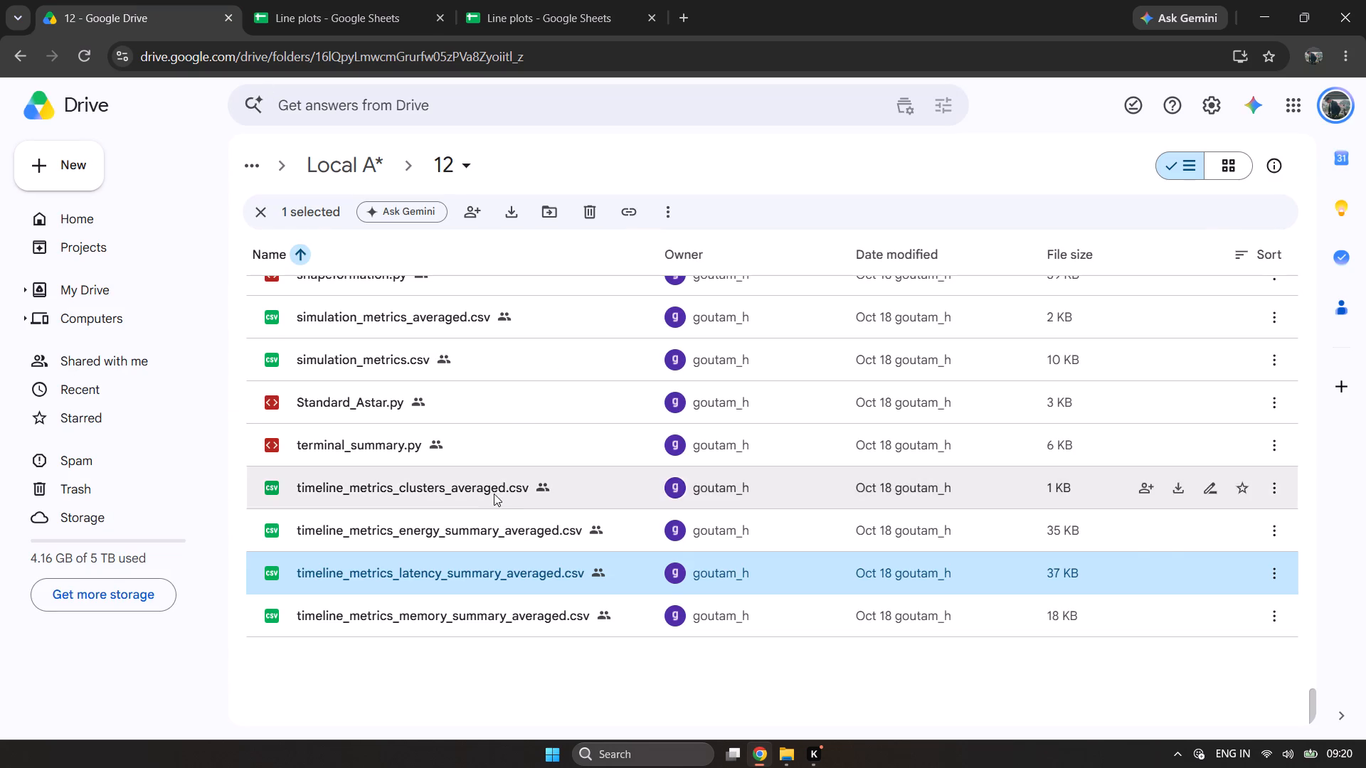
{"action": "double_click", "coordinate": [473, 534]}
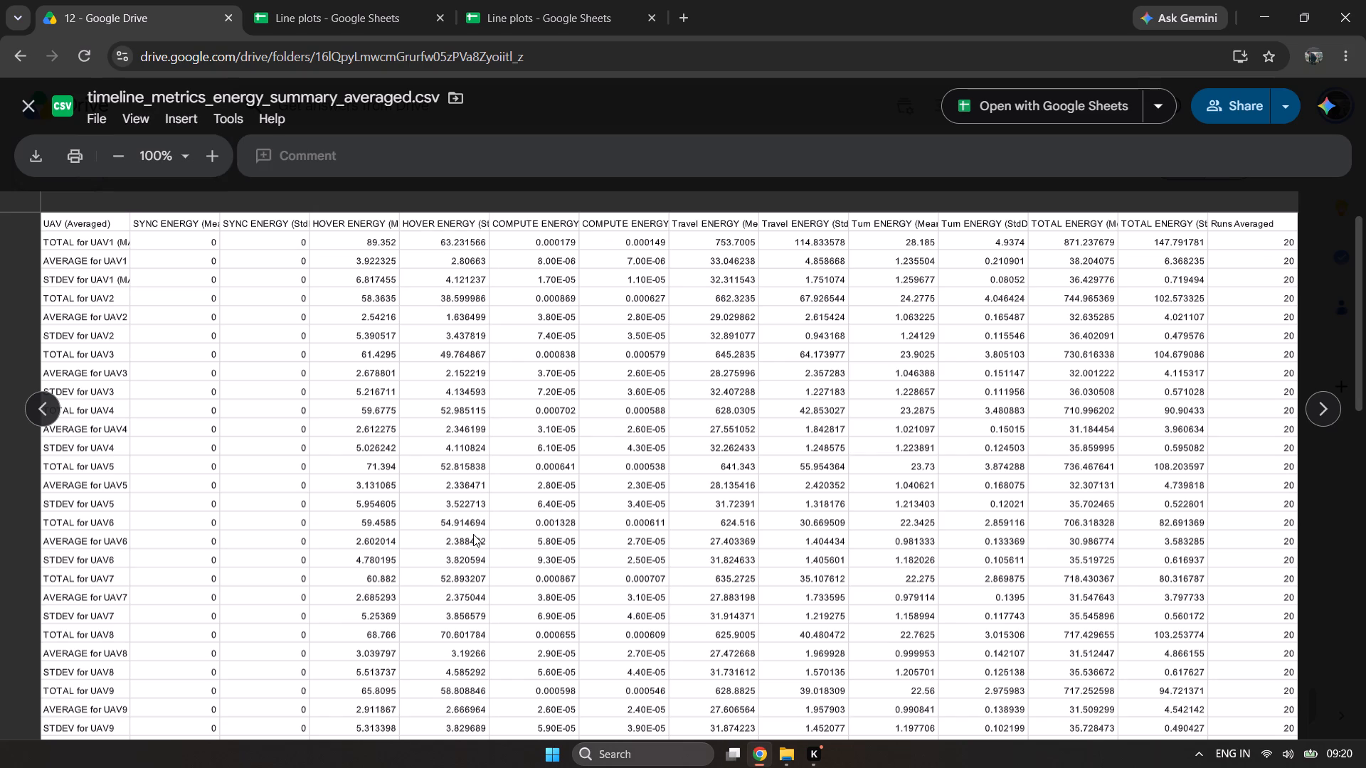
{"action": "scroll", "coordinate": [473, 534], "scroll_direction": "down", "scroll_amount": 14}
{"action": "scroll", "coordinate": [473, 534], "scroll_direction": "down", "scroll_amount": 11}
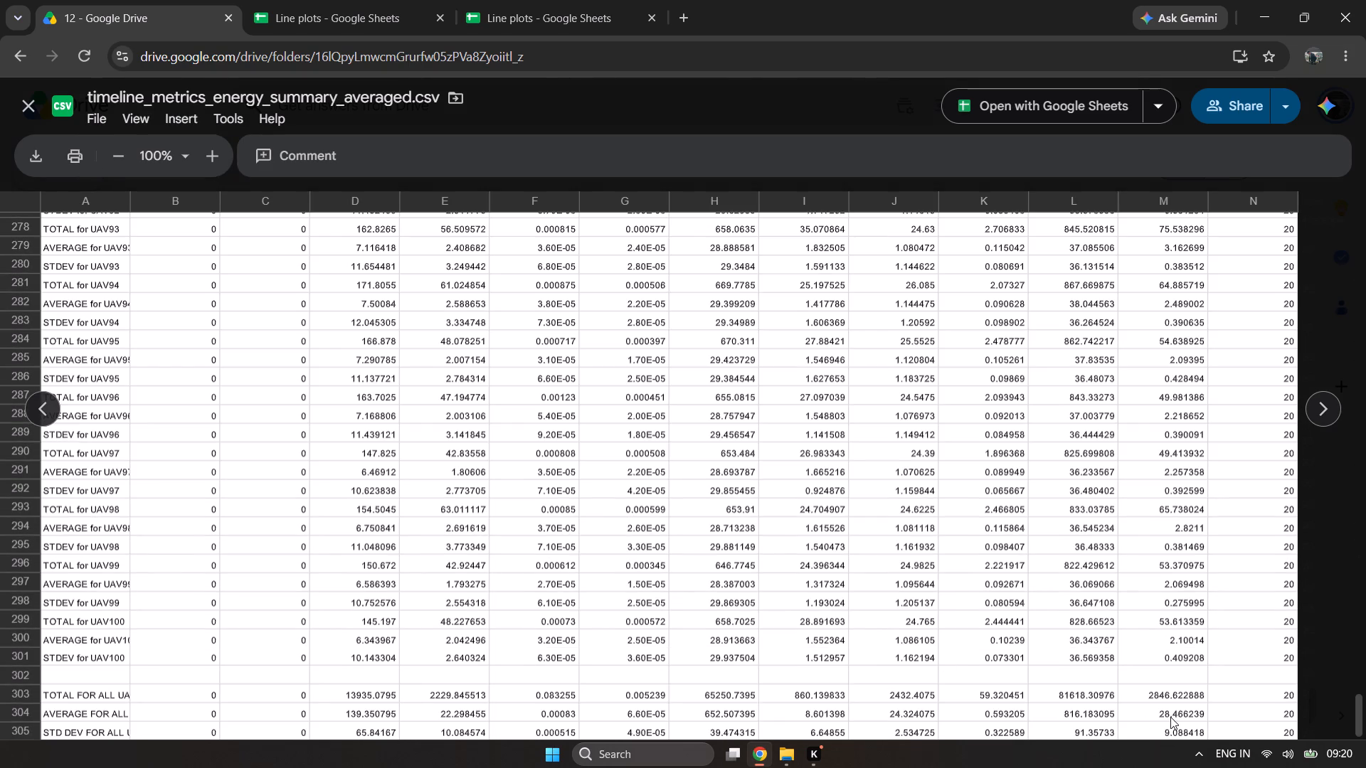
{"action": "left_click_drag", "start_coordinate": [1077, 695], "coordinate": [1125, 693]}
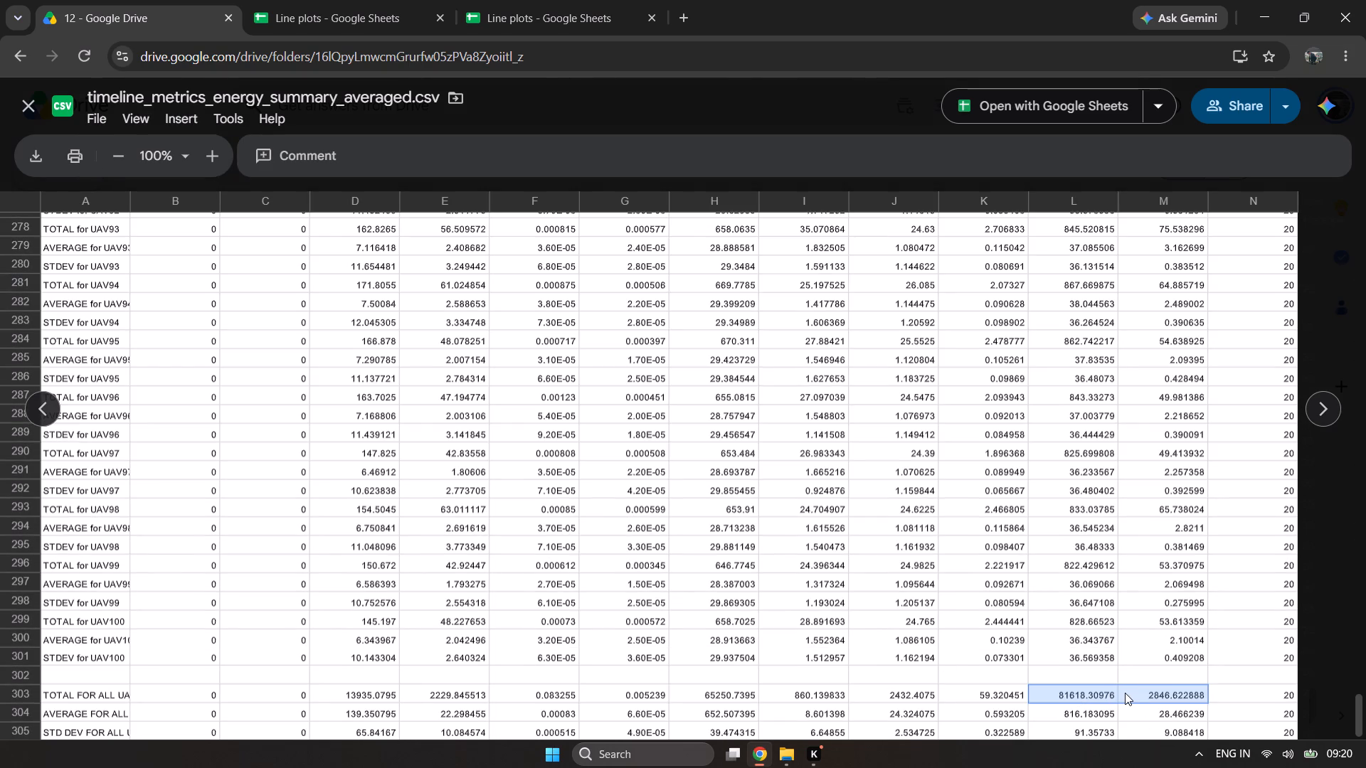
{"action": "key", "text": "ctrl+c"}
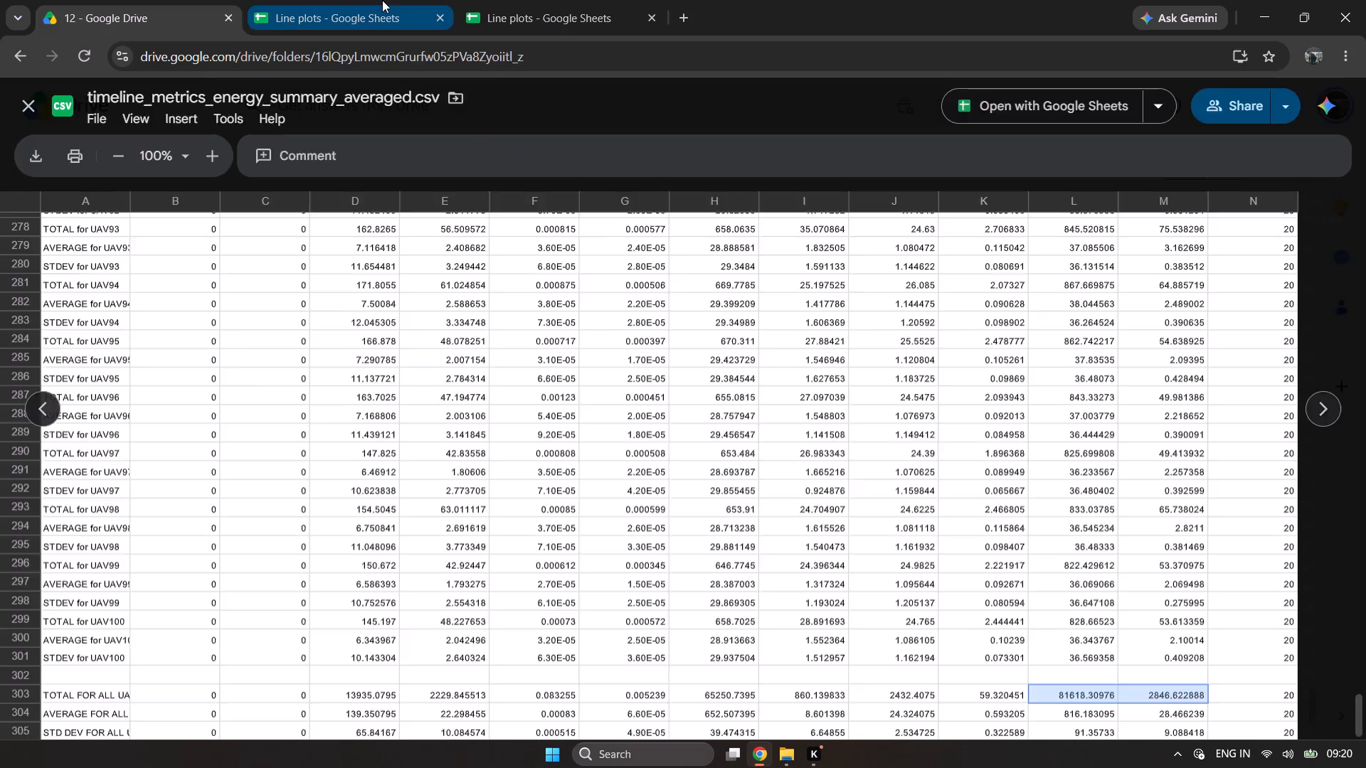
{"action": "left_click", "coordinate": [382, 0]}
{"action": "left_click", "coordinate": [397, 402]}
{"action": "key", "text": "ctrl+v"}
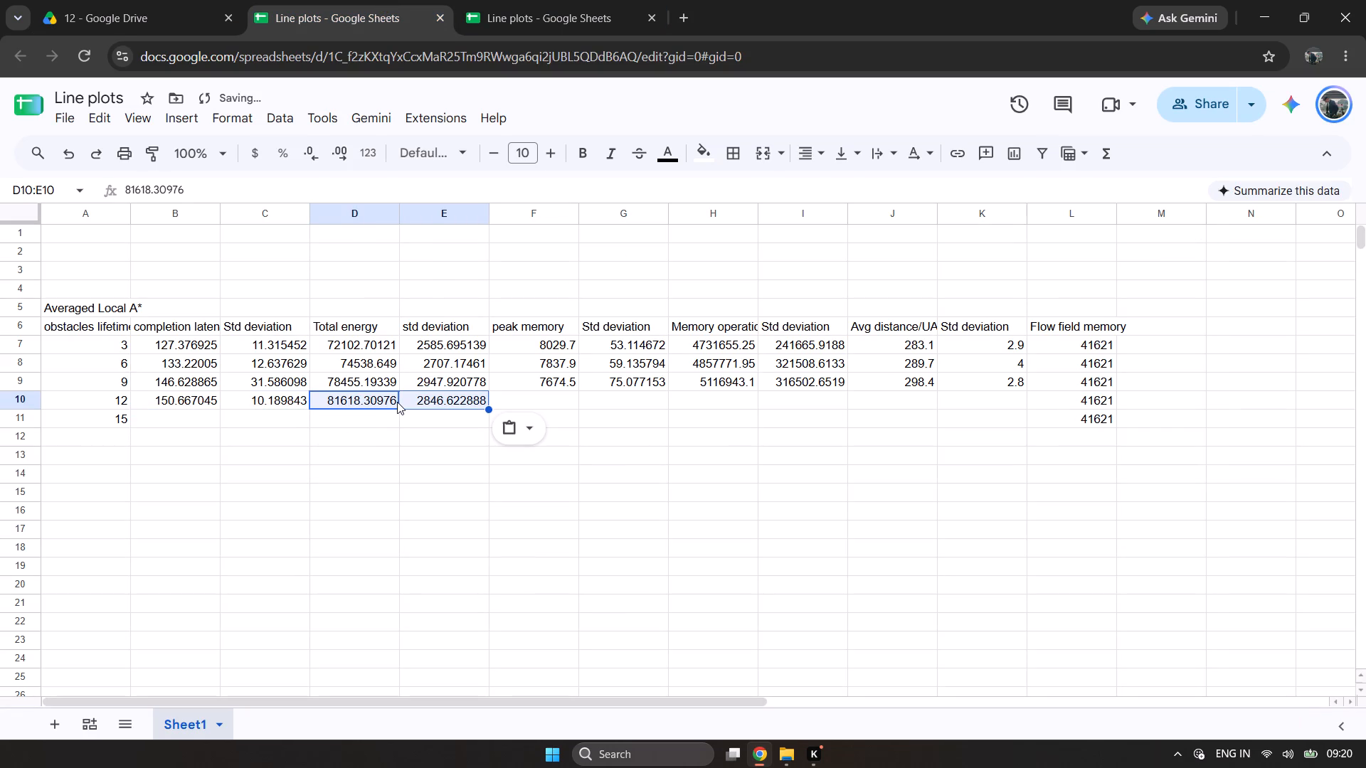
Copy the total memory operations and deviation (B303:C303) from folder 12's timeline_metrics_memory_summary_averaged.csv into H10:I10 of the Line plots sheet.
{"action": "left_click", "coordinate": [175, 0]}
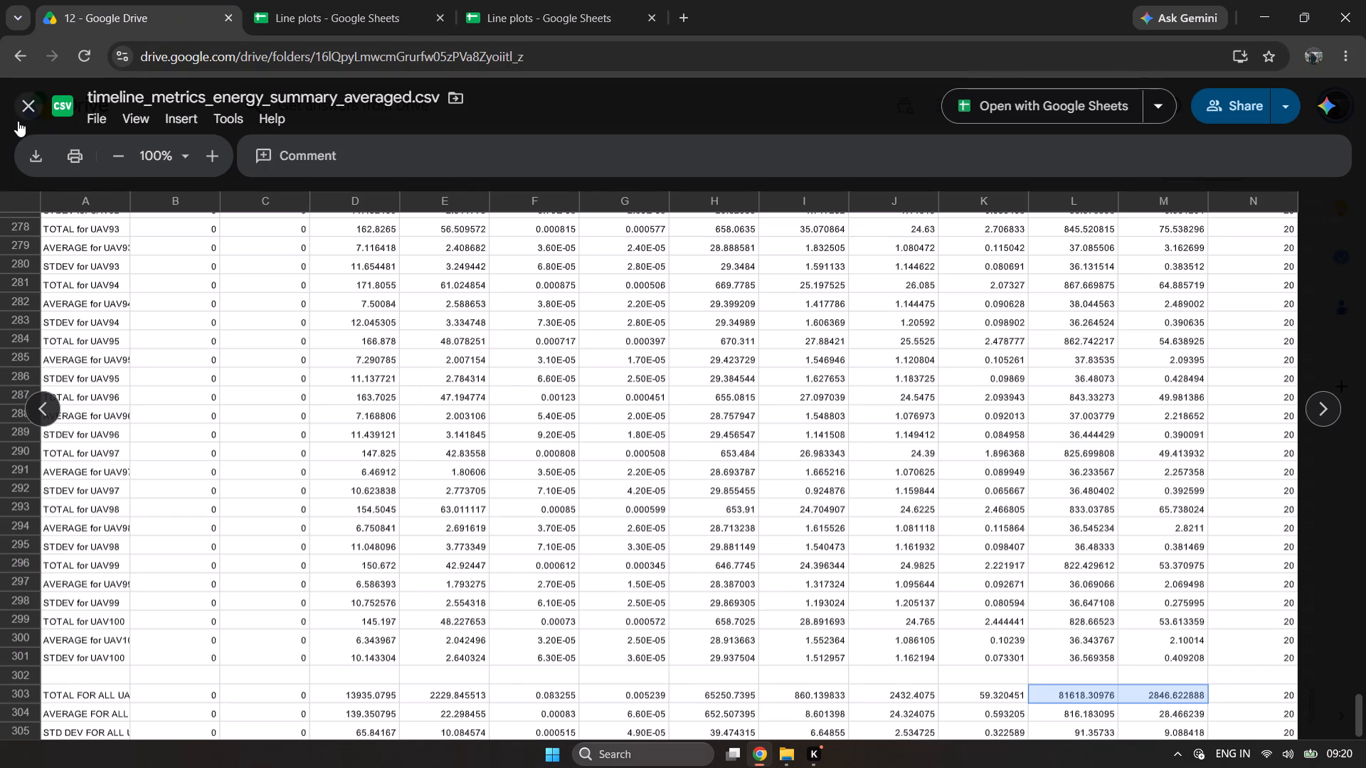
{"action": "left_click", "coordinate": [18, 121]}
{"action": "double_click", "coordinate": [435, 622]}
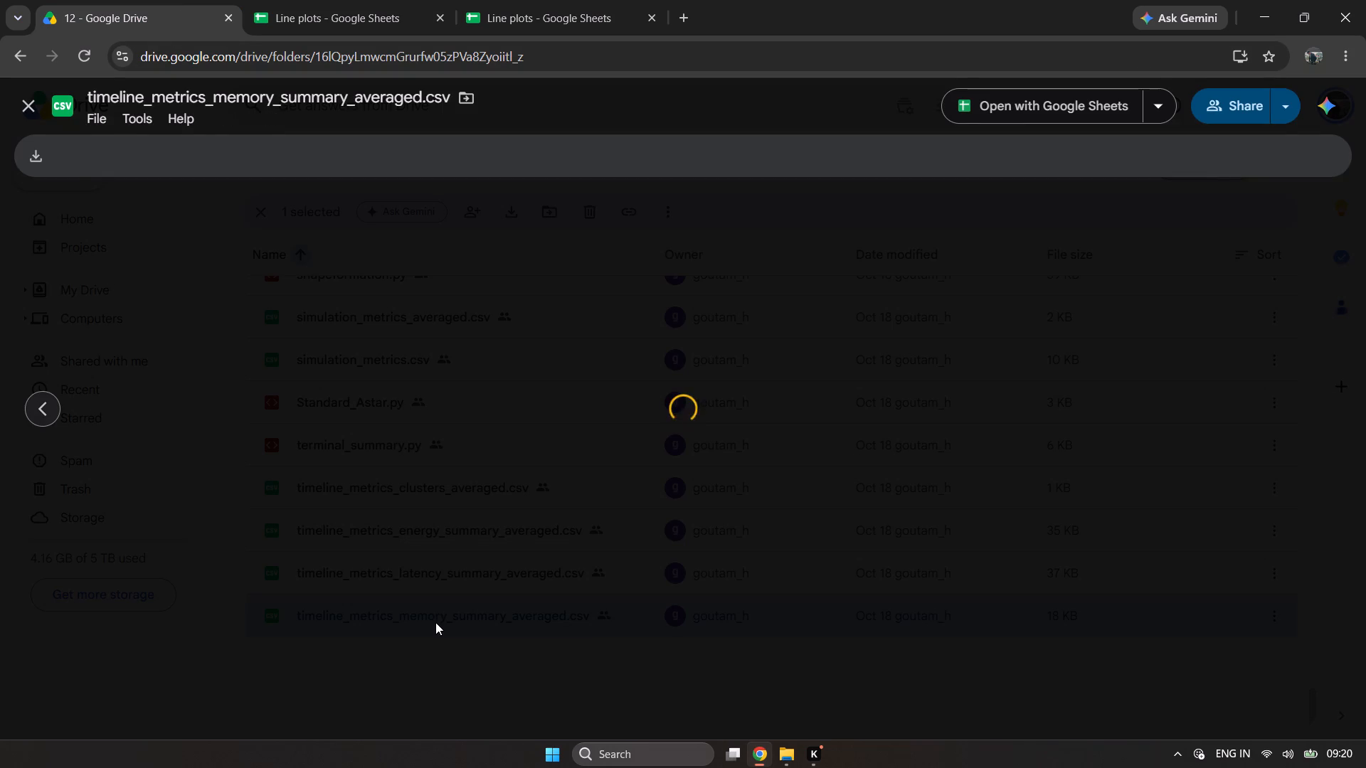
{"action": "scroll", "coordinate": [505, 644], "scroll_direction": "down", "scroll_amount": 18}
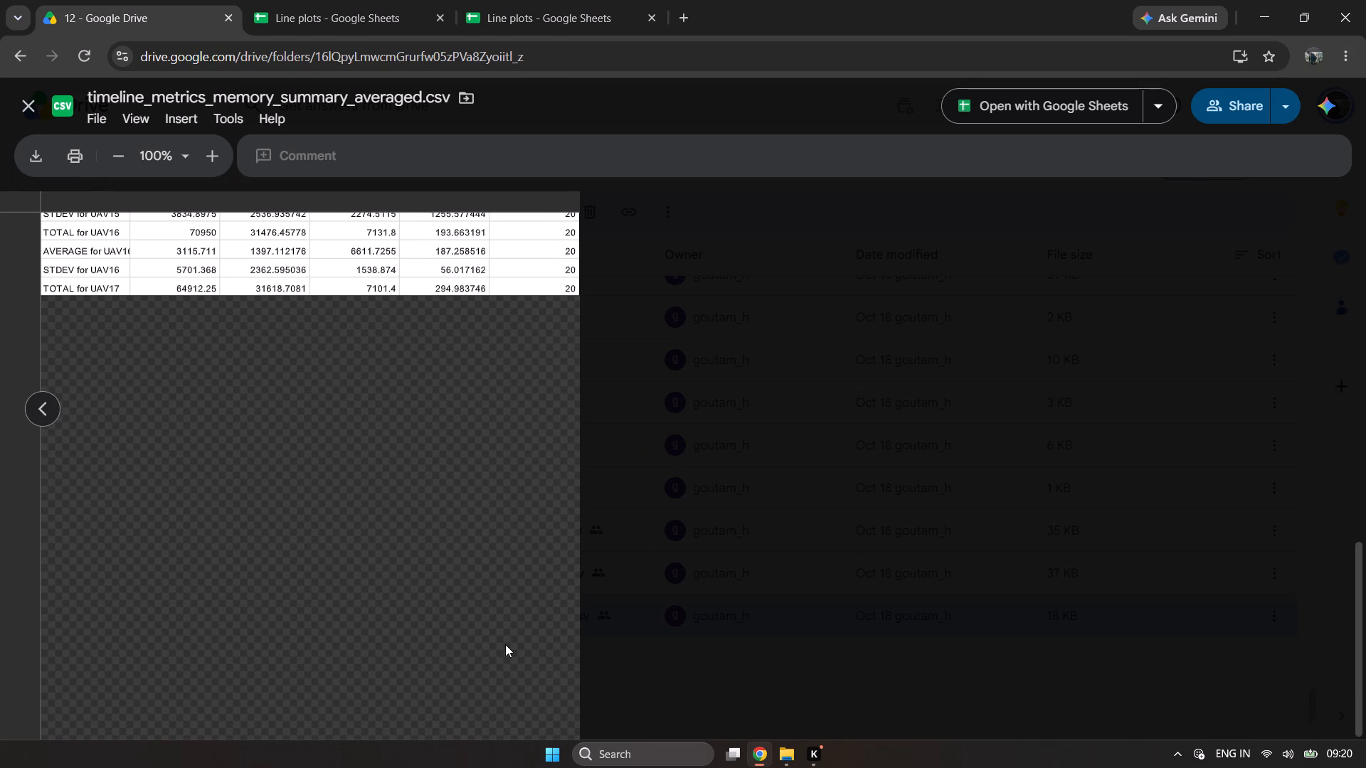
{"action": "scroll", "coordinate": [505, 644], "scroll_direction": "down", "scroll_amount": 9}
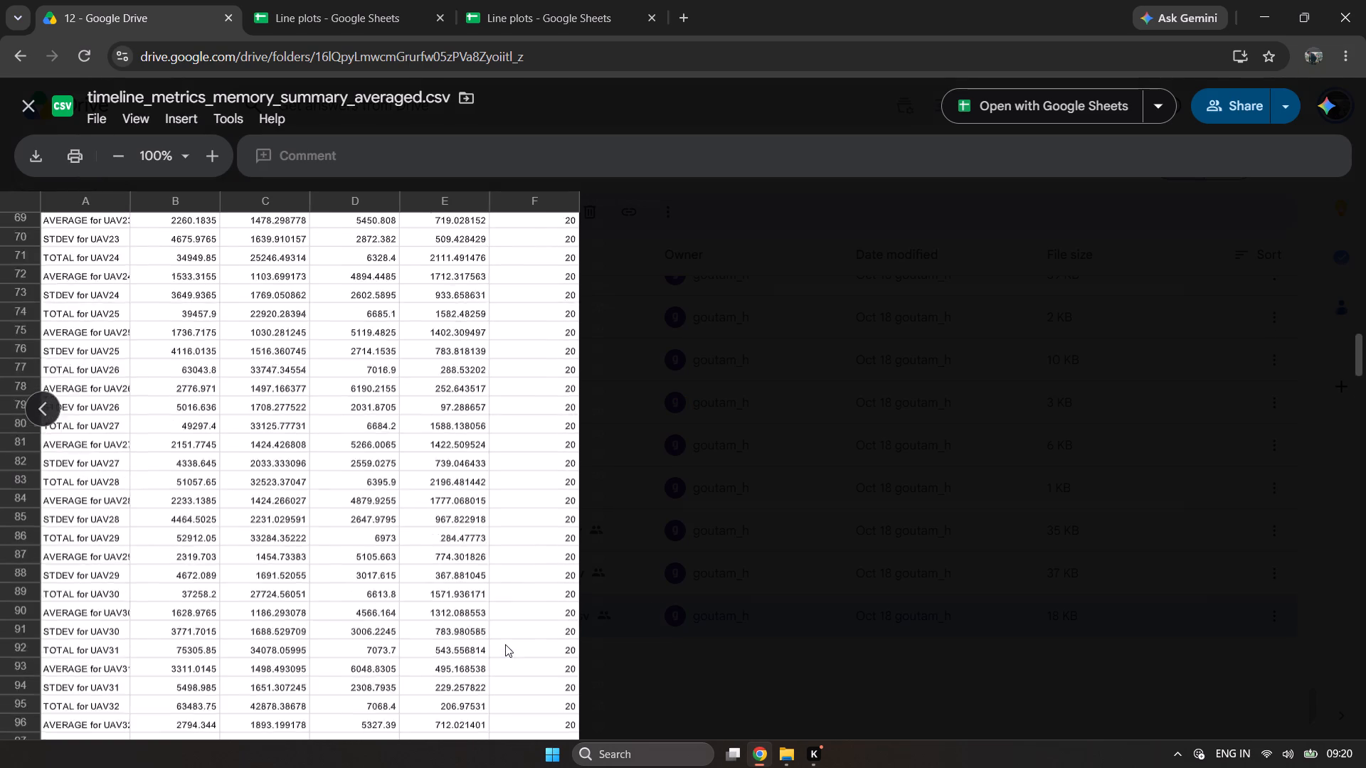
{"action": "scroll", "coordinate": [505, 644], "scroll_direction": "down", "scroll_amount": 16}
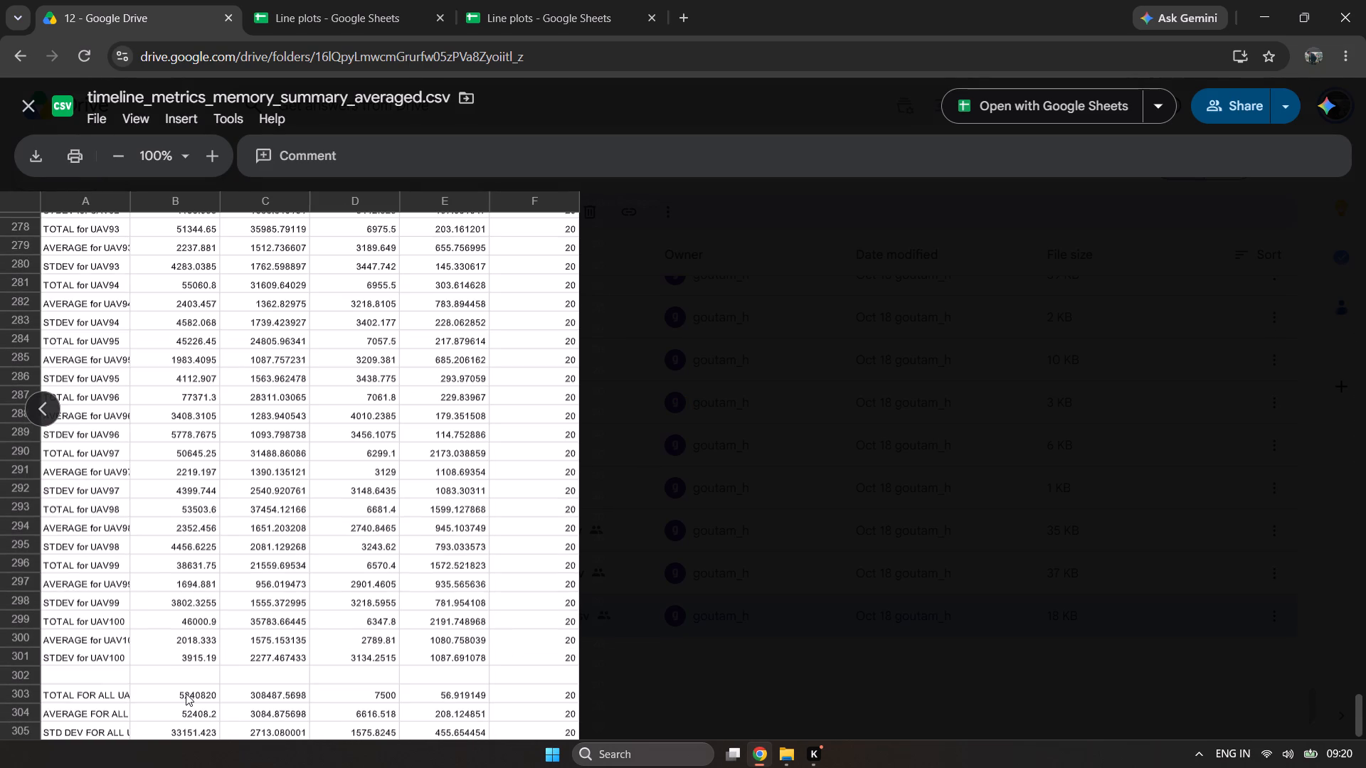
{"action": "left_click_drag", "start_coordinate": [186, 693], "coordinate": [265, 695]}
{"action": "key", "text": "ctrl+c"}
{"action": "left_click", "coordinate": [359, 0]}
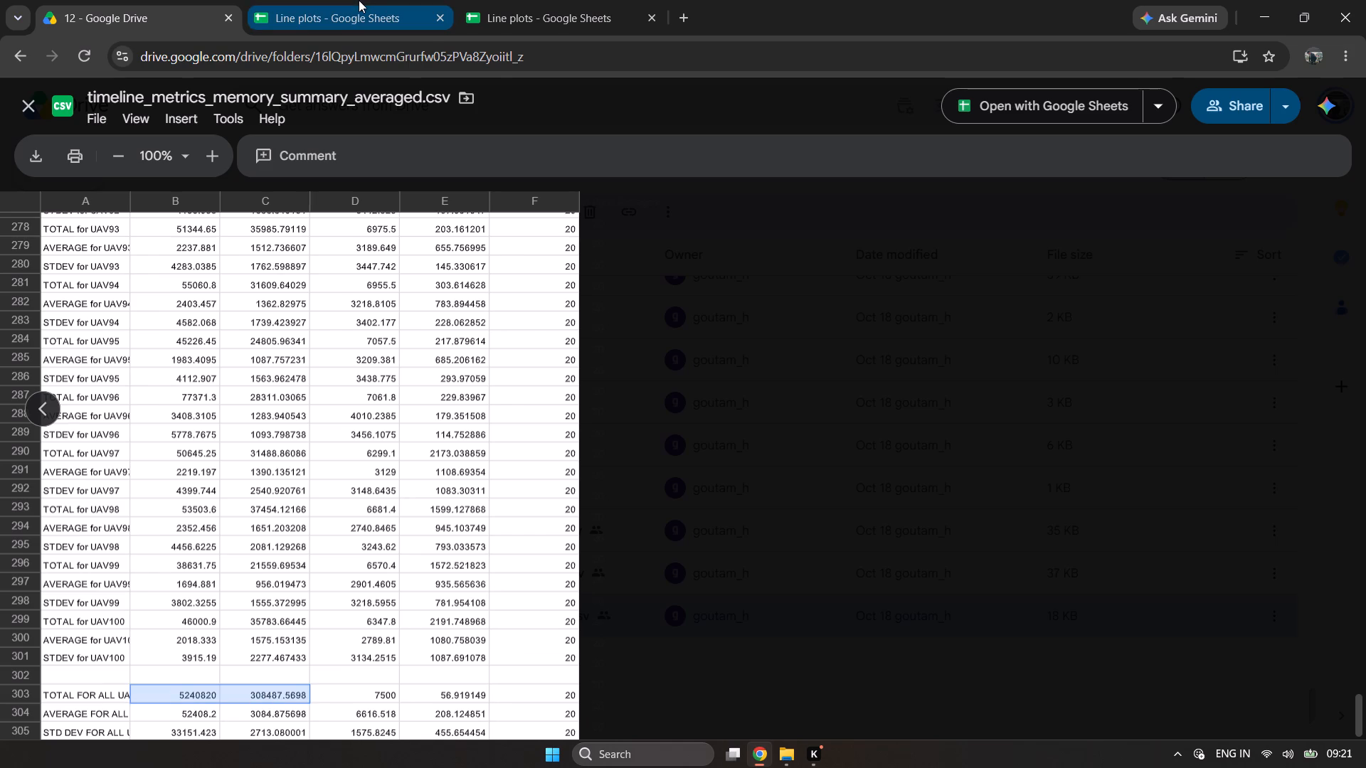
{"action": "left_click", "coordinate": [734, 405]}
{"action": "key", "text": "ctrl+v"}
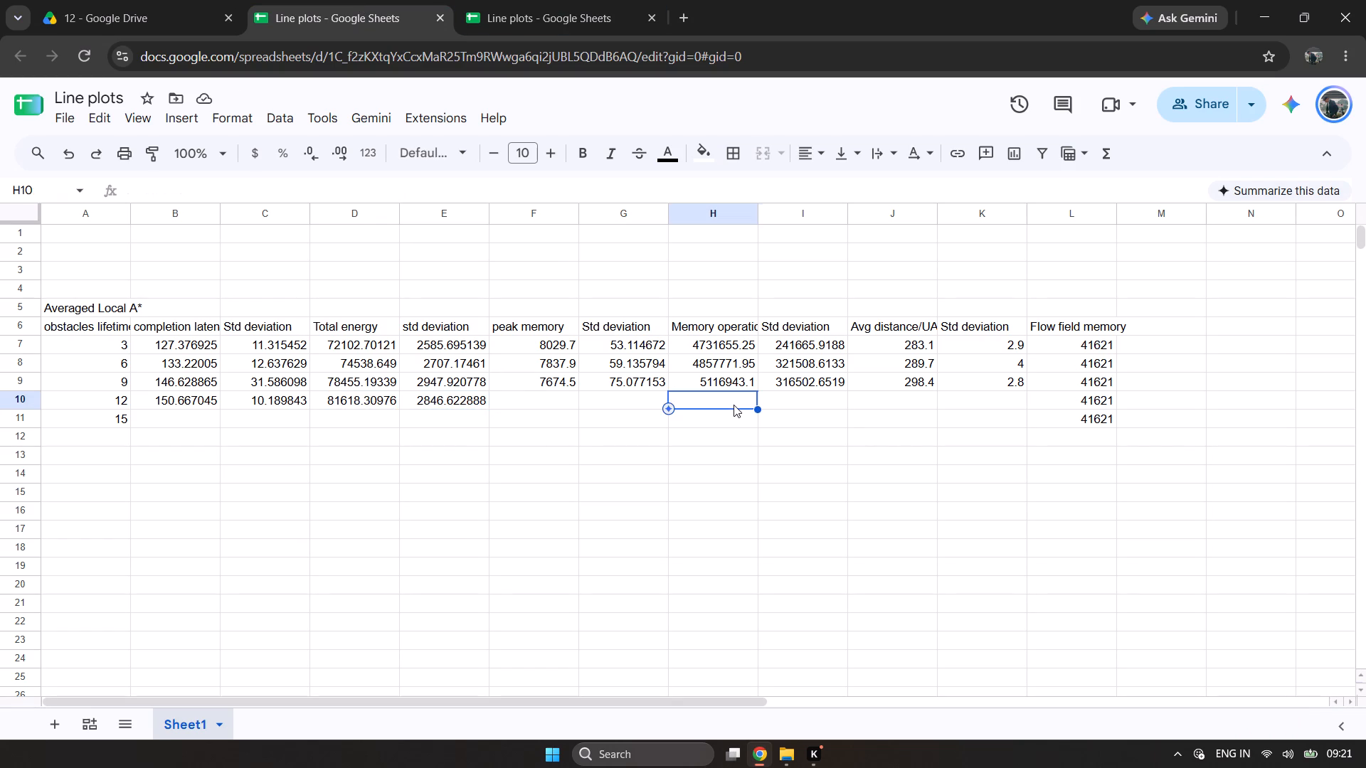
Copy the peak memory and deviation (D303:E303) from the same folder 12 memory summary file into F10:G10 of the Line plots sheet.
{"action": "left_click", "coordinate": [143, 0]}
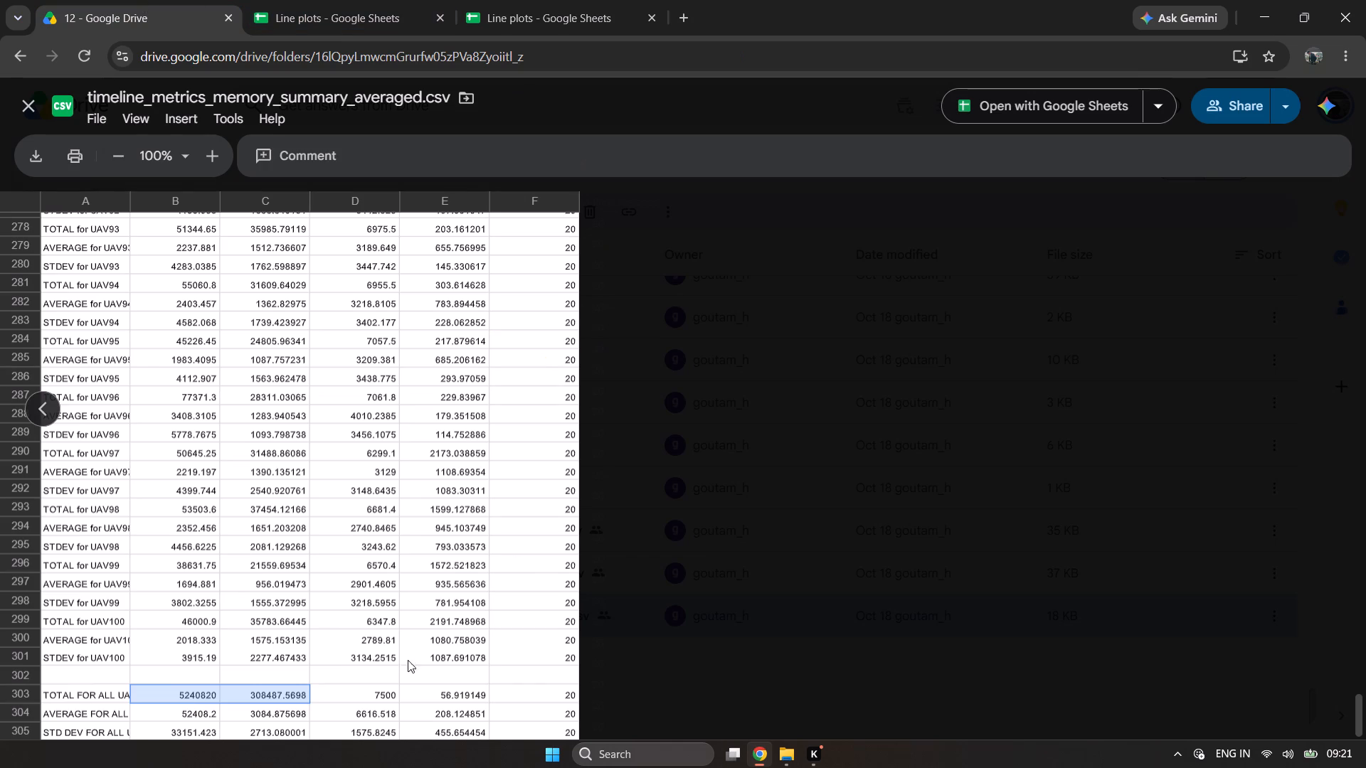
{"action": "left_click_drag", "start_coordinate": [377, 695], "coordinate": [463, 704]}
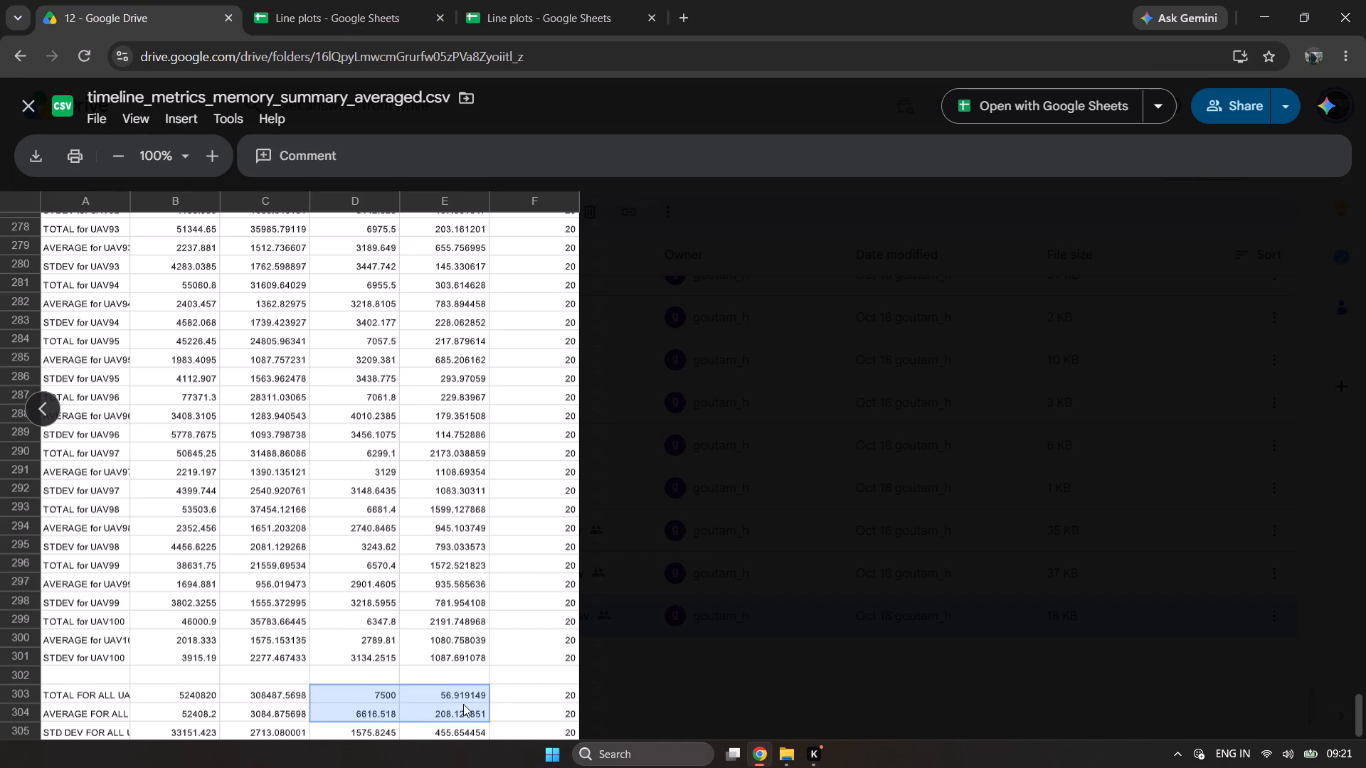
{"action": "left_click_drag", "start_coordinate": [463, 704], "coordinate": [472, 702]}
{"action": "key", "text": "ctrl+c"}
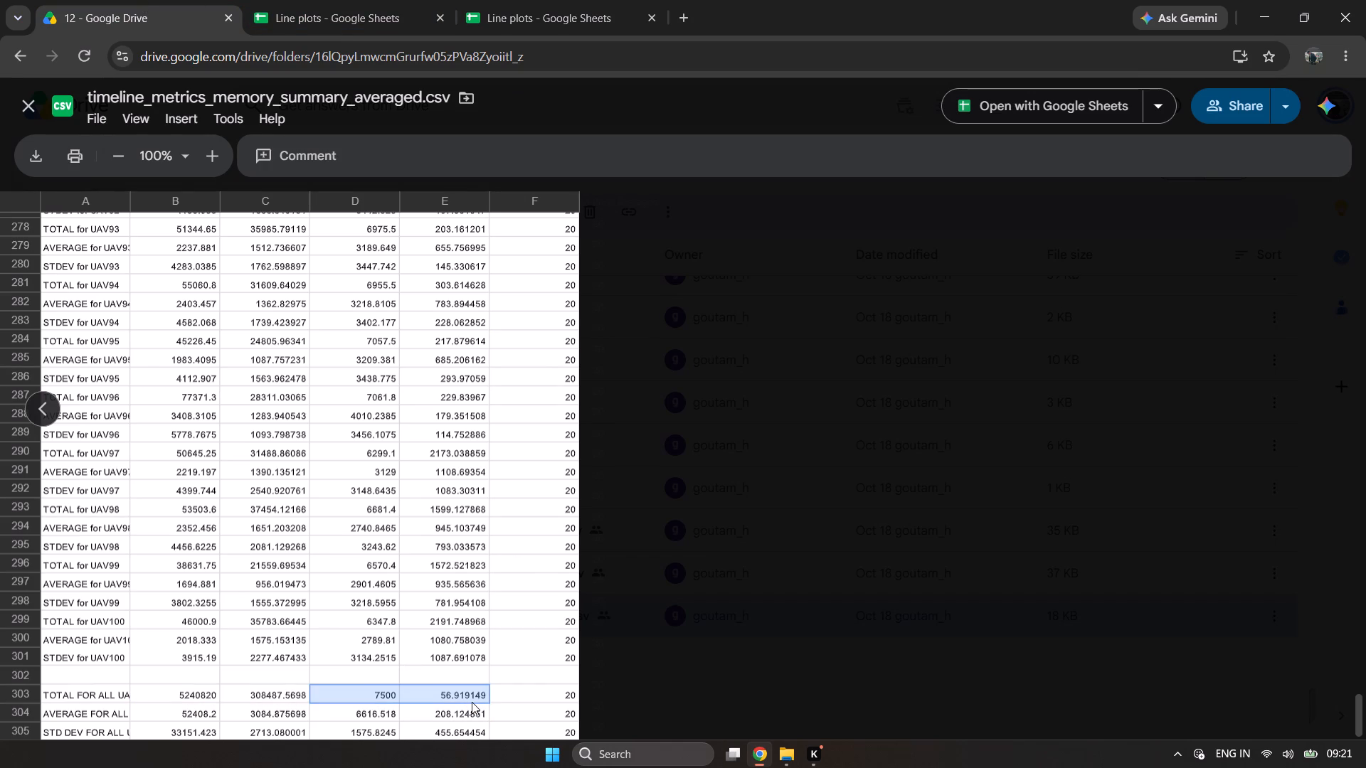
{"action": "left_click", "coordinate": [421, 0]}
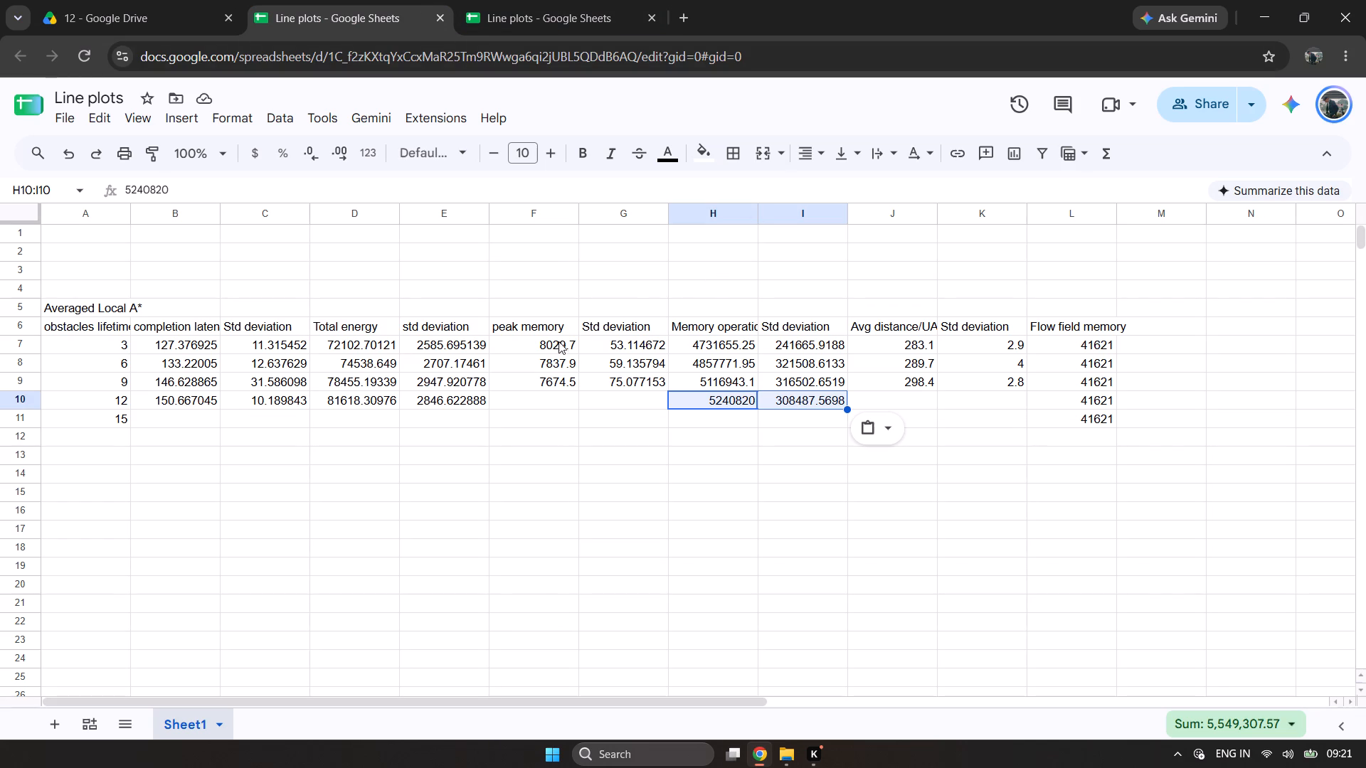
{"action": "left_click", "coordinate": [552, 395]}
{"action": "key", "text": "ctrl+v"}
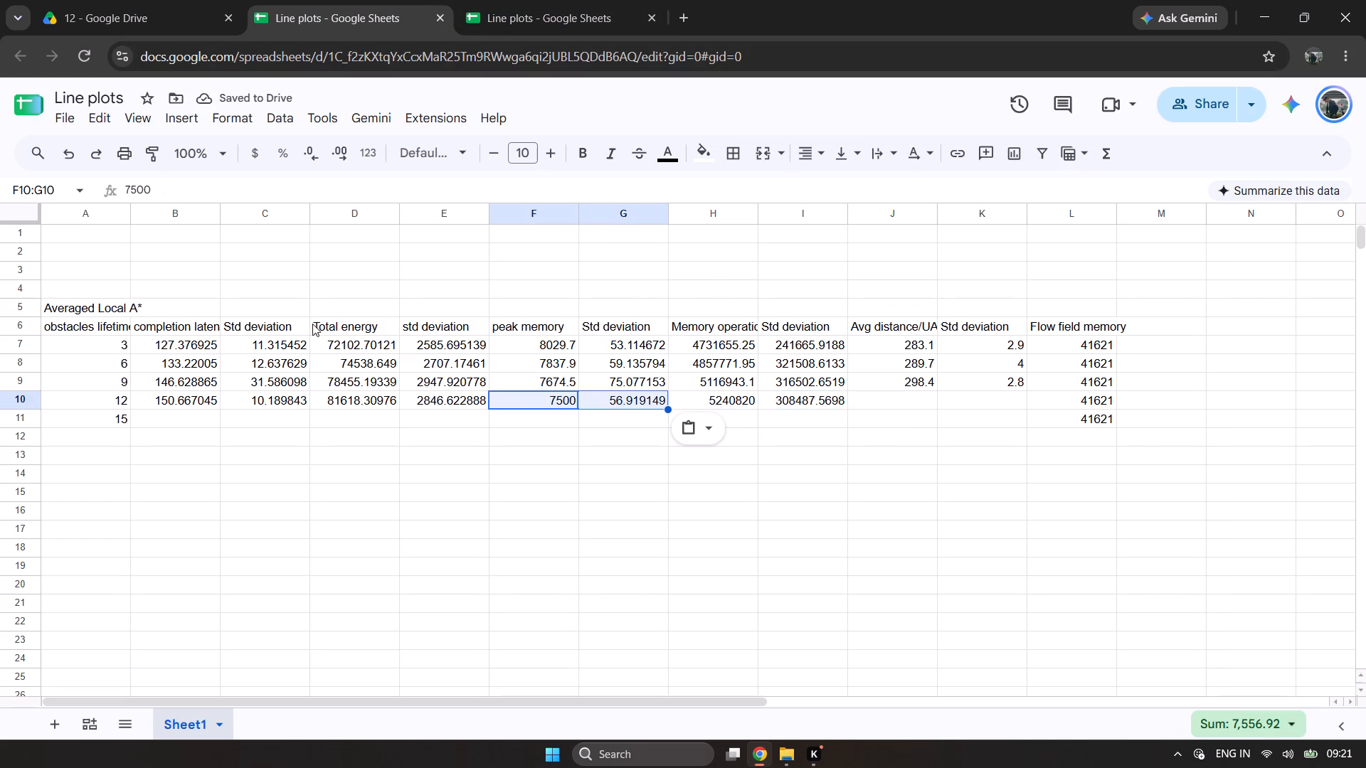
Copy the average distance per UAV and deviation (AX2:AY2) from folder 12's simulation_metrics_averaged.csv into J10:K10 of the Line plots sheet.
{"action": "left_click", "coordinate": [132, 12]}
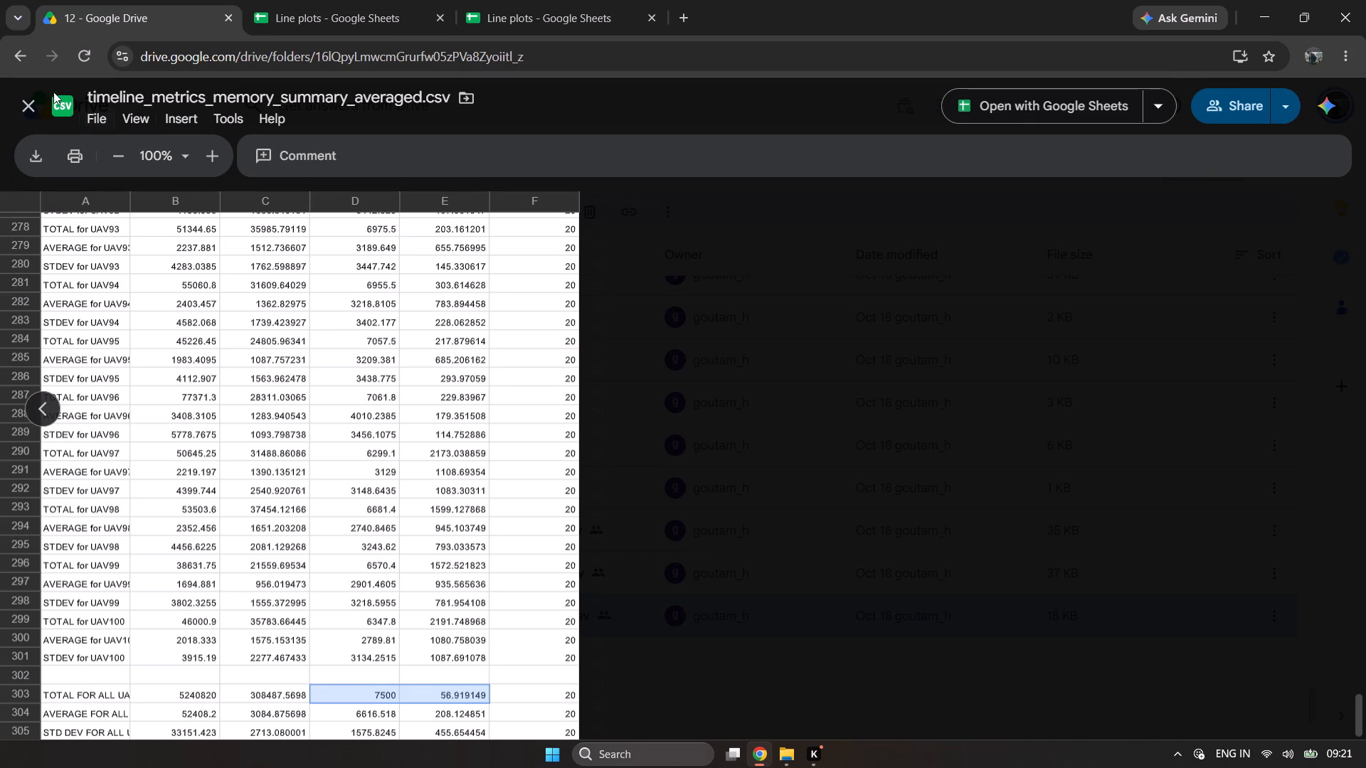
{"action": "left_click", "coordinate": [23, 93]}
{"action": "double_click", "coordinate": [432, 335]}
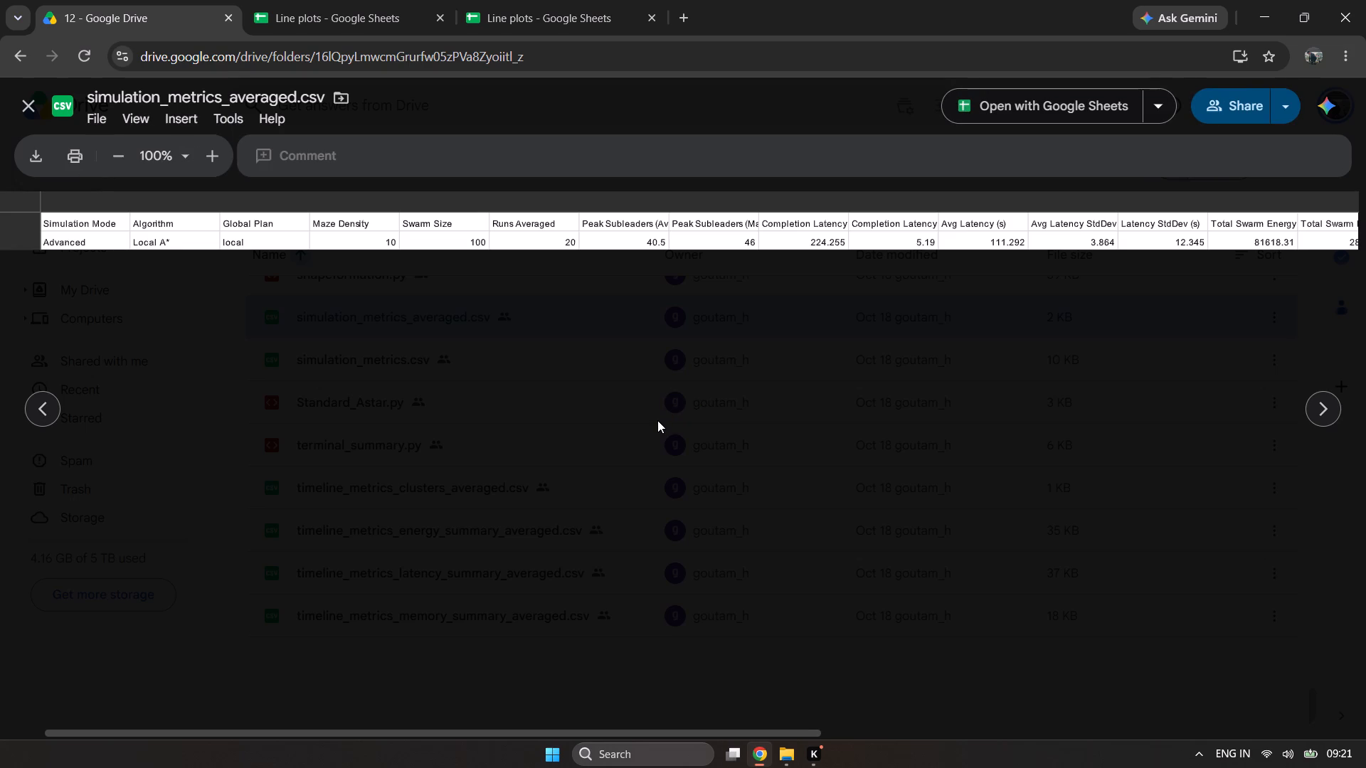
{"action": "scroll", "coordinate": [1247, 259], "scroll_direction": "left", "scroll_amount": 6}
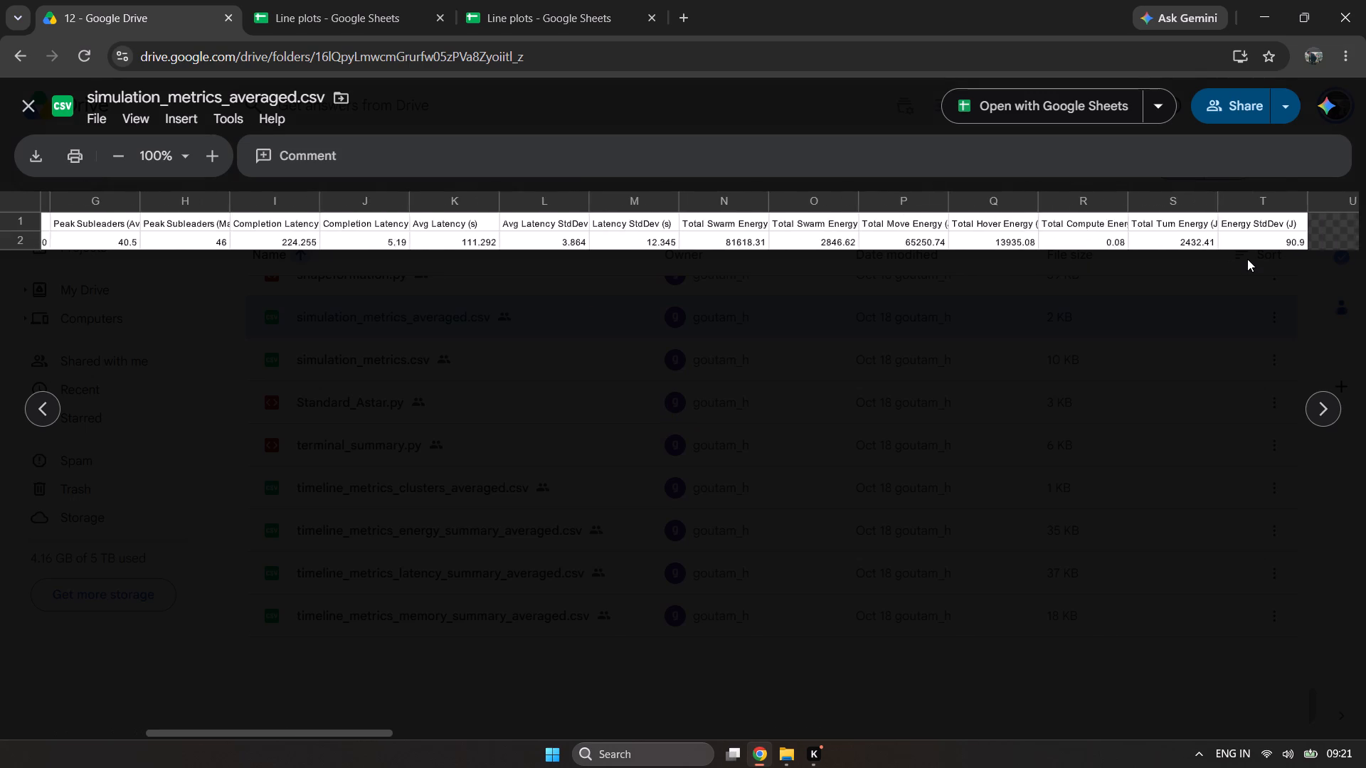
{"action": "scroll", "coordinate": [1247, 259], "scroll_direction": "left", "scroll_amount": 10}
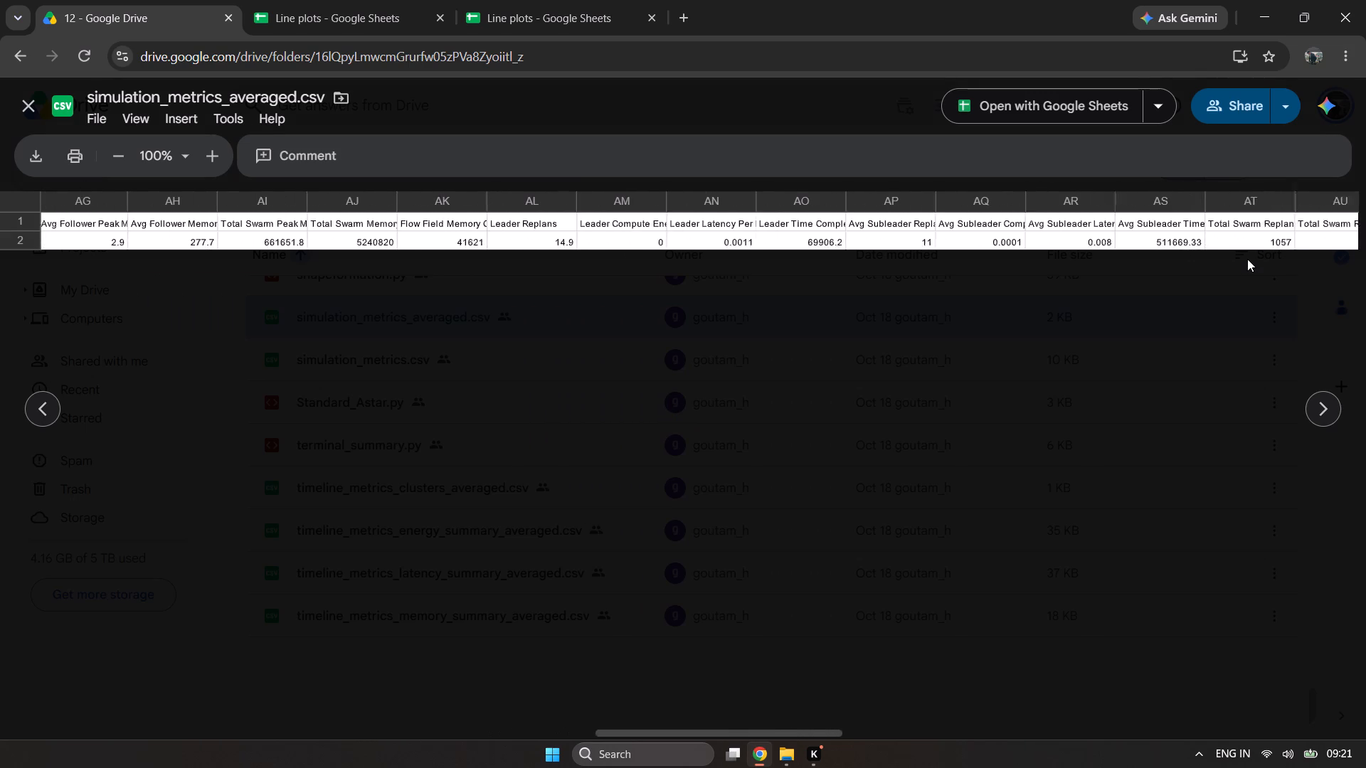
{"action": "scroll", "coordinate": [1247, 259], "scroll_direction": "left", "scroll_amount": 4}
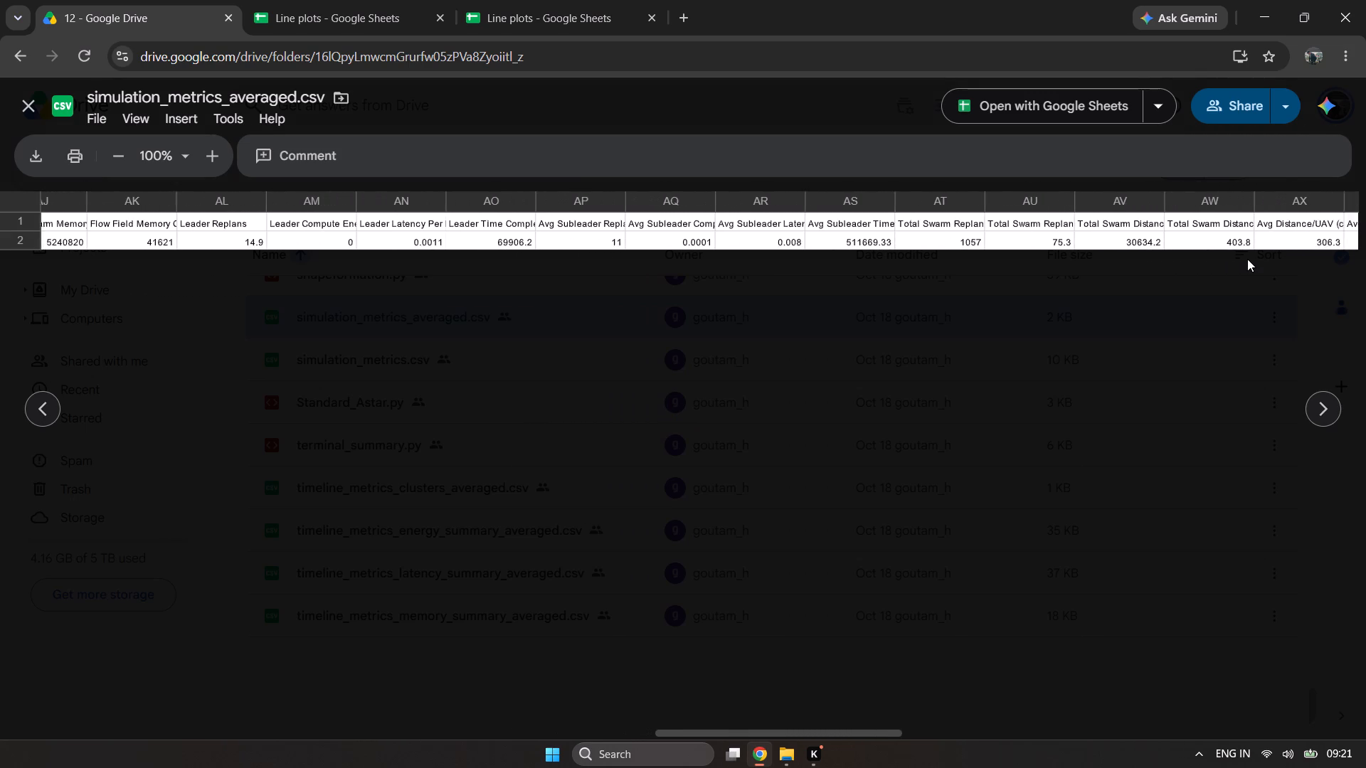
{"action": "scroll", "coordinate": [1247, 259], "scroll_direction": "left", "scroll_amount": 2}
{"action": "left_click_drag", "start_coordinate": [1208, 243], "coordinate": [1241, 241]}
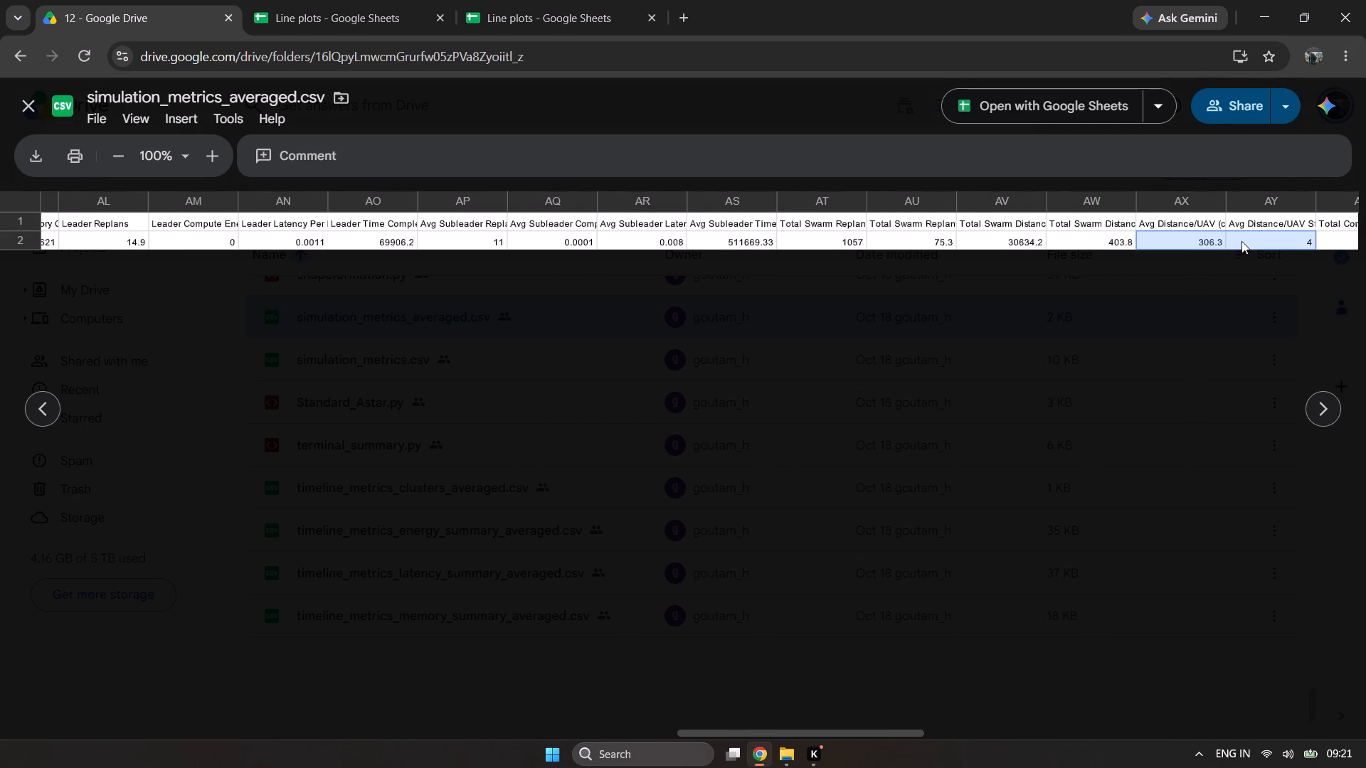
{"action": "key", "text": "ctrl+c"}
{"action": "left_click", "coordinate": [420, 0]}
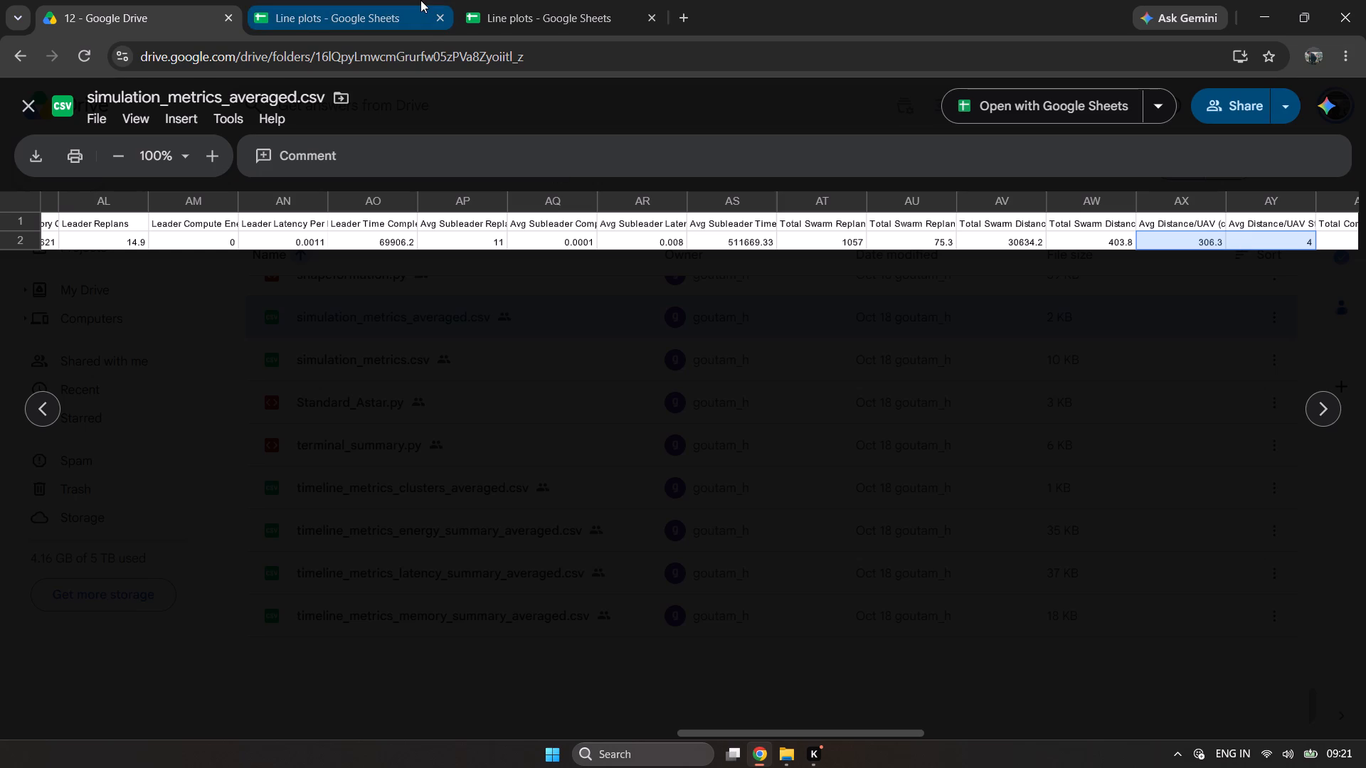
{"action": "left_click", "coordinate": [904, 402]}
{"action": "key", "text": "ctrl+v"}
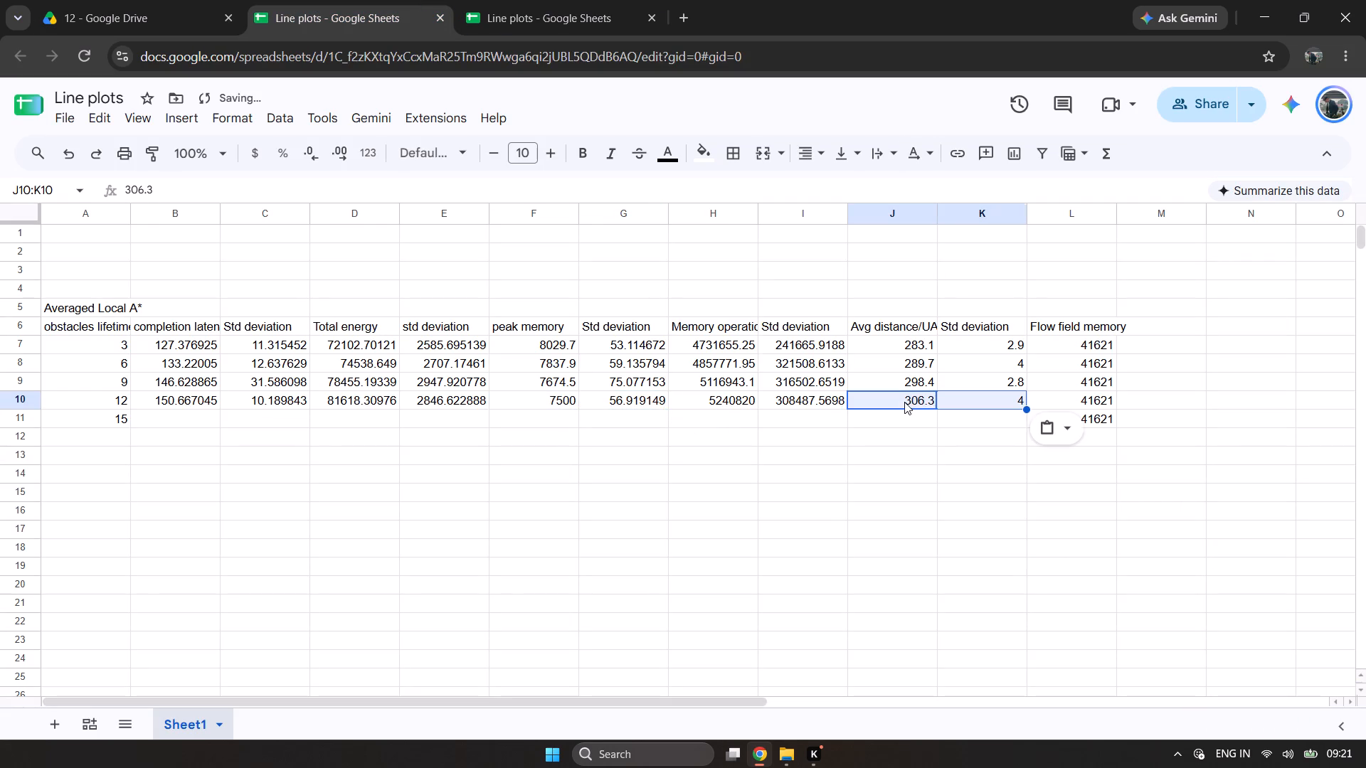
Close the folder 12 file preview in Google Drive and open folder 15 under Local A*.
{"action": "left_click", "coordinate": [101, 0]}
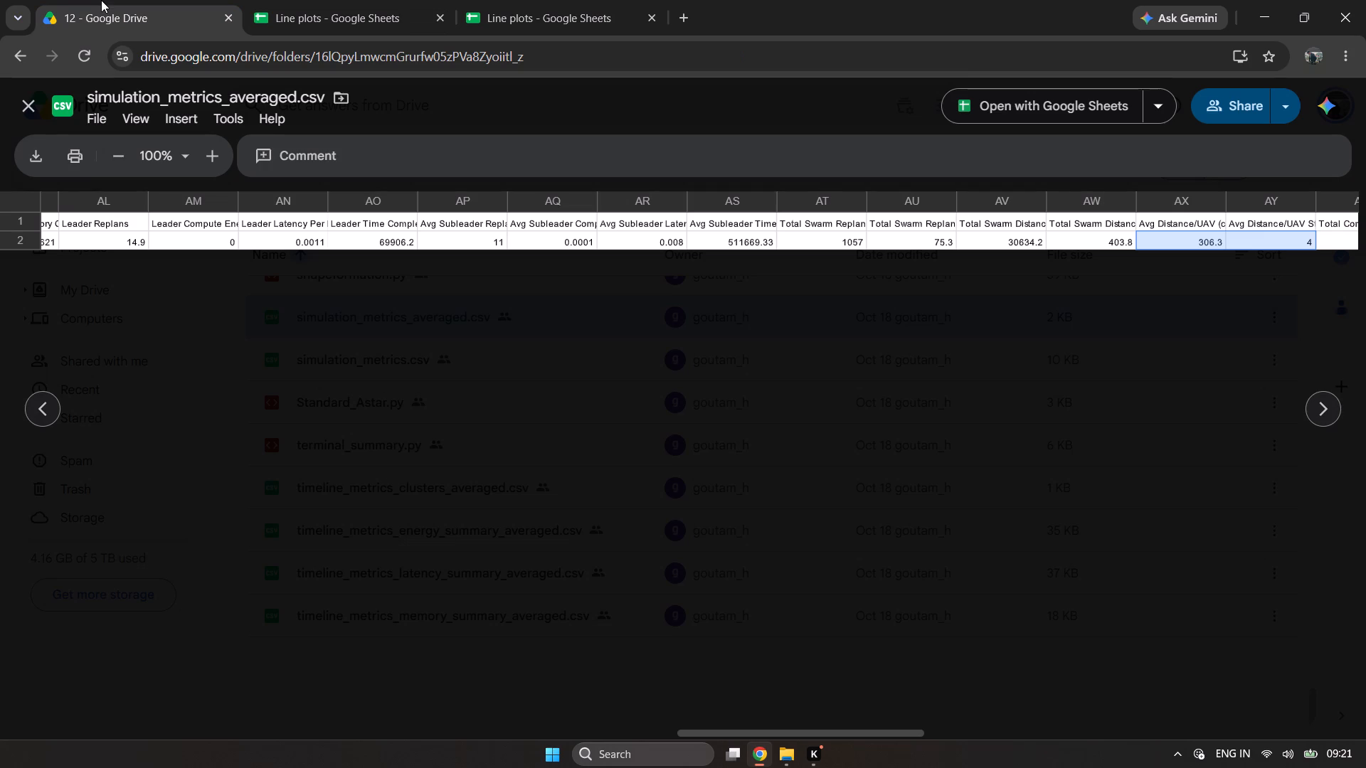
{"action": "left_click", "coordinate": [30, 99]}
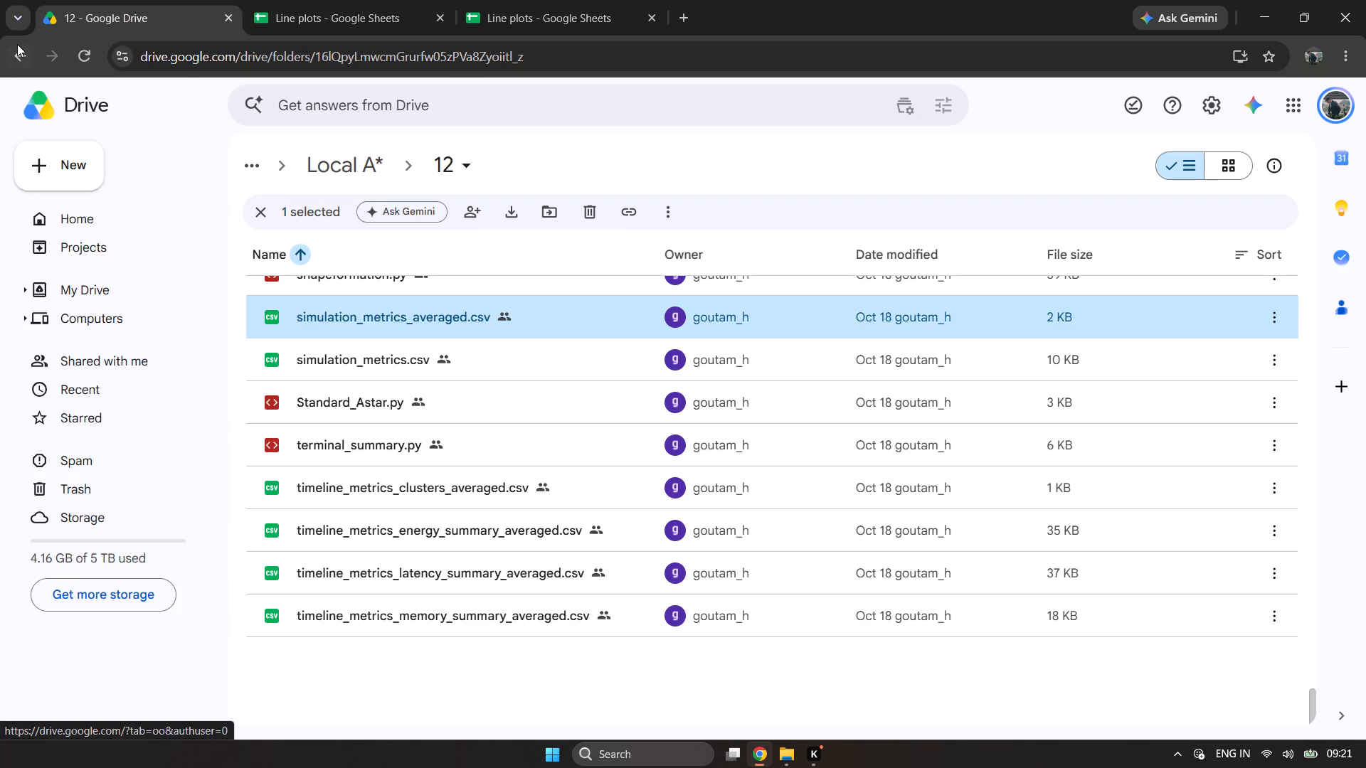
{"action": "left_click", "coordinate": [17, 44]}
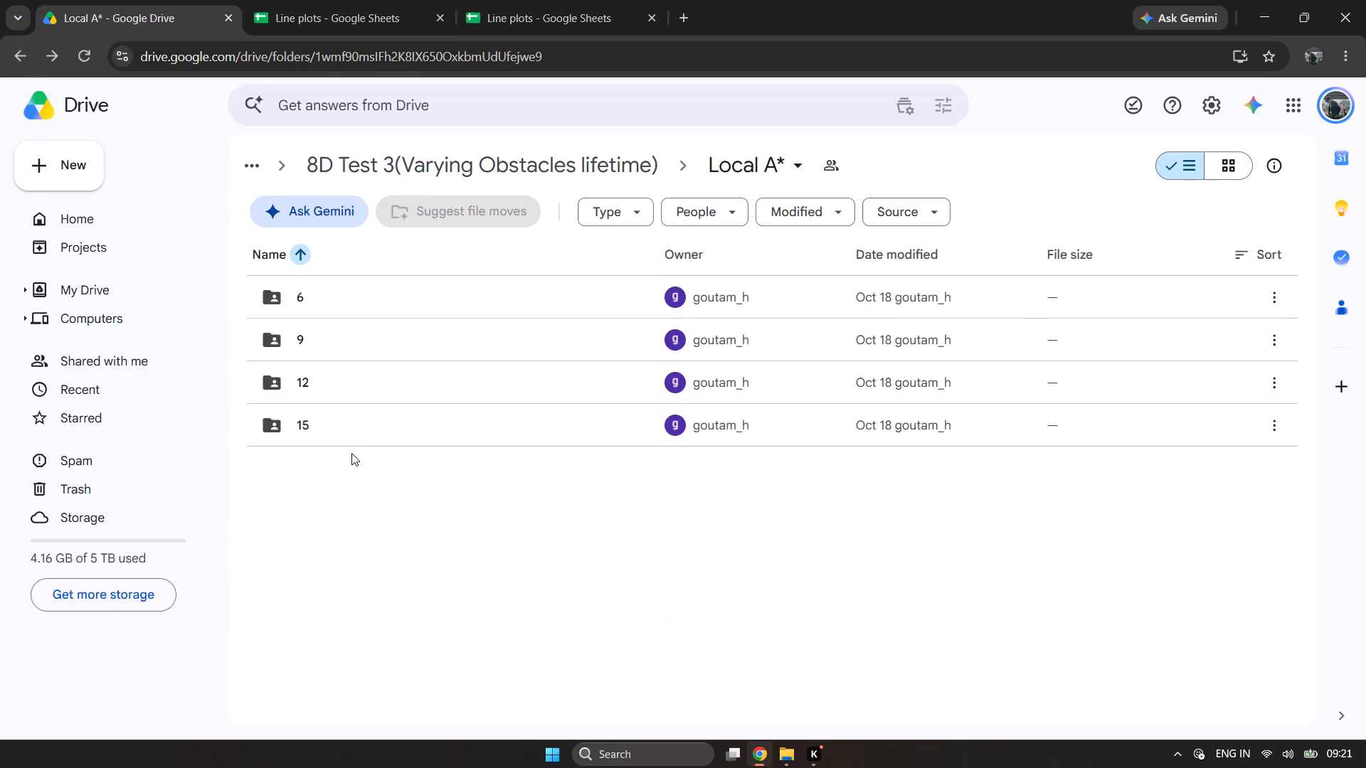
{"action": "double_click", "coordinate": [329, 429]}
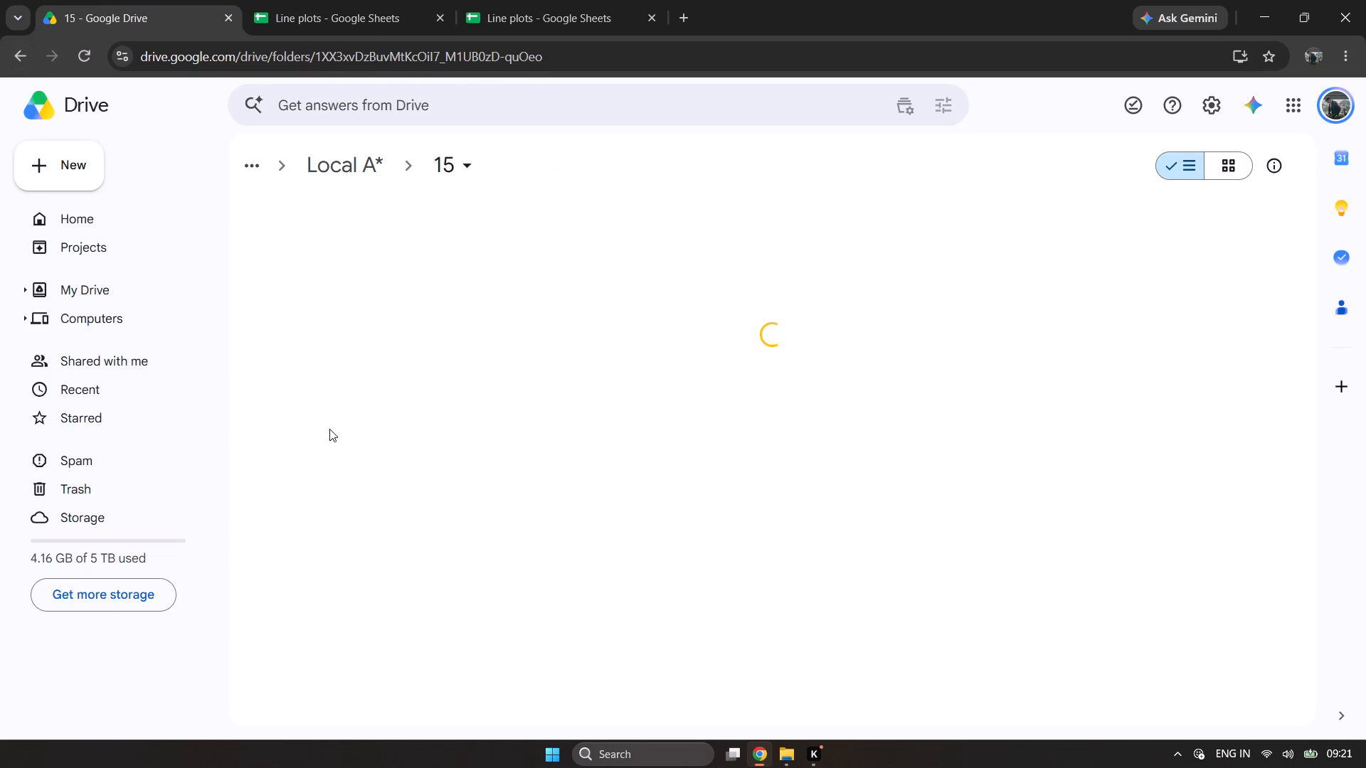
Copy the max individual latency and deviation (B306:C306) from folder 15's timeline_metrics_latency_summary_averaged.csv into B11:C11 of the Line plots sheet.
{"action": "scroll", "coordinate": [595, 442], "scroll_direction": "down", "scroll_amount": 6}
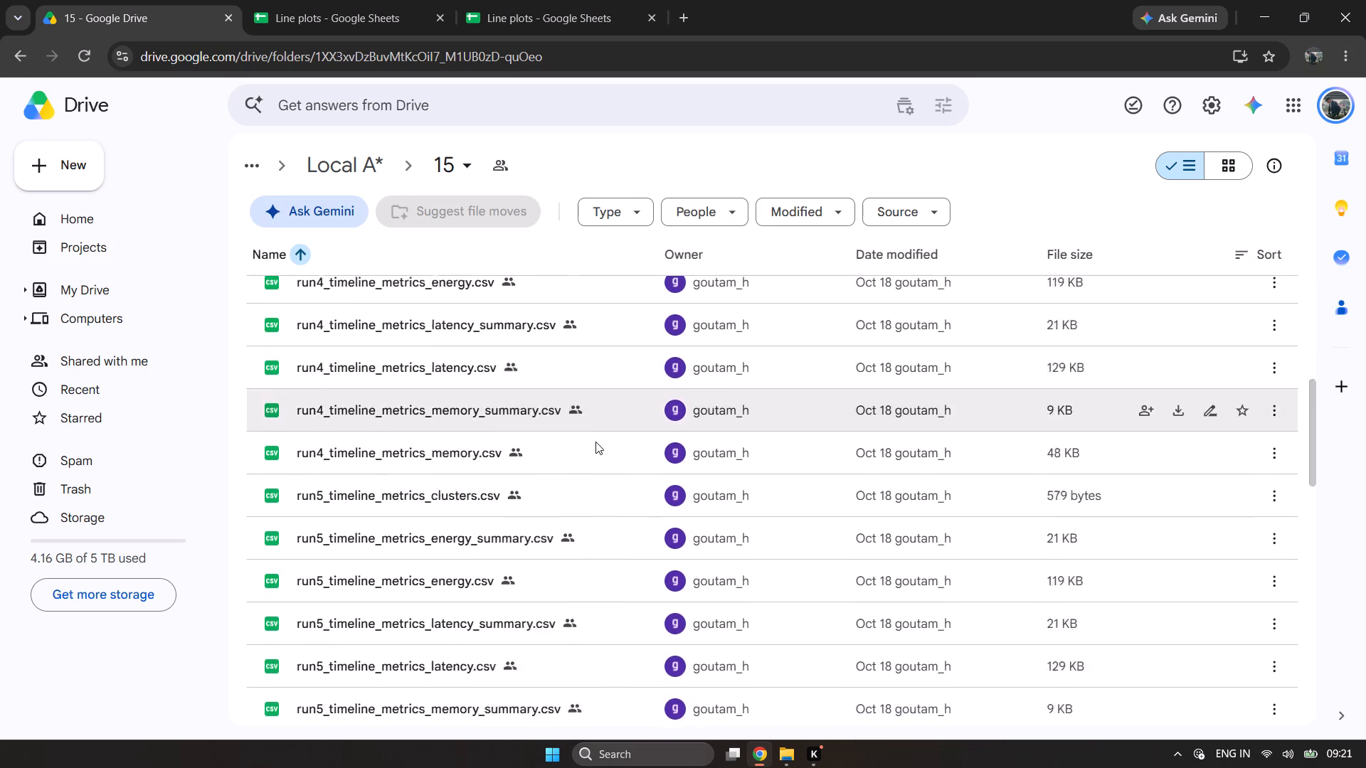
{"action": "scroll", "coordinate": [595, 442], "scroll_direction": "down", "scroll_amount": 20}
{"action": "scroll", "coordinate": [595, 442], "scroll_direction": "down", "scroll_amount": 11}
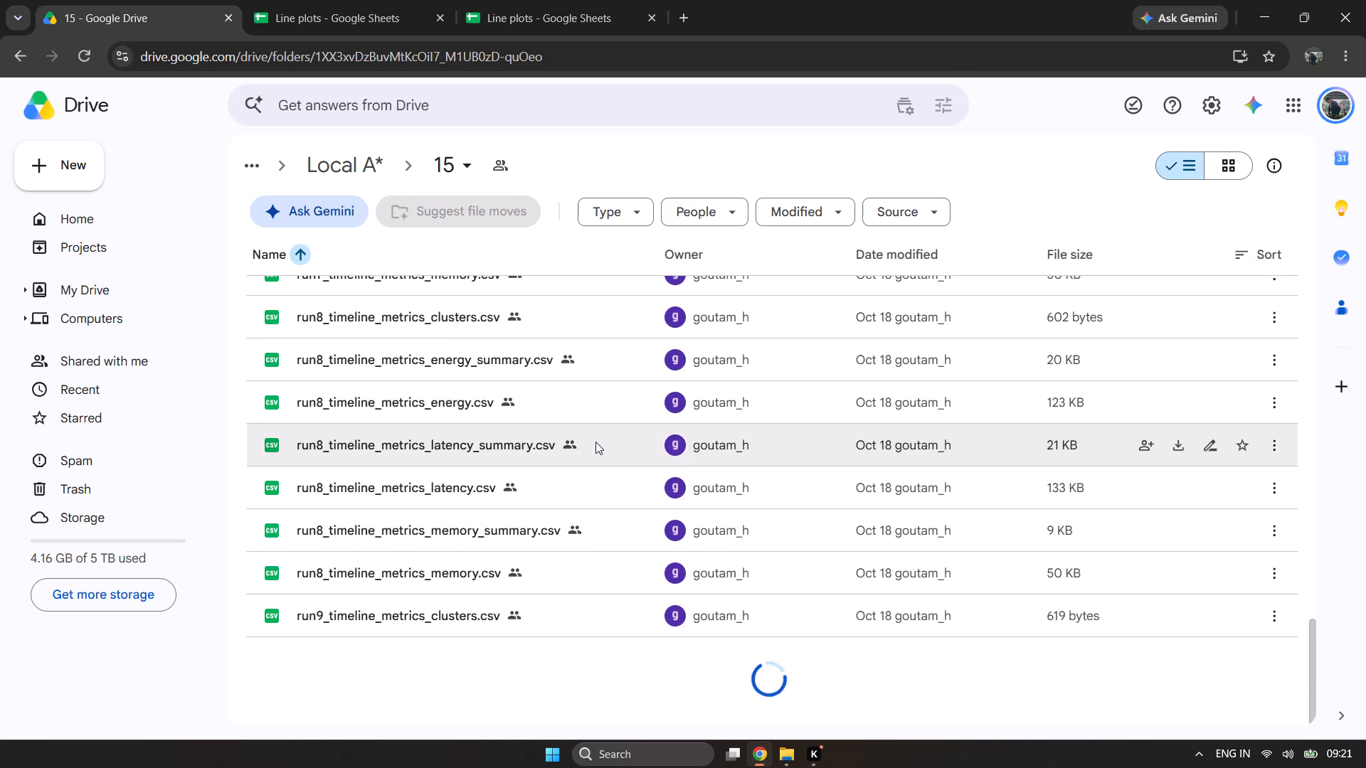
{"action": "scroll", "coordinate": [595, 442], "scroll_direction": "down", "scroll_amount": 14}
{"action": "scroll", "coordinate": [595, 442], "scroll_direction": "down", "scroll_amount": 19}
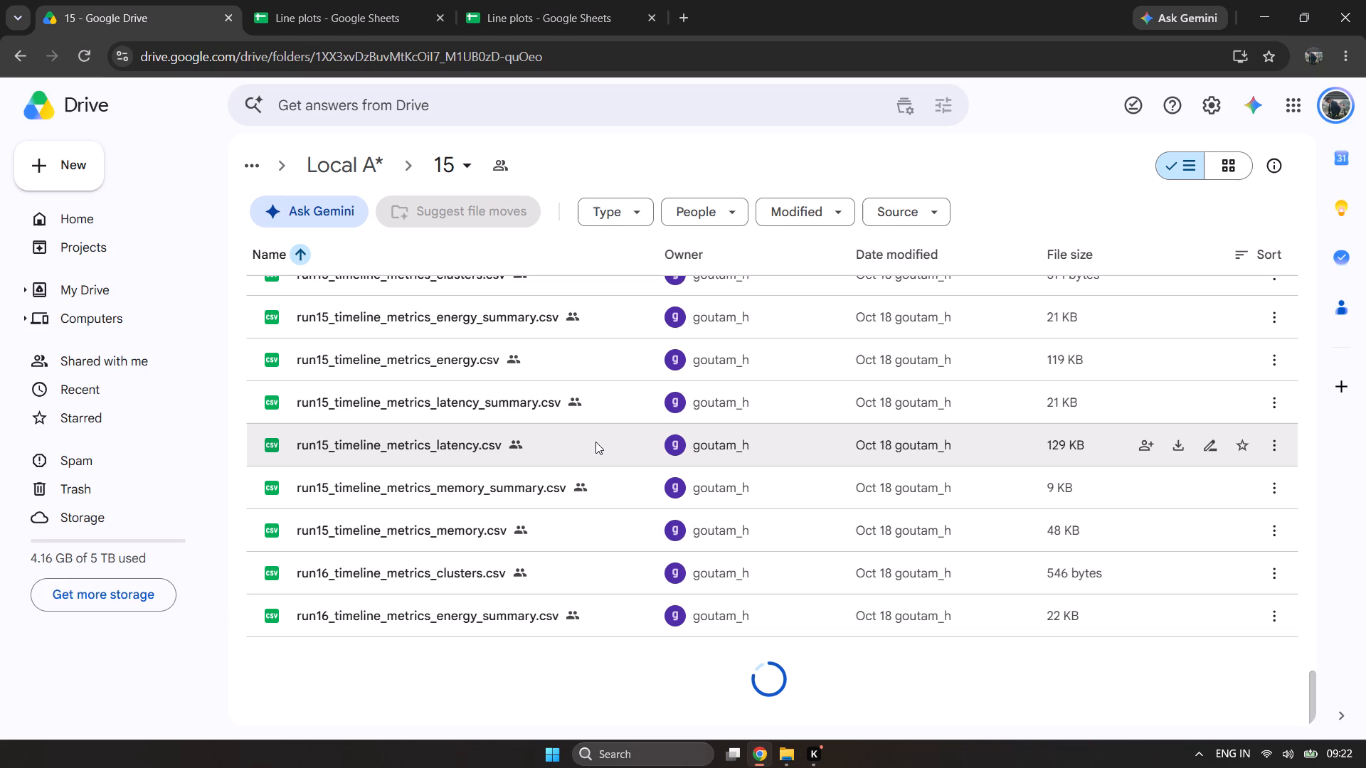
{"action": "scroll", "coordinate": [595, 442], "scroll_direction": "down", "scroll_amount": 12}
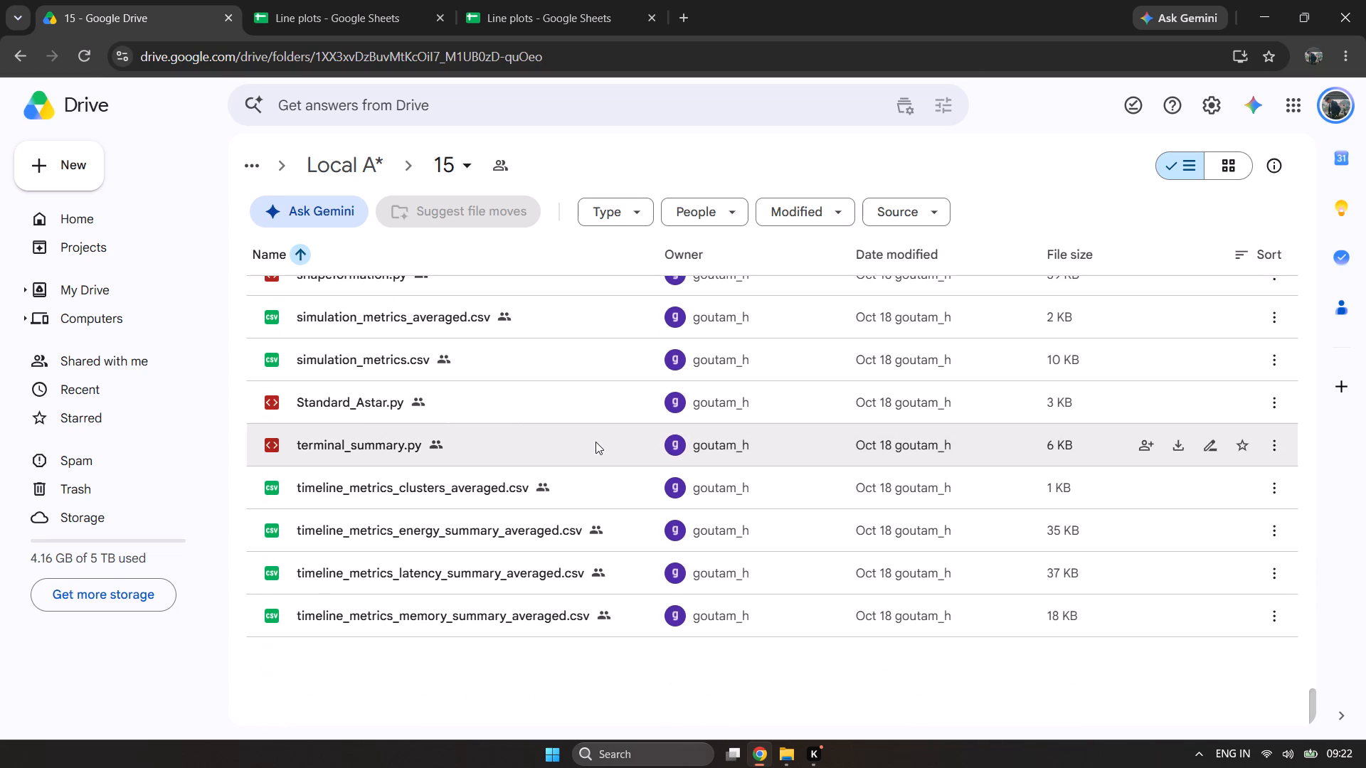
{"action": "scroll", "coordinate": [595, 442], "scroll_direction": "down", "scroll_amount": 8}
{"action": "triple_click", "coordinate": [502, 553]}
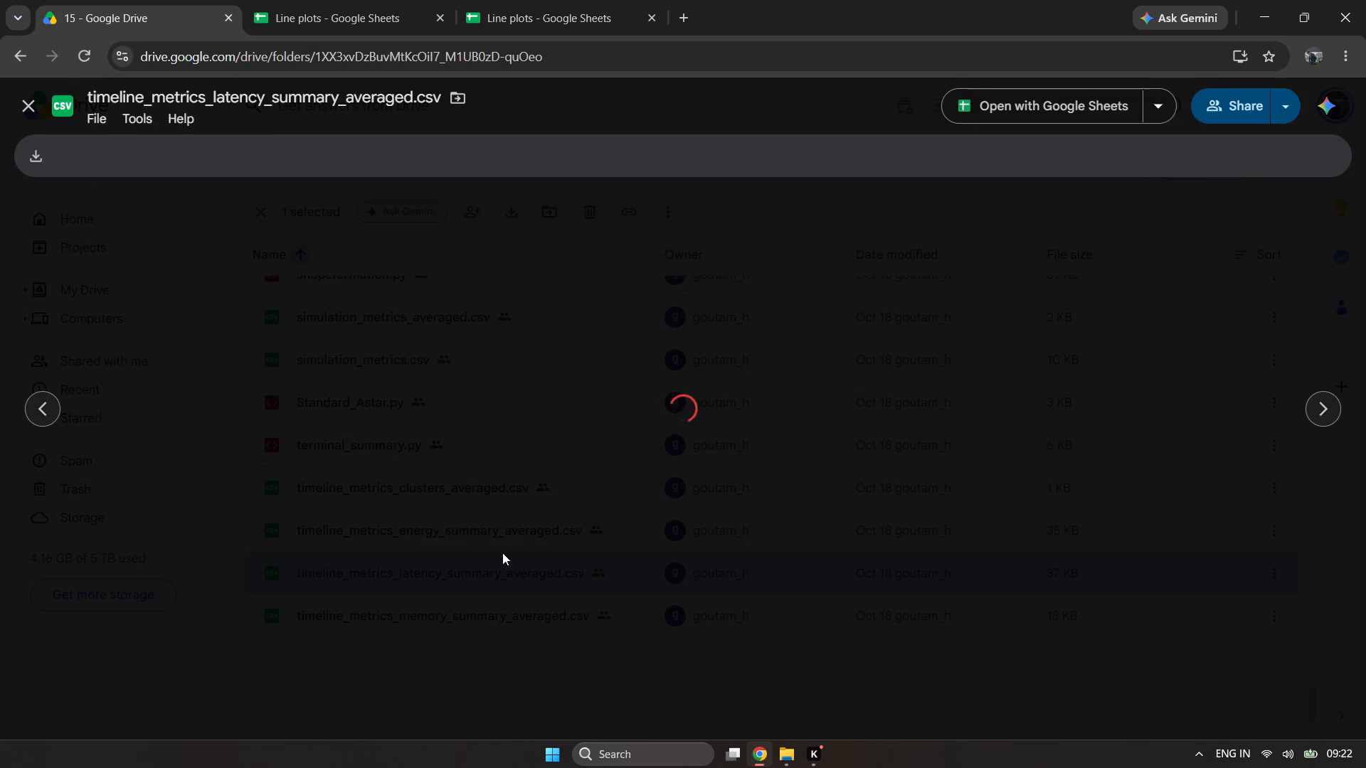
{"action": "scroll", "coordinate": [502, 553], "scroll_direction": "down", "scroll_amount": 10}
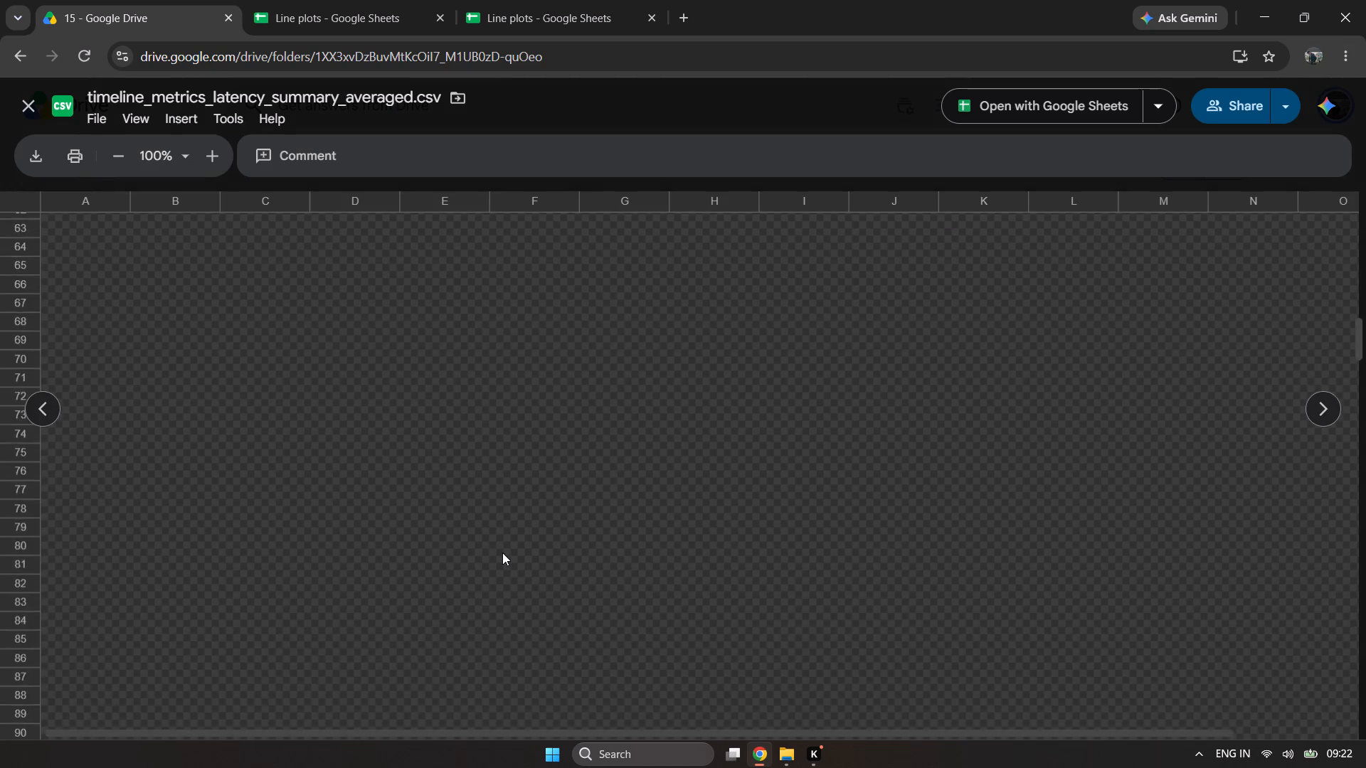
{"action": "scroll", "coordinate": [502, 553], "scroll_direction": "down", "scroll_amount": 20}
{"action": "scroll", "coordinate": [502, 553], "scroll_direction": "down", "scroll_amount": 4}
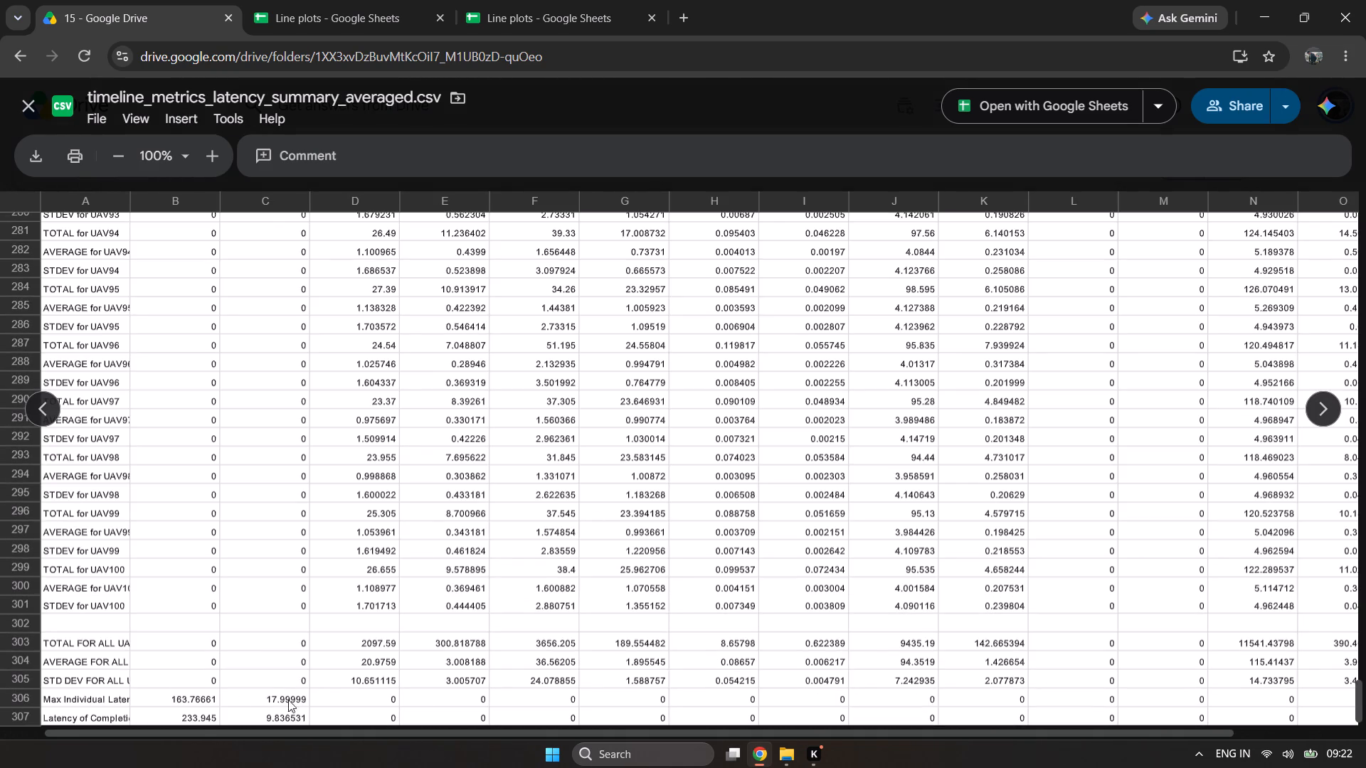
{"action": "left_click_drag", "start_coordinate": [176, 698], "coordinate": [275, 703]}
{"action": "key", "text": "ctrl+c"}
{"action": "left_click", "coordinate": [357, 9]}
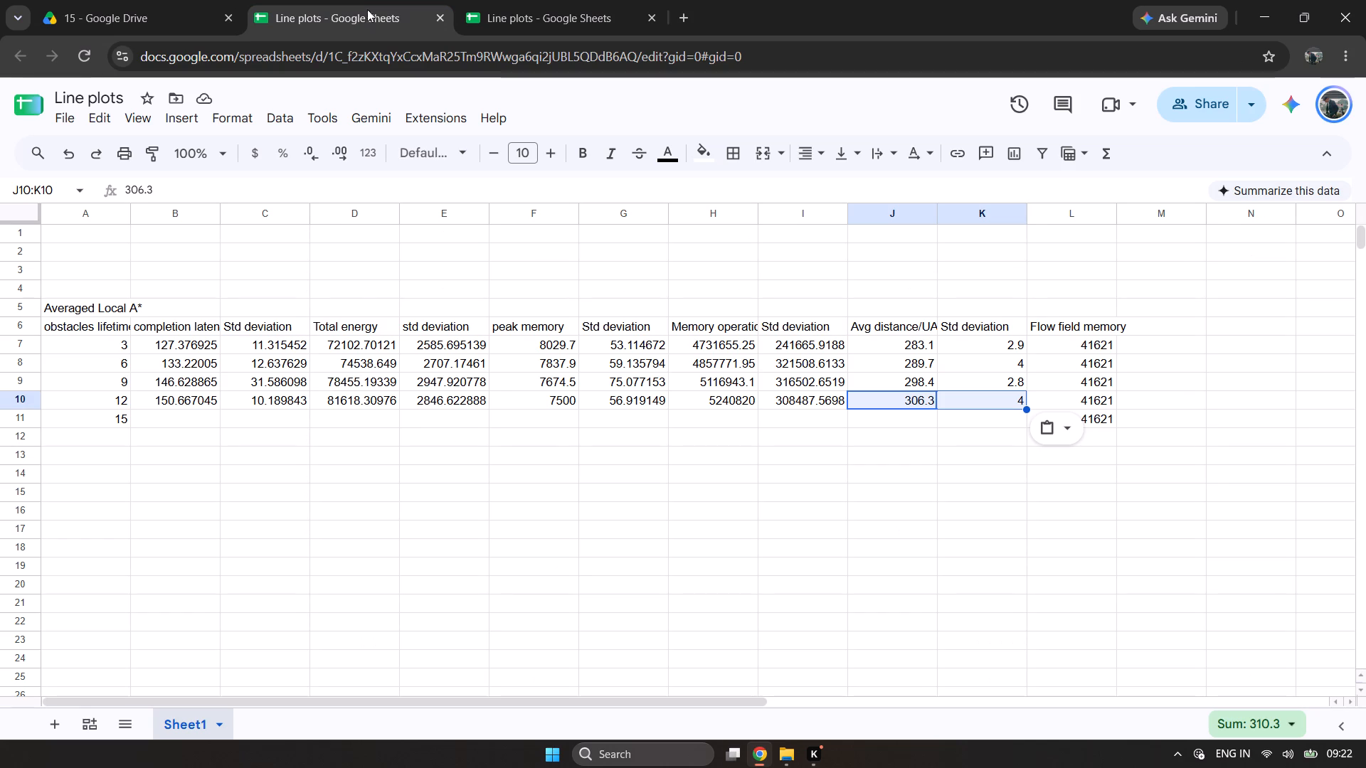
{"action": "left_click", "coordinate": [191, 420]}
{"action": "key", "text": "ctrl+v"}
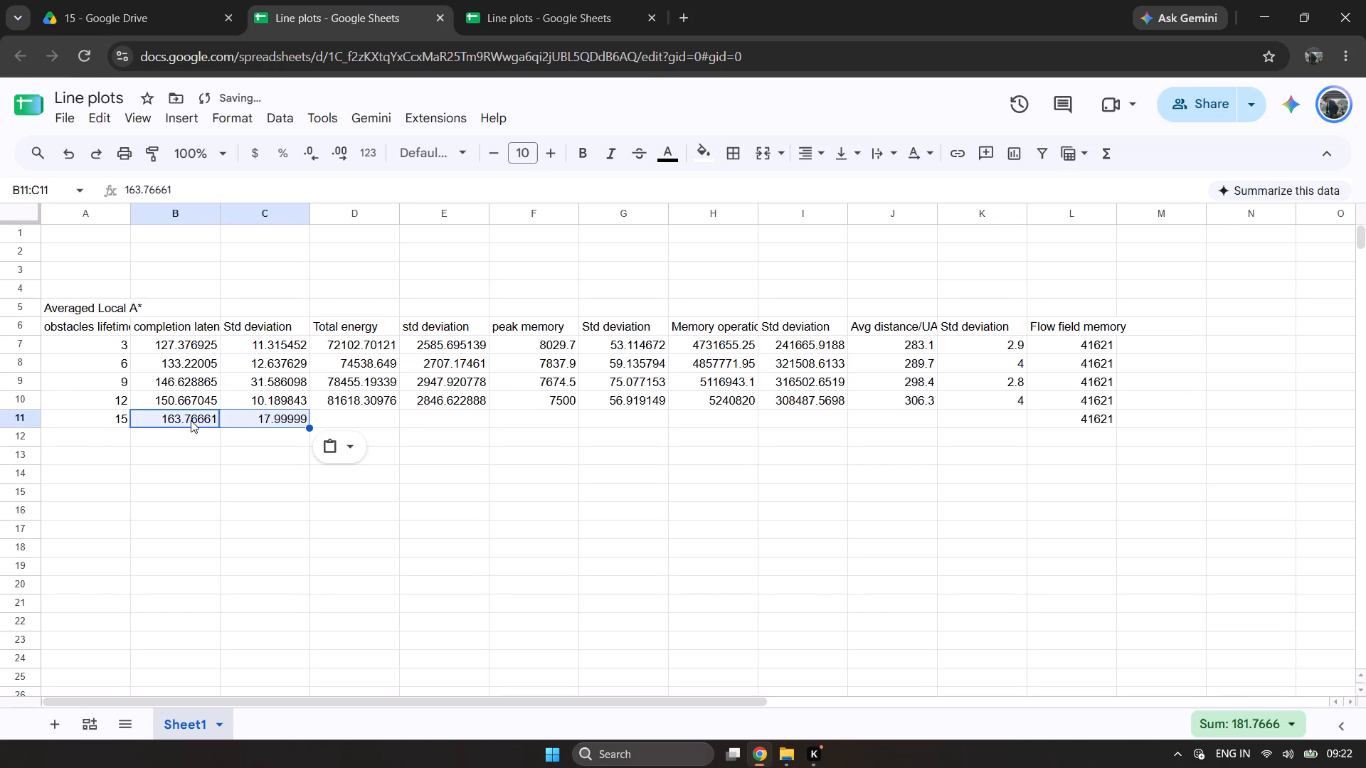
Copy the total energy and deviation for all UAVs (L303:M303) from folder 15's timeline_metrics_energy_summary_averaged.csv into D11:E11 of the Line plots sheet.
{"action": "left_click", "coordinate": [171, 0]}
{"action": "left_click", "coordinate": [41, 93]}
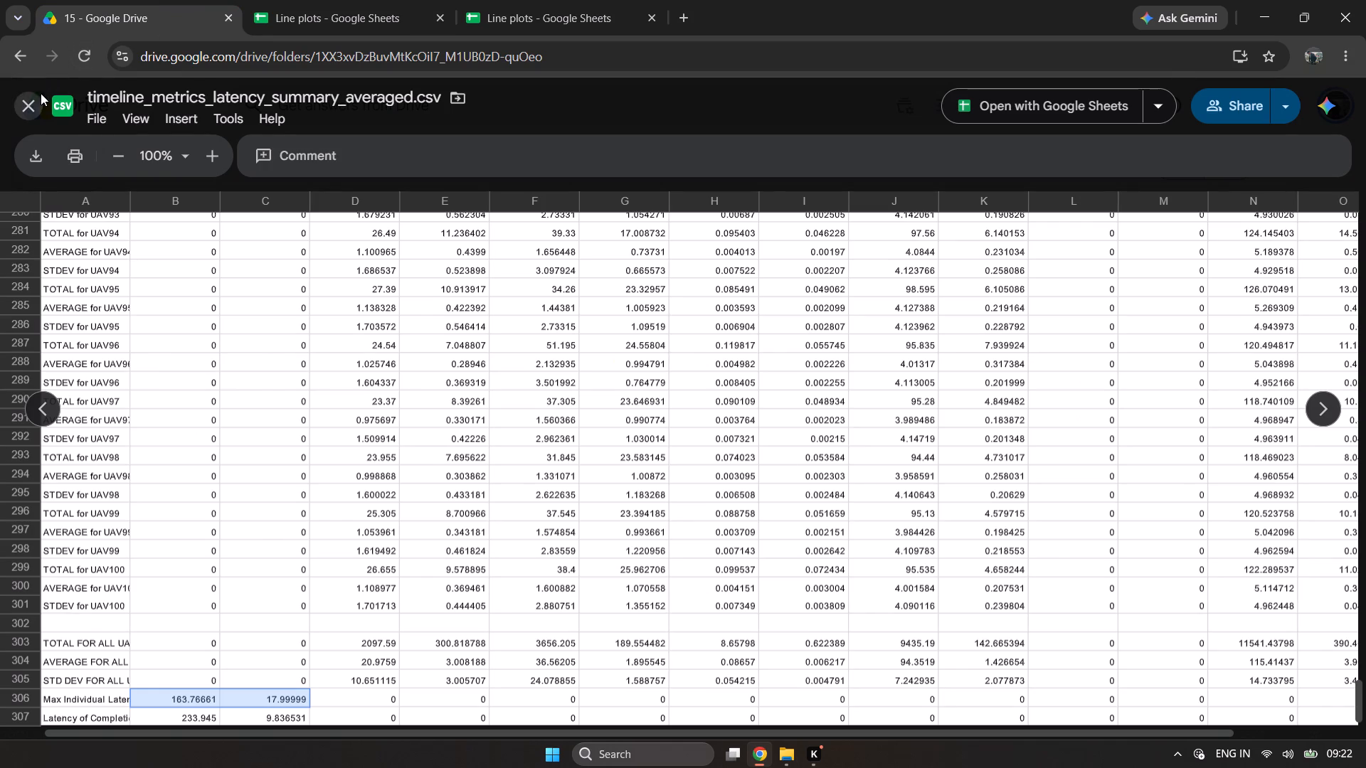
{"action": "double_click", "coordinate": [423, 530]}
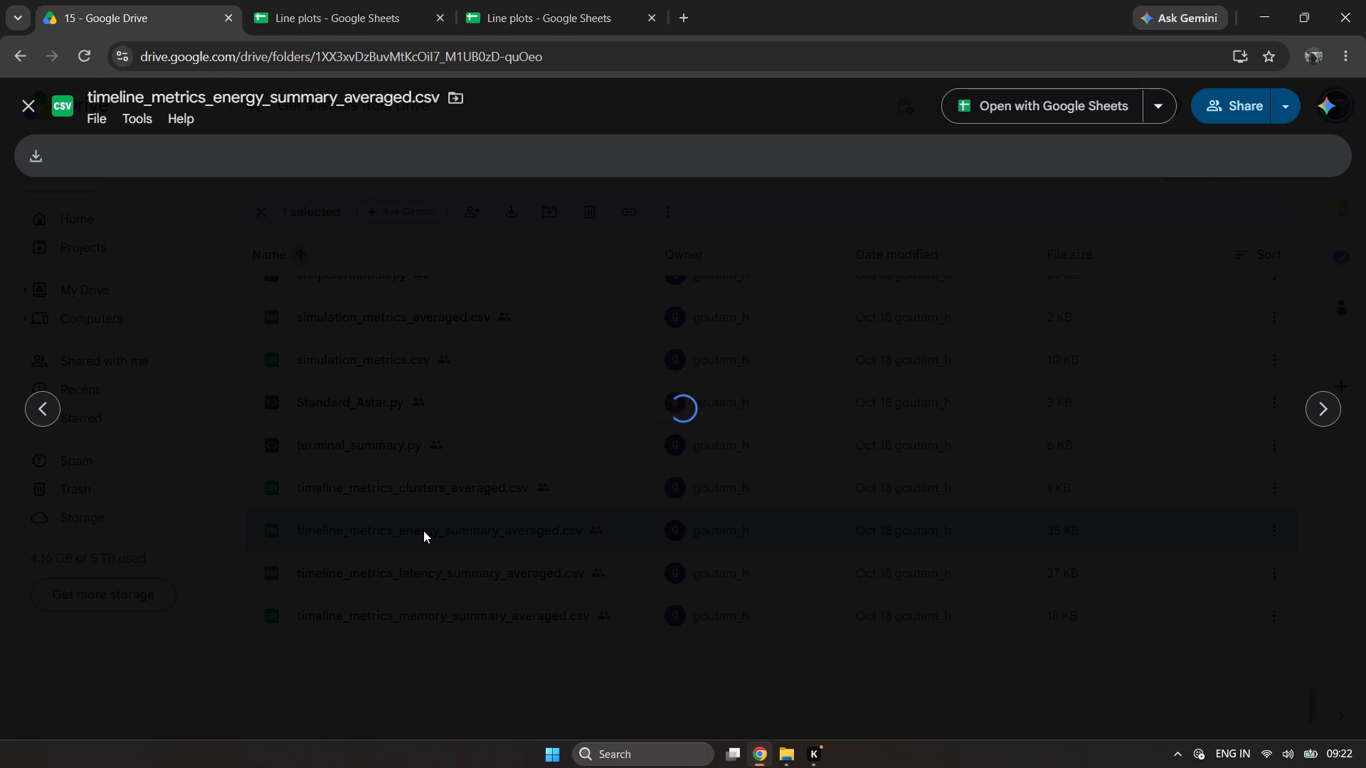
{"action": "scroll", "coordinate": [423, 530], "scroll_direction": "down", "scroll_amount": 16}
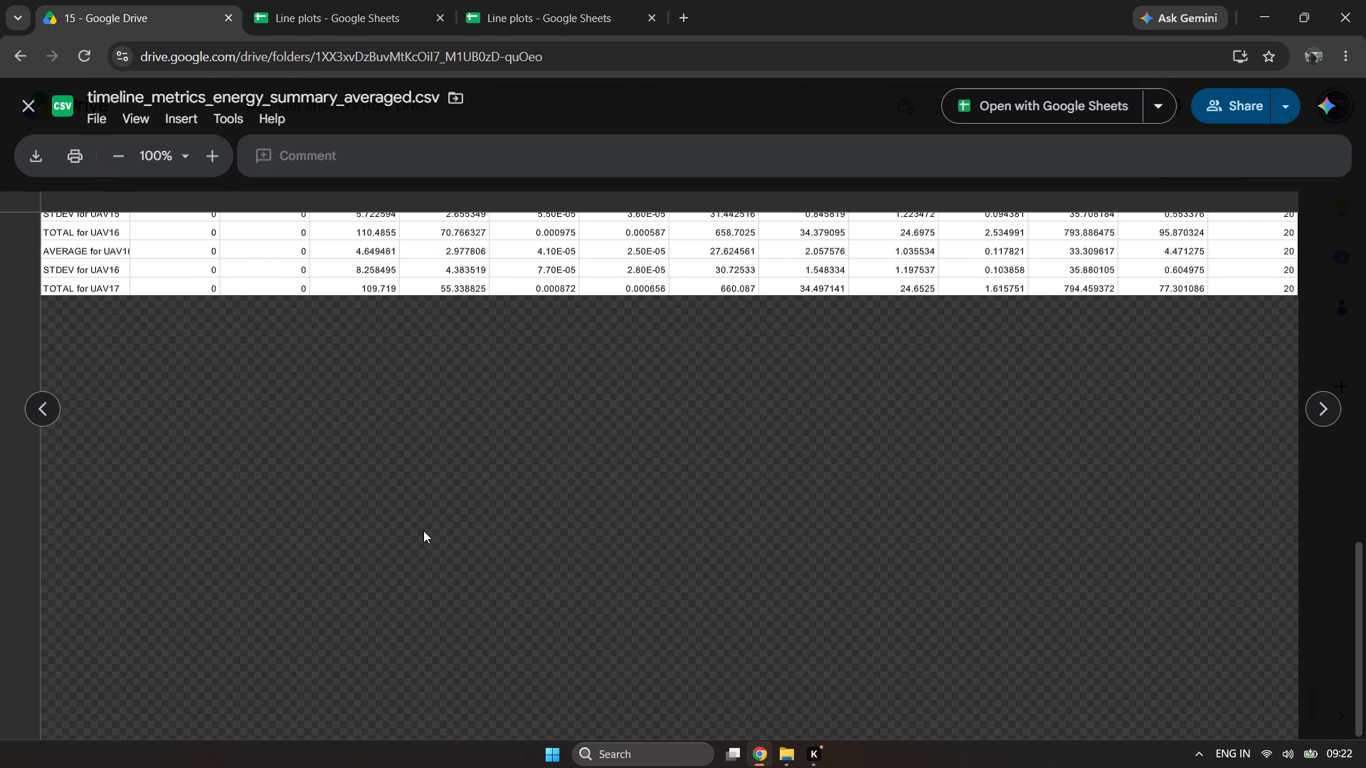
{"action": "scroll", "coordinate": [423, 530], "scroll_direction": "down", "scroll_amount": 8}
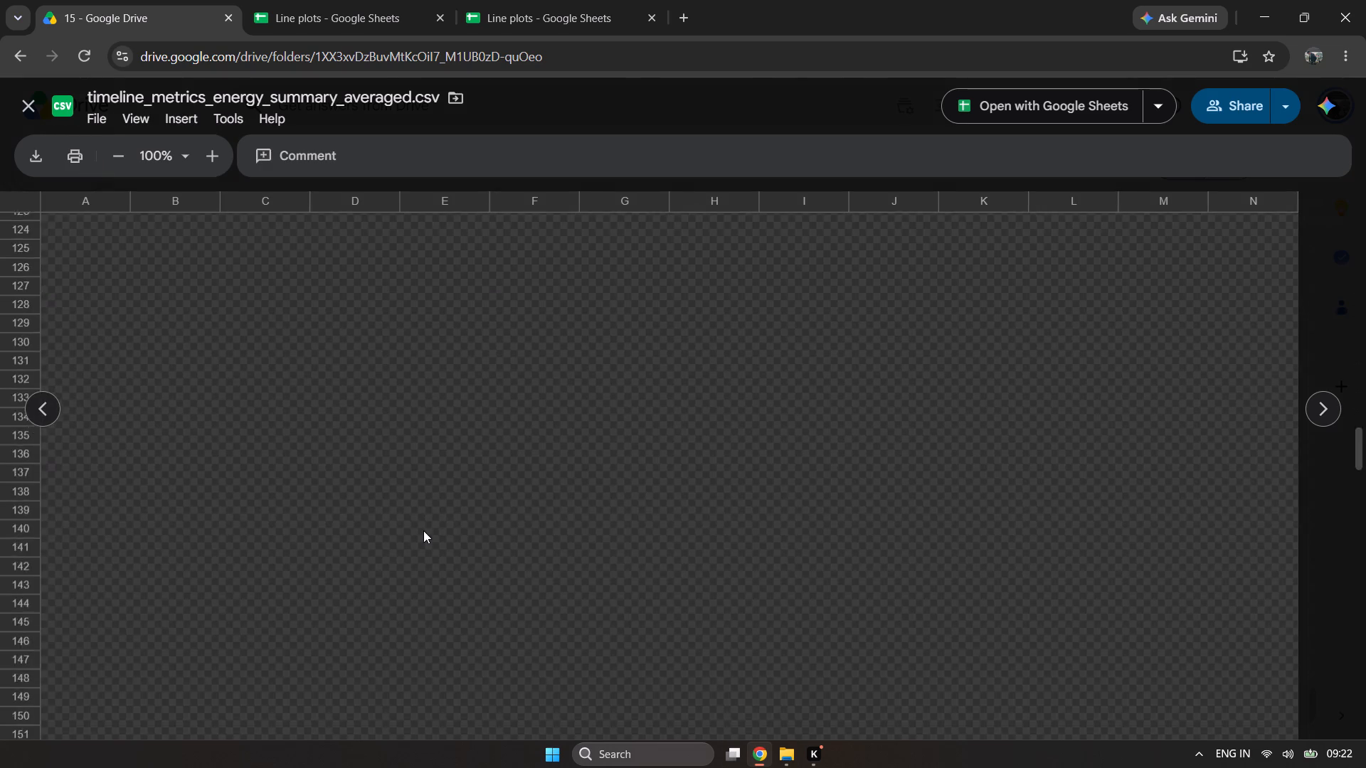
{"action": "scroll", "coordinate": [423, 530], "scroll_direction": "down", "scroll_amount": 13}
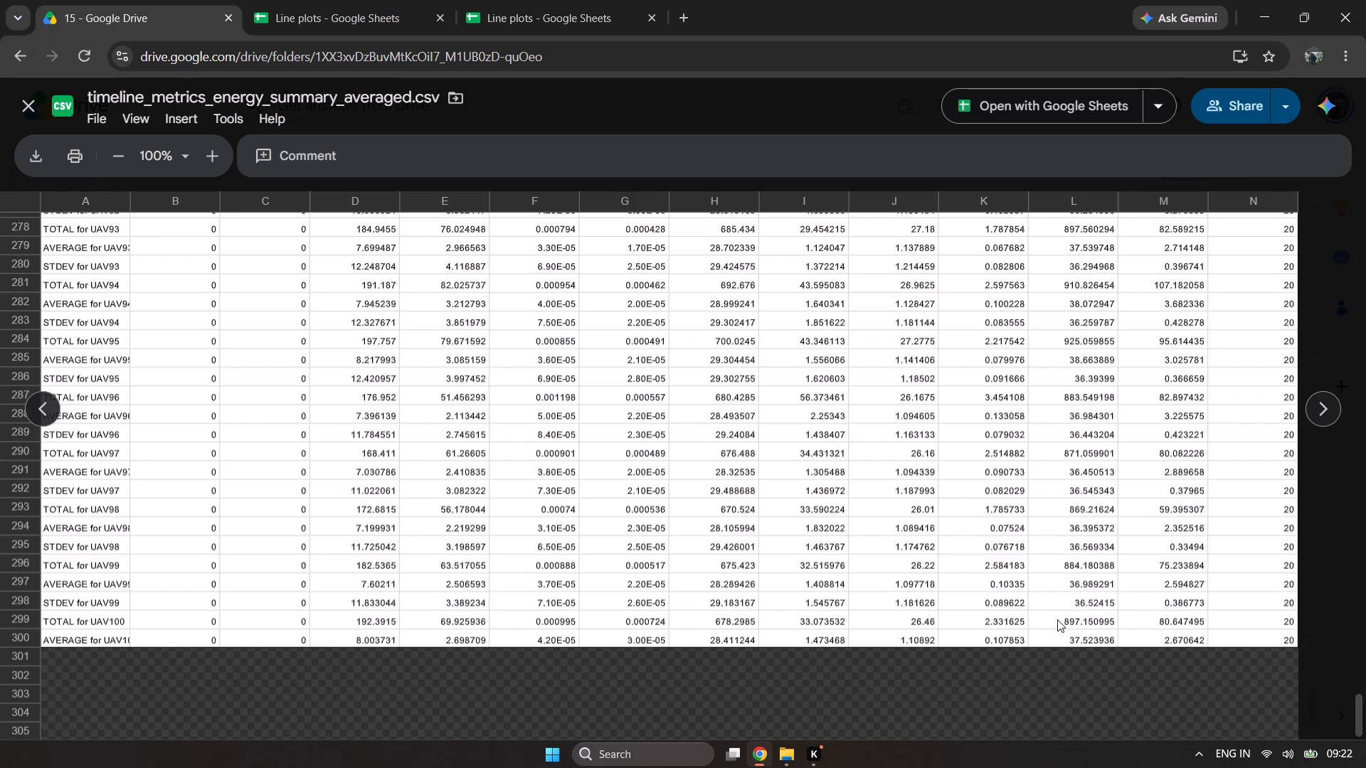
{"action": "left_click_drag", "start_coordinate": [1082, 695], "coordinate": [1146, 695]}
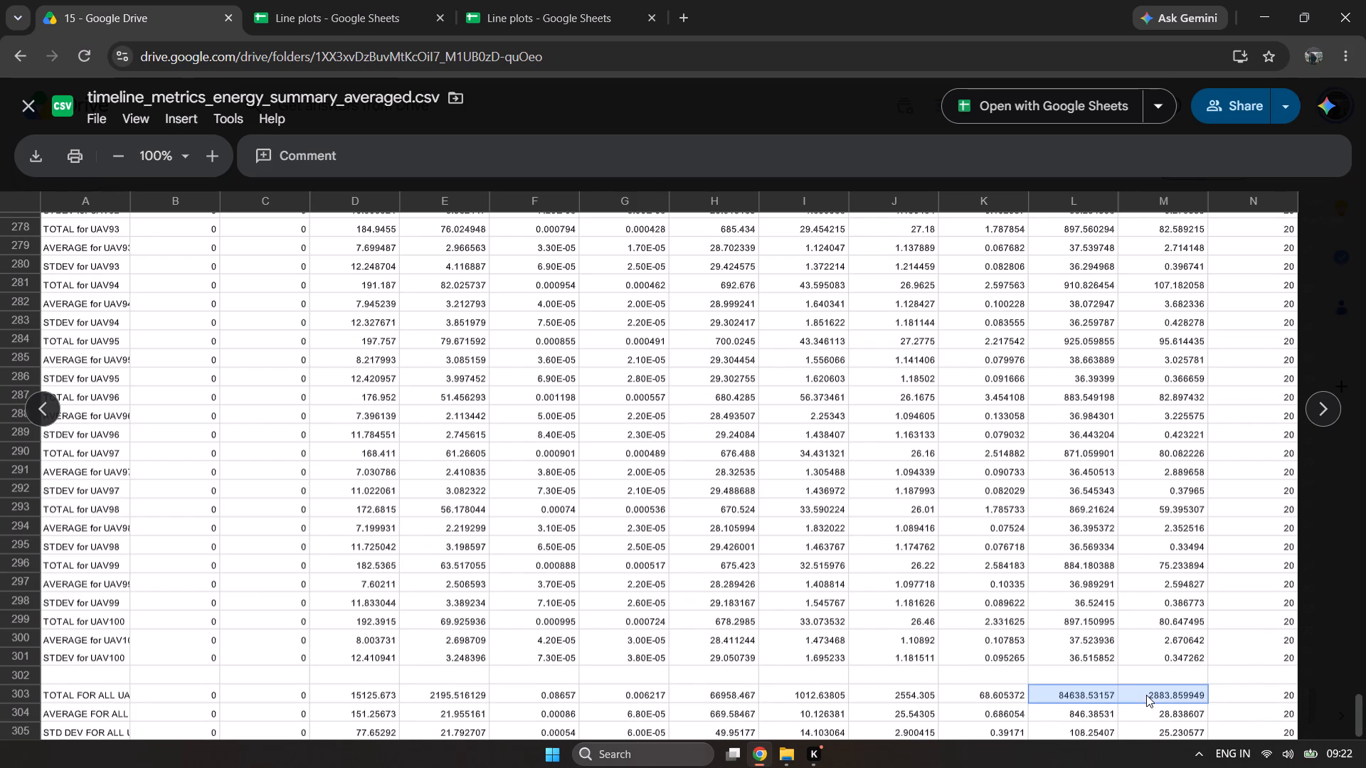
{"action": "key", "text": "ctrl+c"}
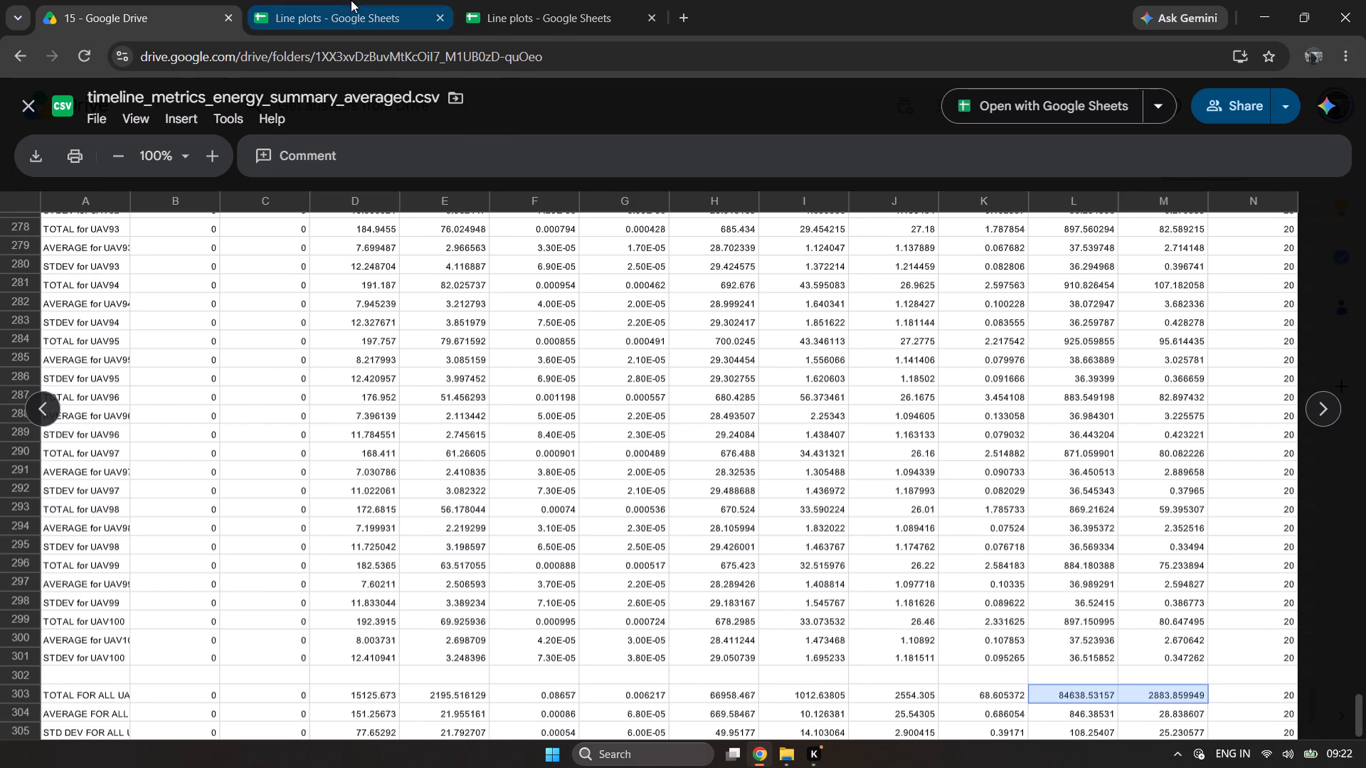
{"action": "left_click", "coordinate": [351, 0]}
{"action": "left_click", "coordinate": [391, 425]}
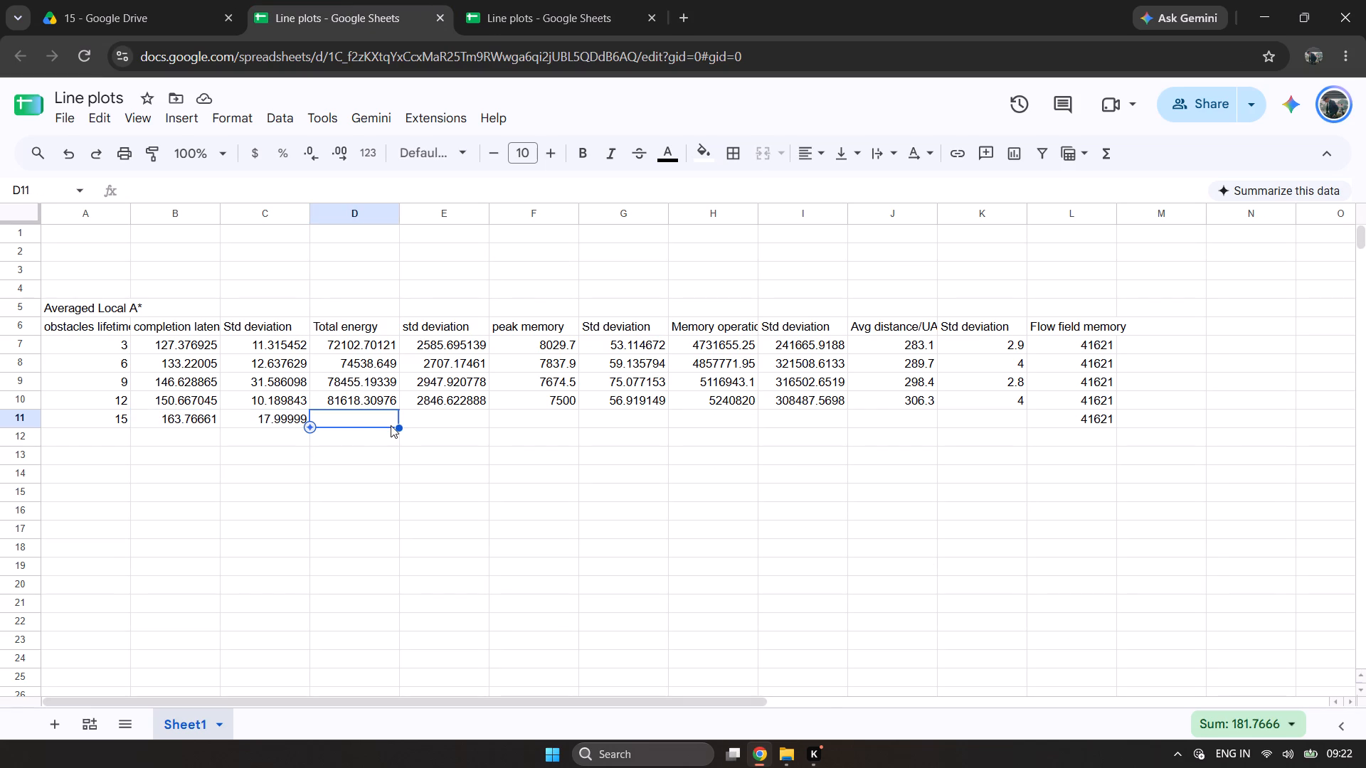
{"action": "key", "text": "ctrl+v"}
Copy the total memory operations and deviation (B303:C303) from folder 15's timeline_metrics_memory_summary_averaged.csv into H11:I11 of the Line plots sheet.
{"action": "left_click", "coordinate": [176, 16]}
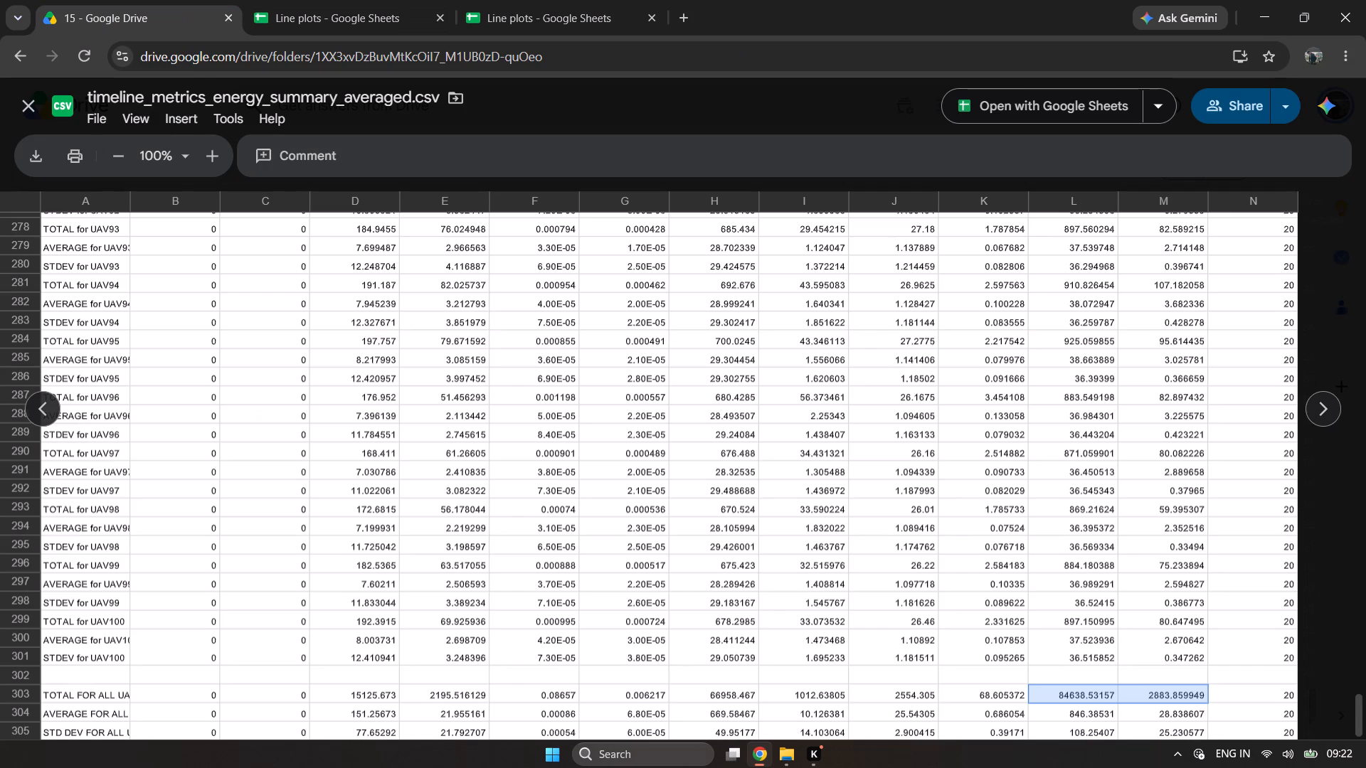
{"action": "left_click", "coordinate": [38, 101]}
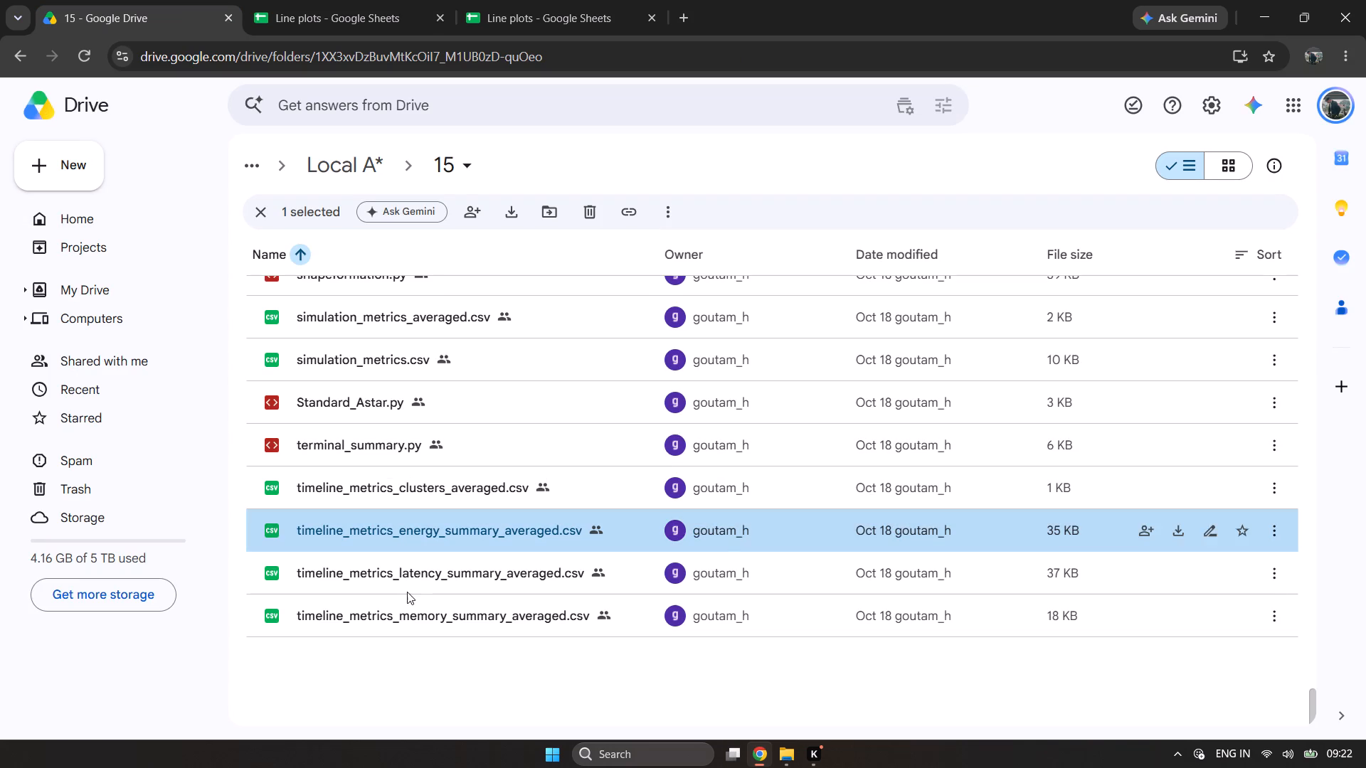
{"action": "double_click", "coordinate": [414, 617]}
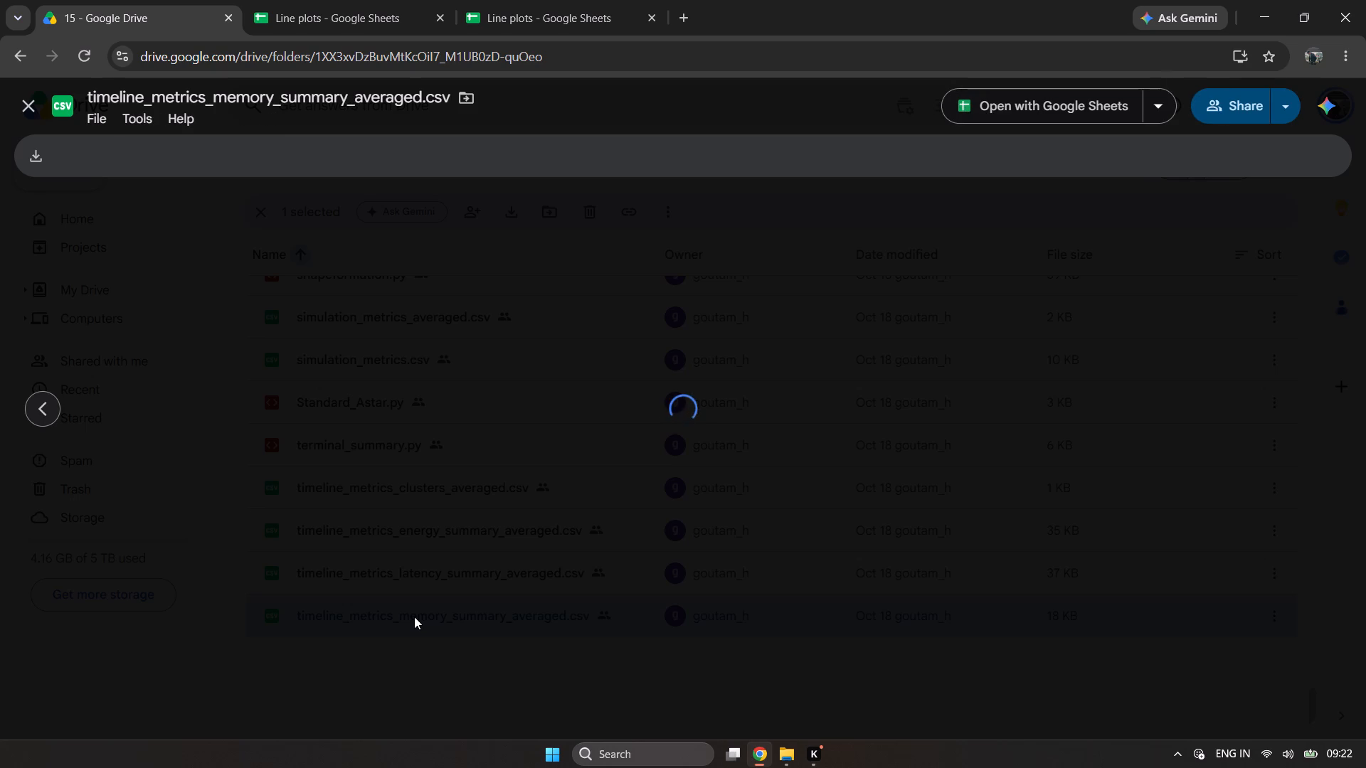
{"action": "scroll", "coordinate": [414, 617], "scroll_direction": "down", "scroll_amount": 14}
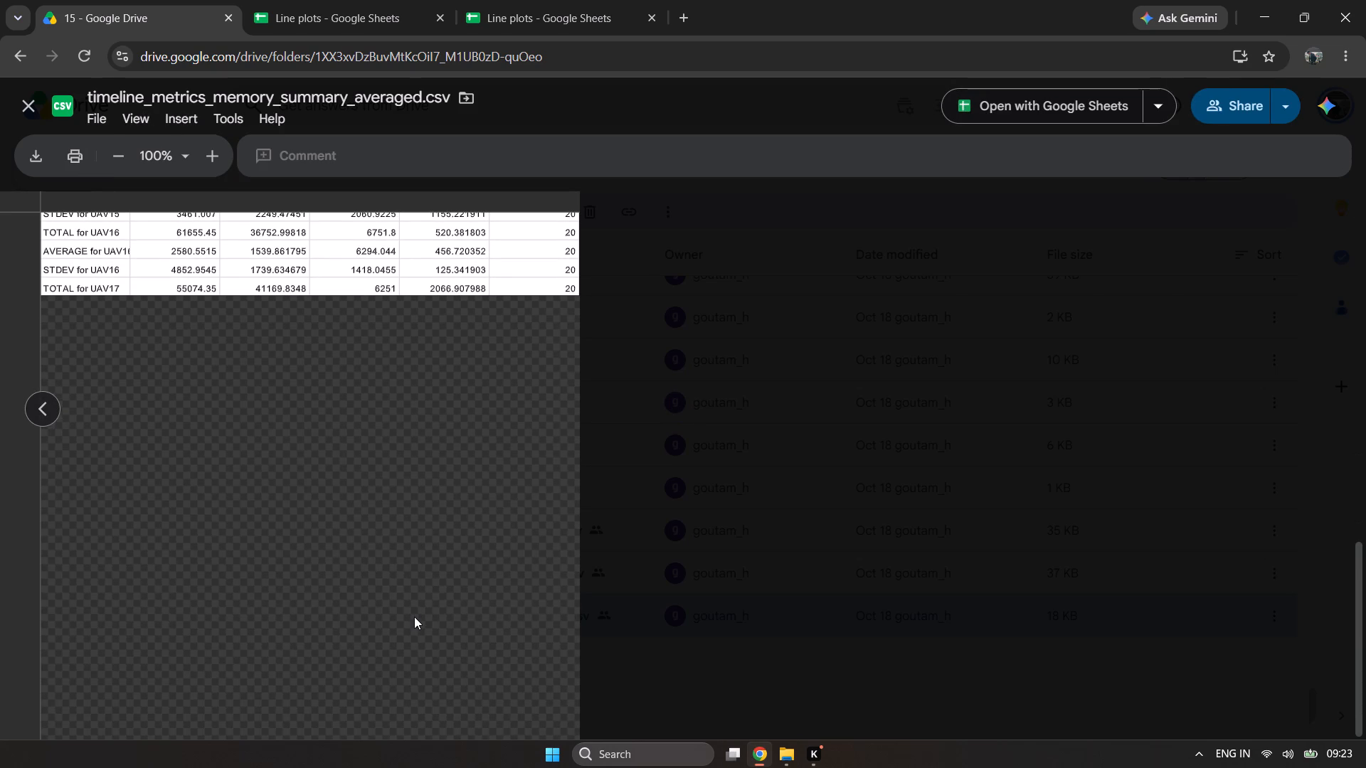
{"action": "scroll", "coordinate": [414, 617], "scroll_direction": "down", "scroll_amount": 11}
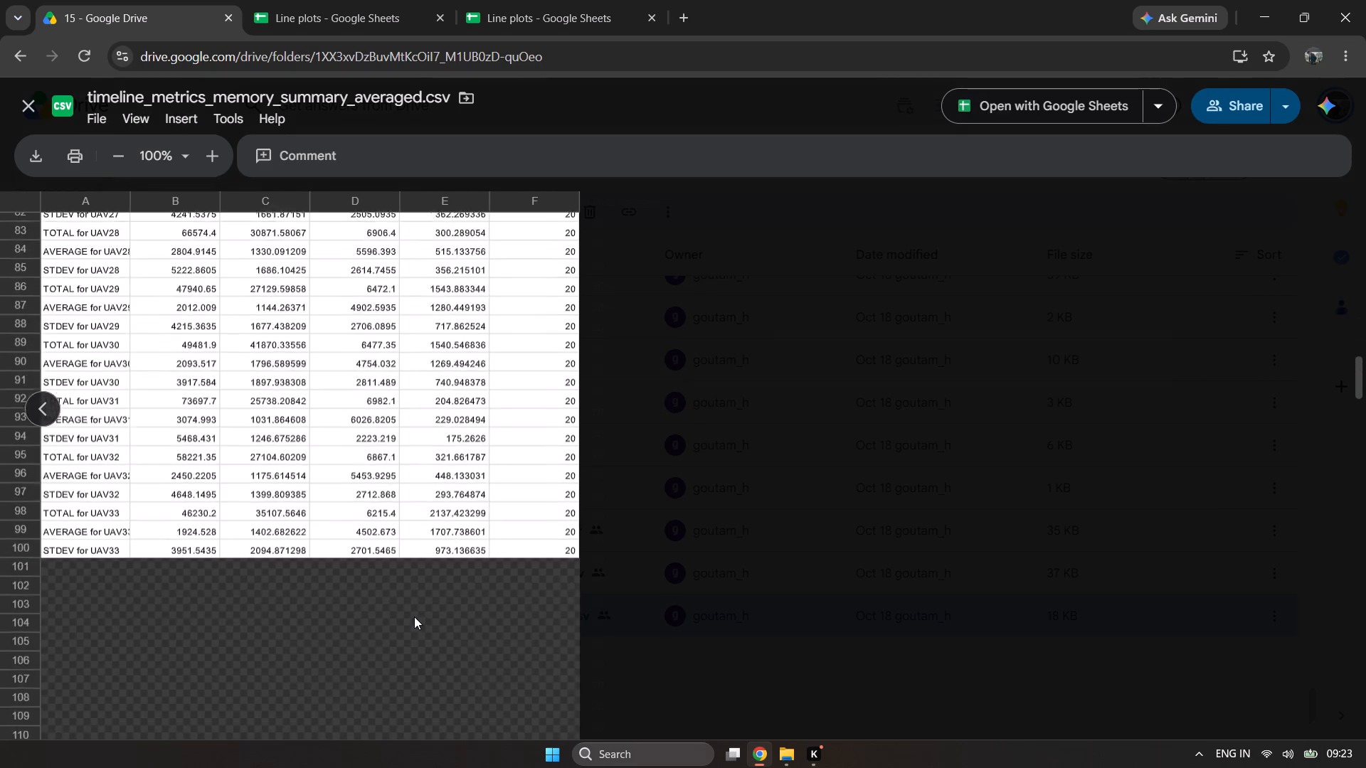
{"action": "scroll", "coordinate": [414, 617], "scroll_direction": "down", "scroll_amount": 11}
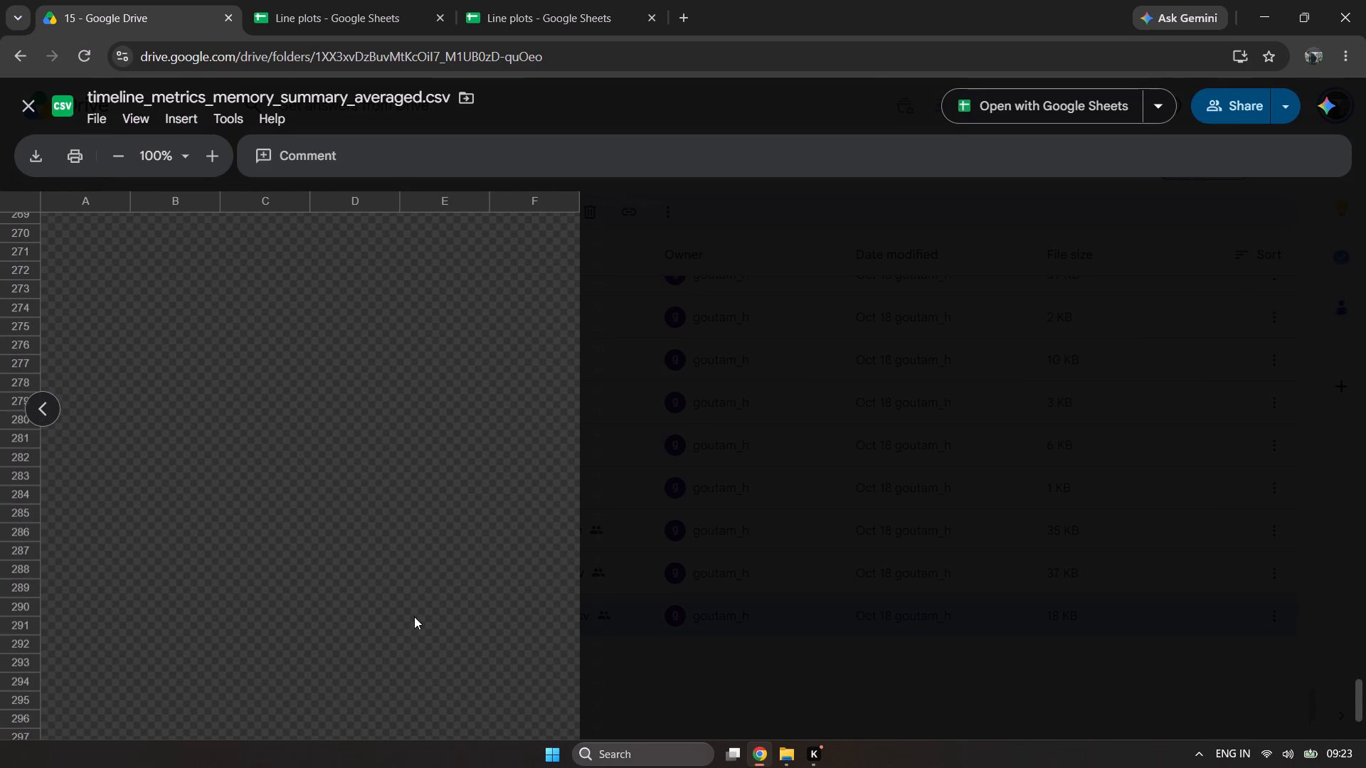
{"action": "scroll", "coordinate": [414, 617], "scroll_direction": "down", "scroll_amount": 4}
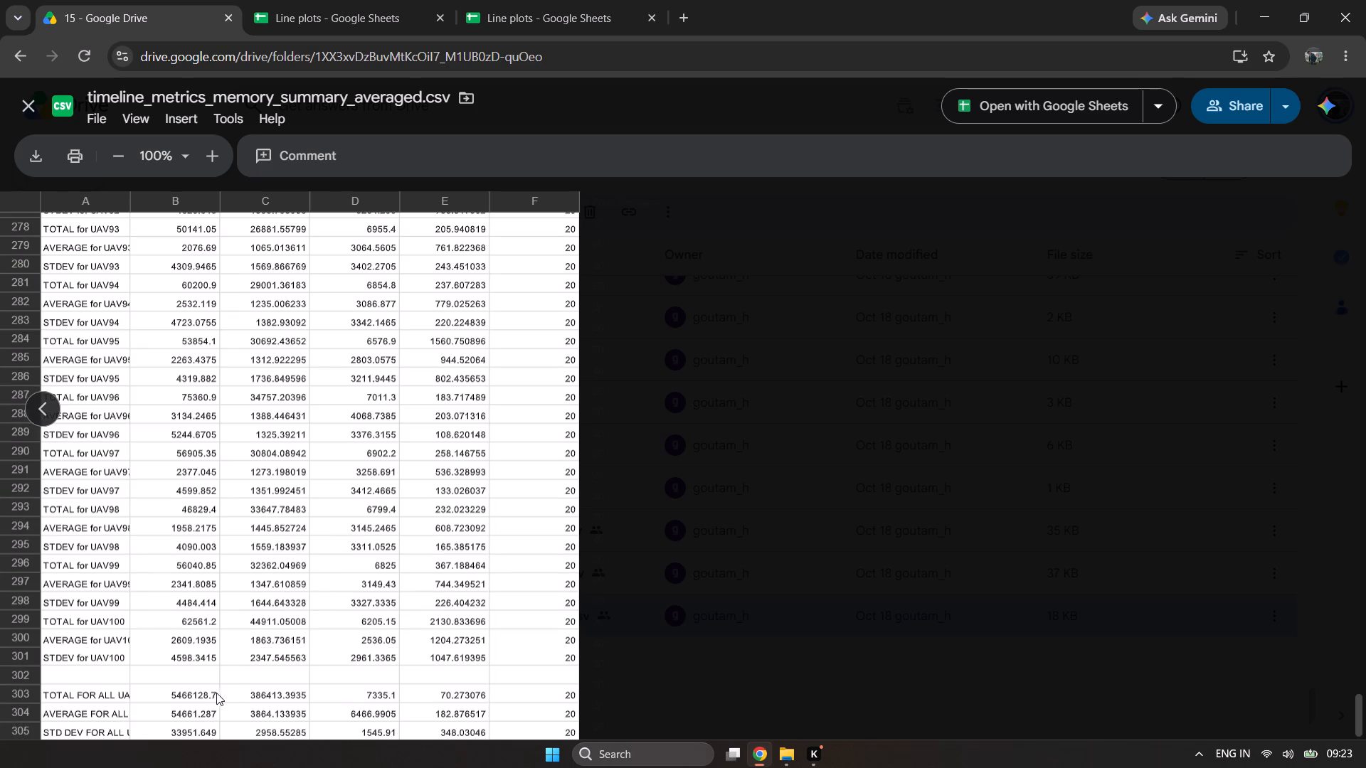
{"action": "left_click_drag", "start_coordinate": [216, 693], "coordinate": [268, 693]}
{"action": "key", "text": "ctrl+c"}
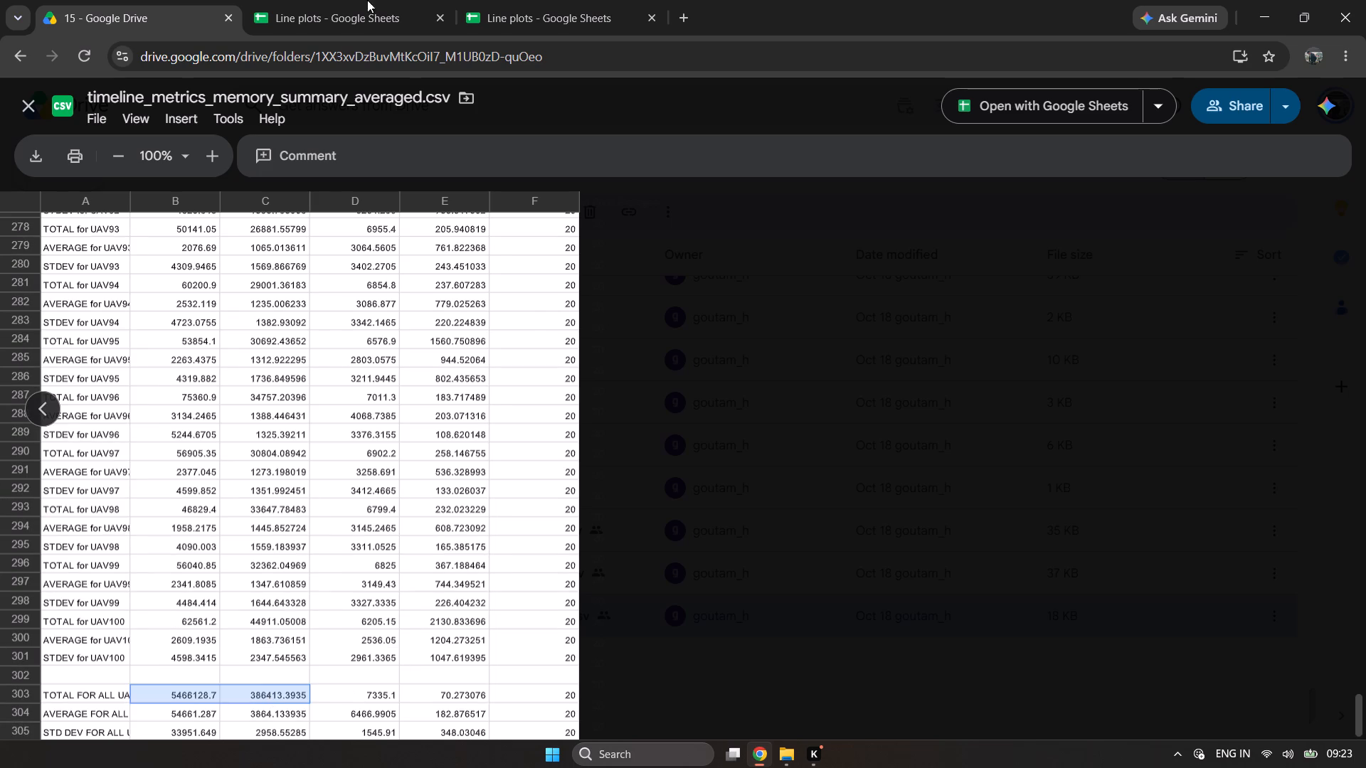
{"action": "left_click", "coordinate": [378, 1]}
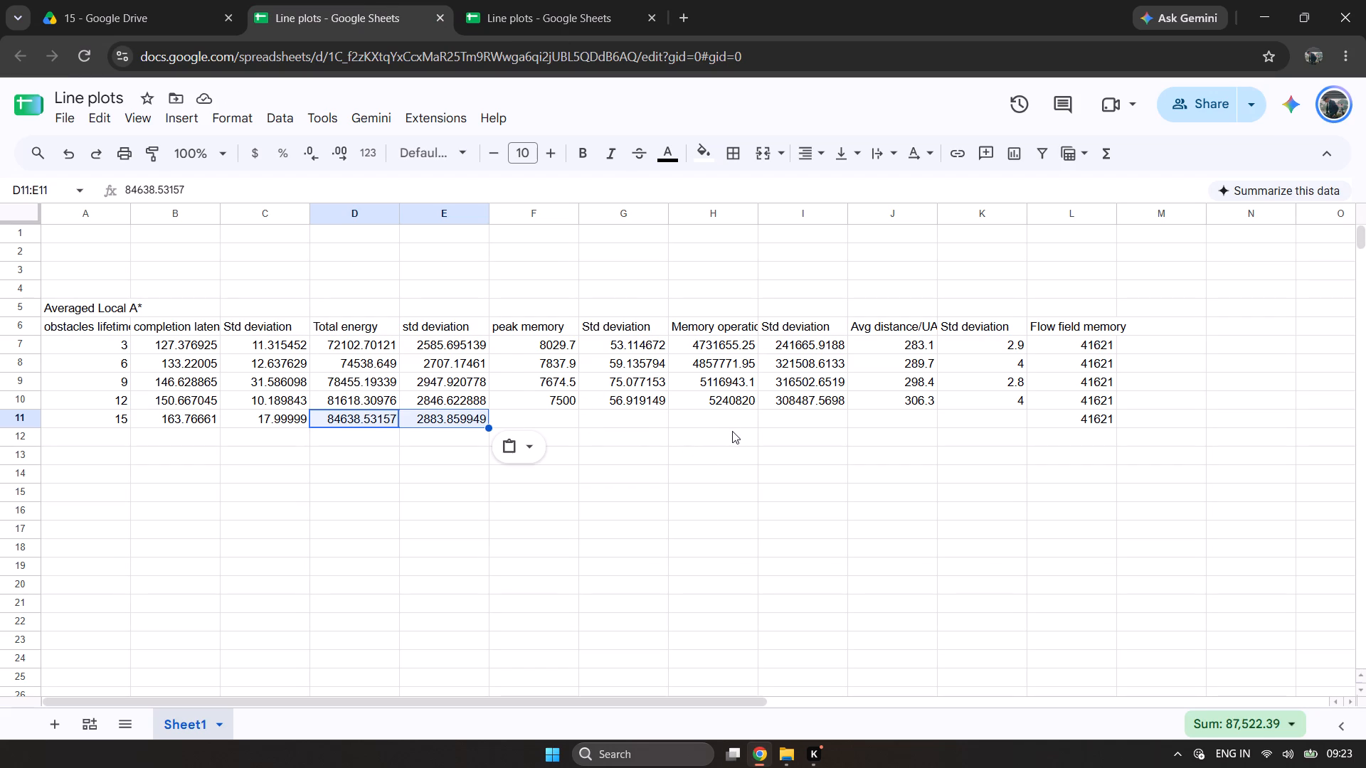
{"action": "left_click", "coordinate": [738, 427]}
{"action": "key", "text": "ctrl+v"}
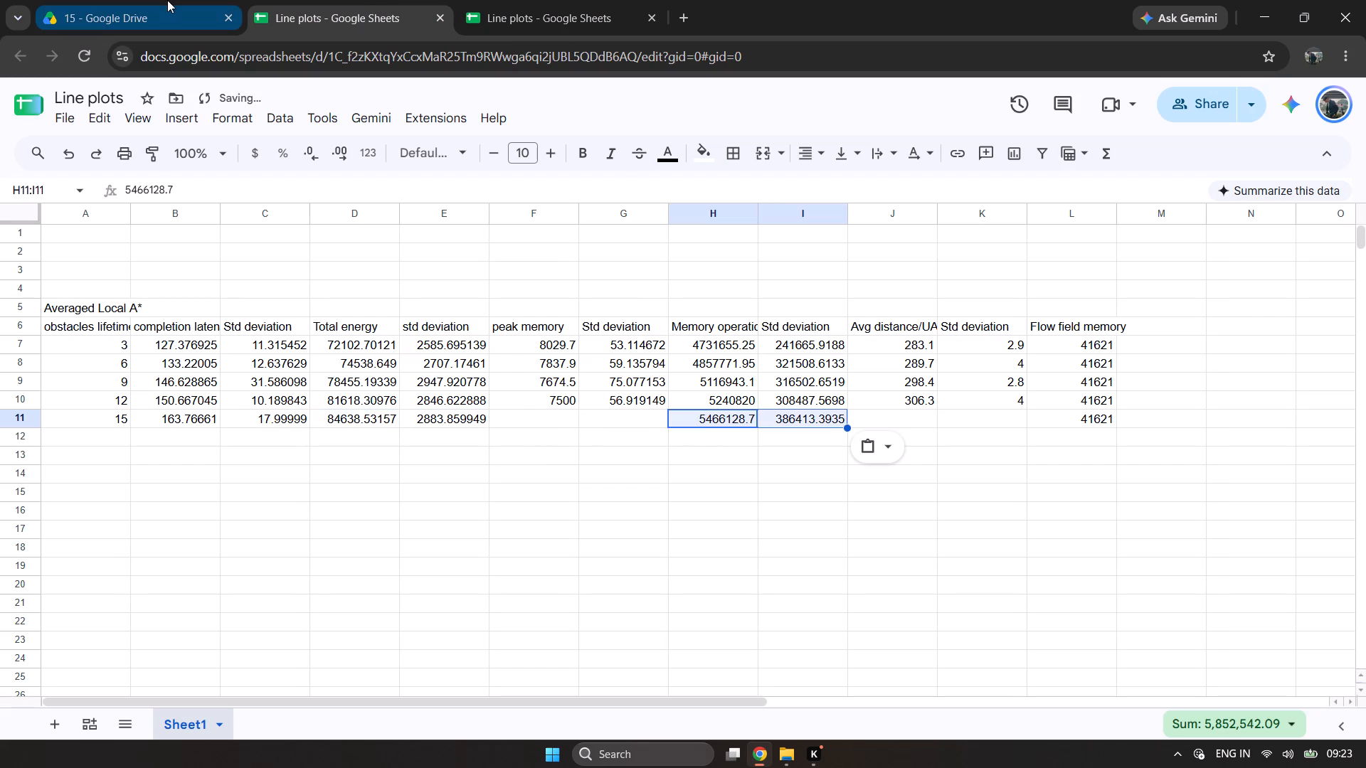
Copy the peak memory and deviation (D303:E303) from folder 15's timeline_metrics_memory_summary_averaged.csv into F11:G11 of the Line plots sheet.
{"action": "left_click", "coordinate": [167, 0]}
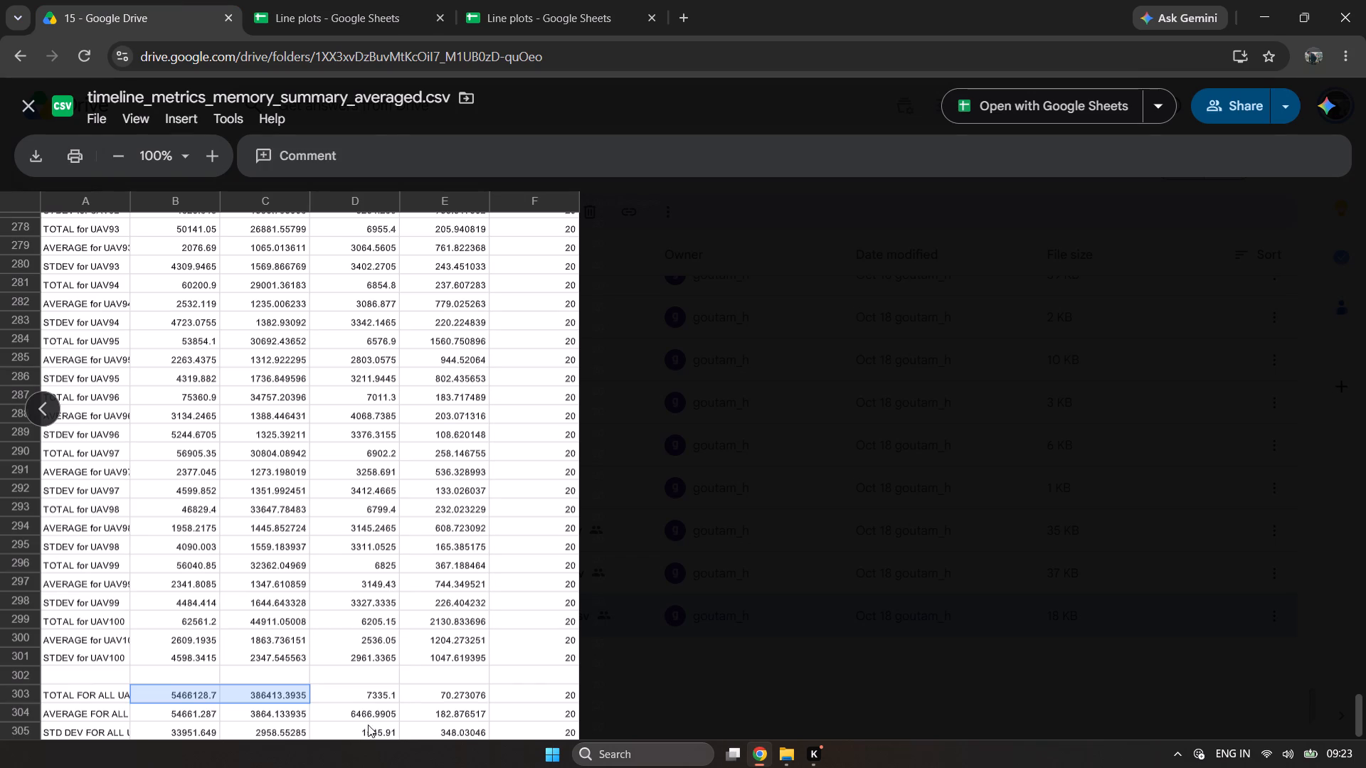
{"action": "left_click_drag", "start_coordinate": [377, 696], "coordinate": [413, 699]}
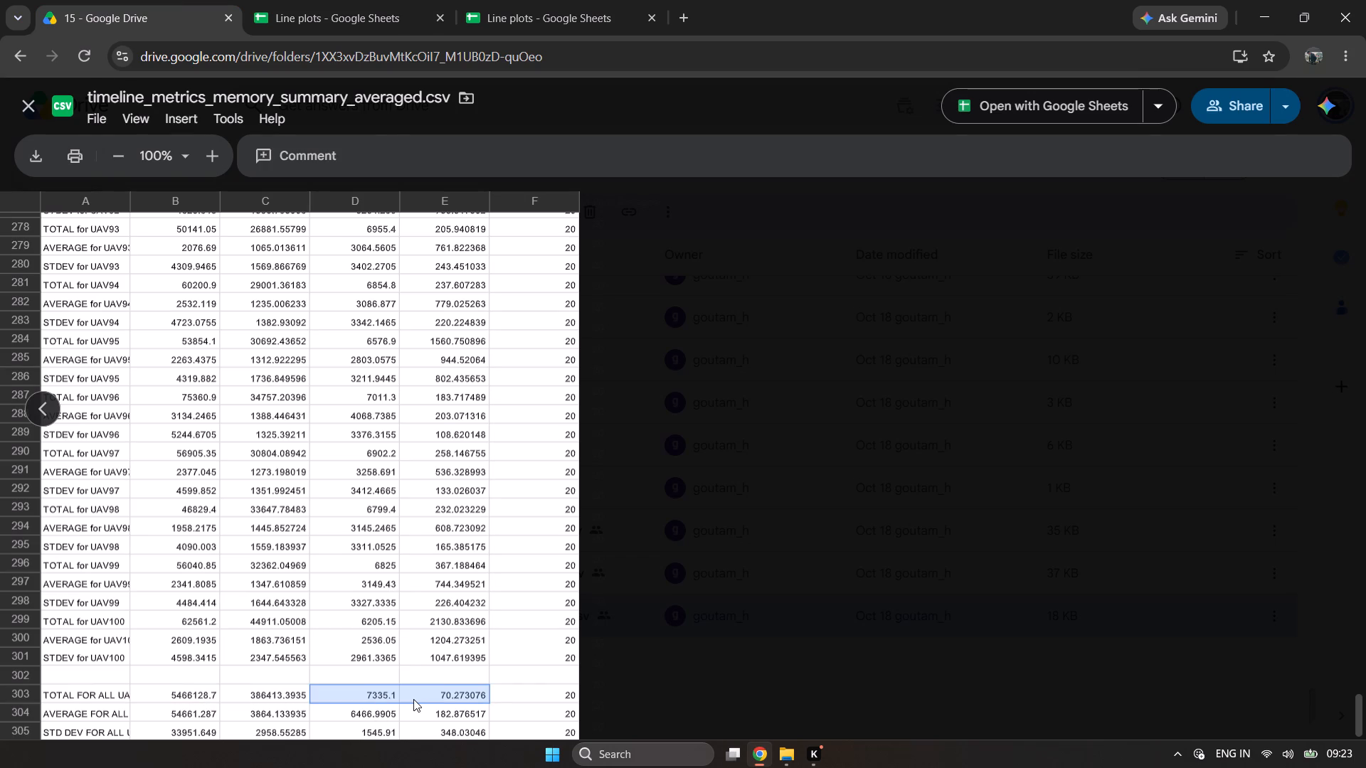
{"action": "key", "text": "ctrl+c"}
{"action": "left_click", "coordinate": [381, 0]}
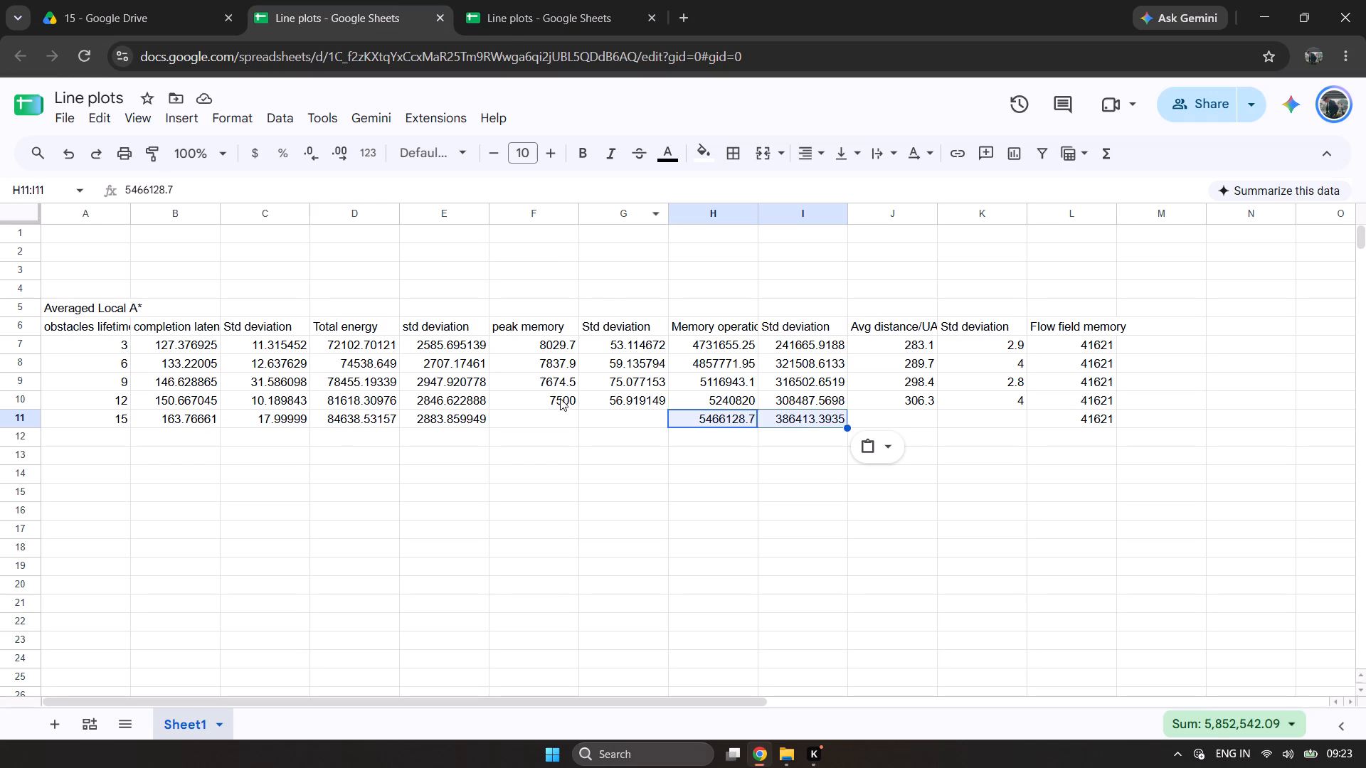
{"action": "left_click", "coordinate": [560, 419]}
{"action": "key", "text": "ctrl+v"}
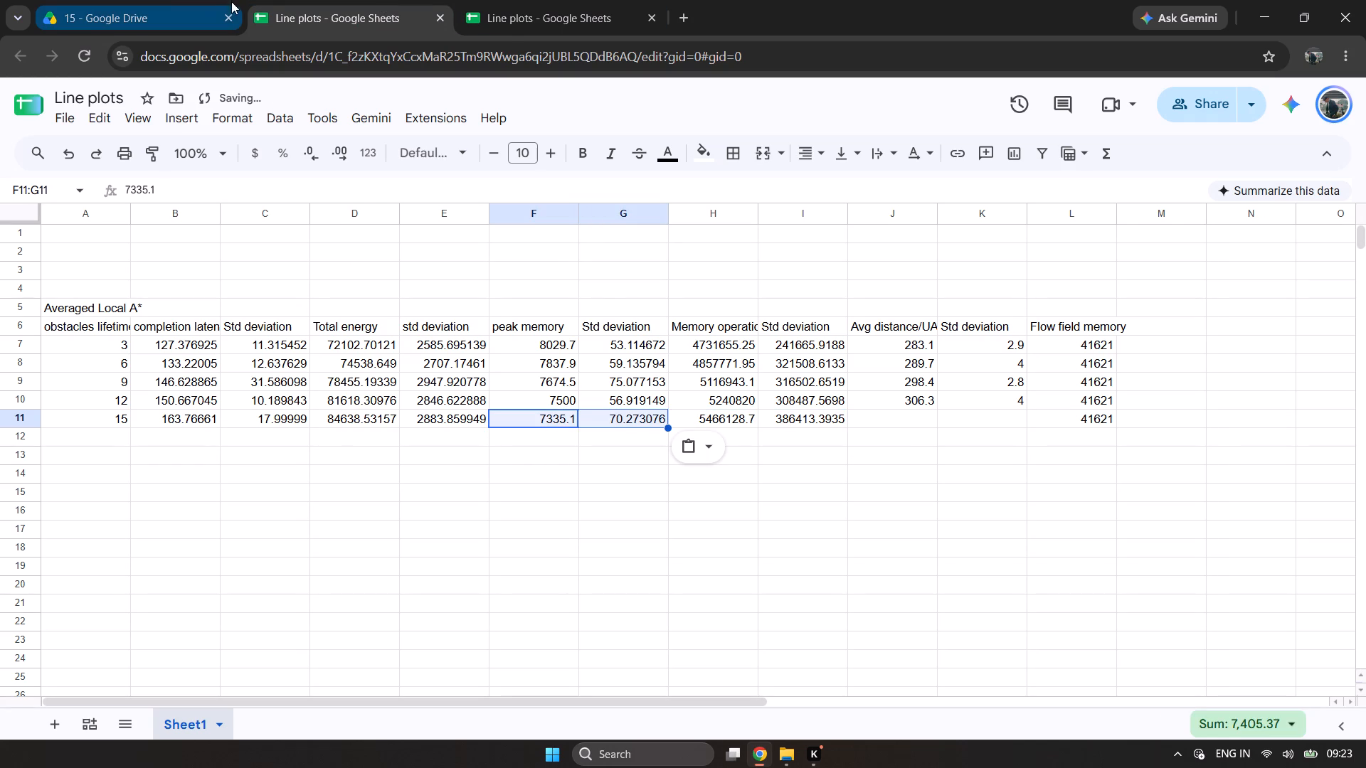
Copy the average distance per UAV and deviation (AX2:AY2) from folder 15's simulation_metrics_averaged.csv into J11:K11 of the Line plots sheet.
{"action": "left_click", "coordinate": [178, 4]}
{"action": "left_click", "coordinate": [17, 105]}
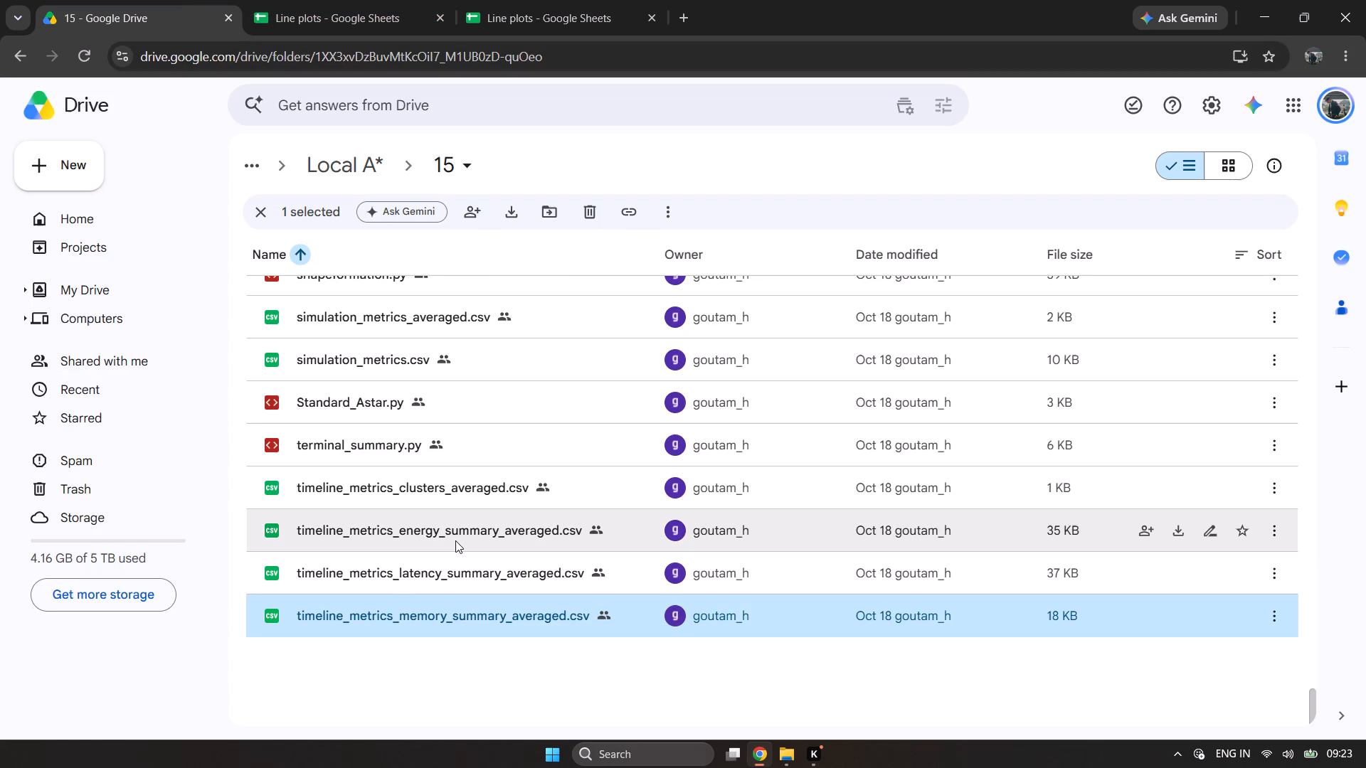
{"action": "scroll", "coordinate": [455, 540], "scroll_direction": "up", "scroll_amount": 1}
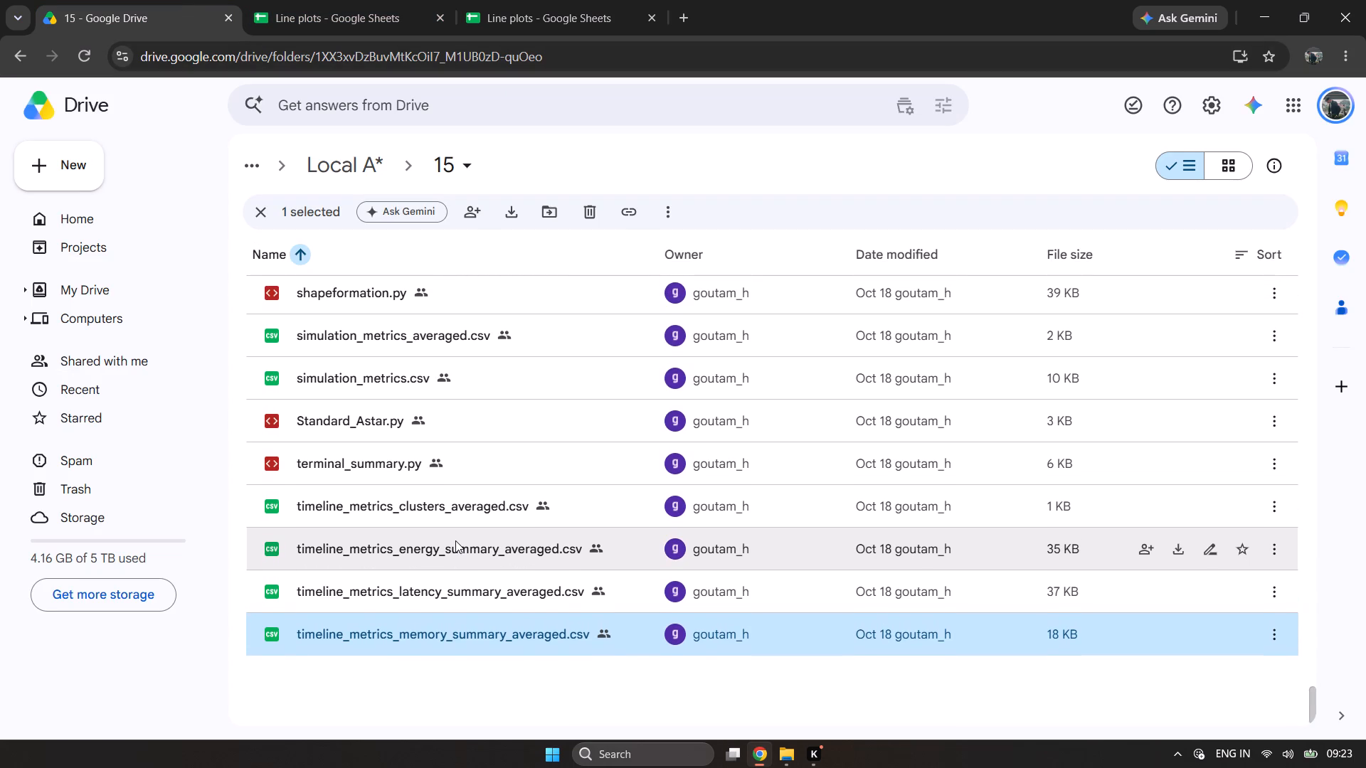
{"action": "scroll", "coordinate": [455, 540], "scroll_direction": "up", "scroll_amount": 1}
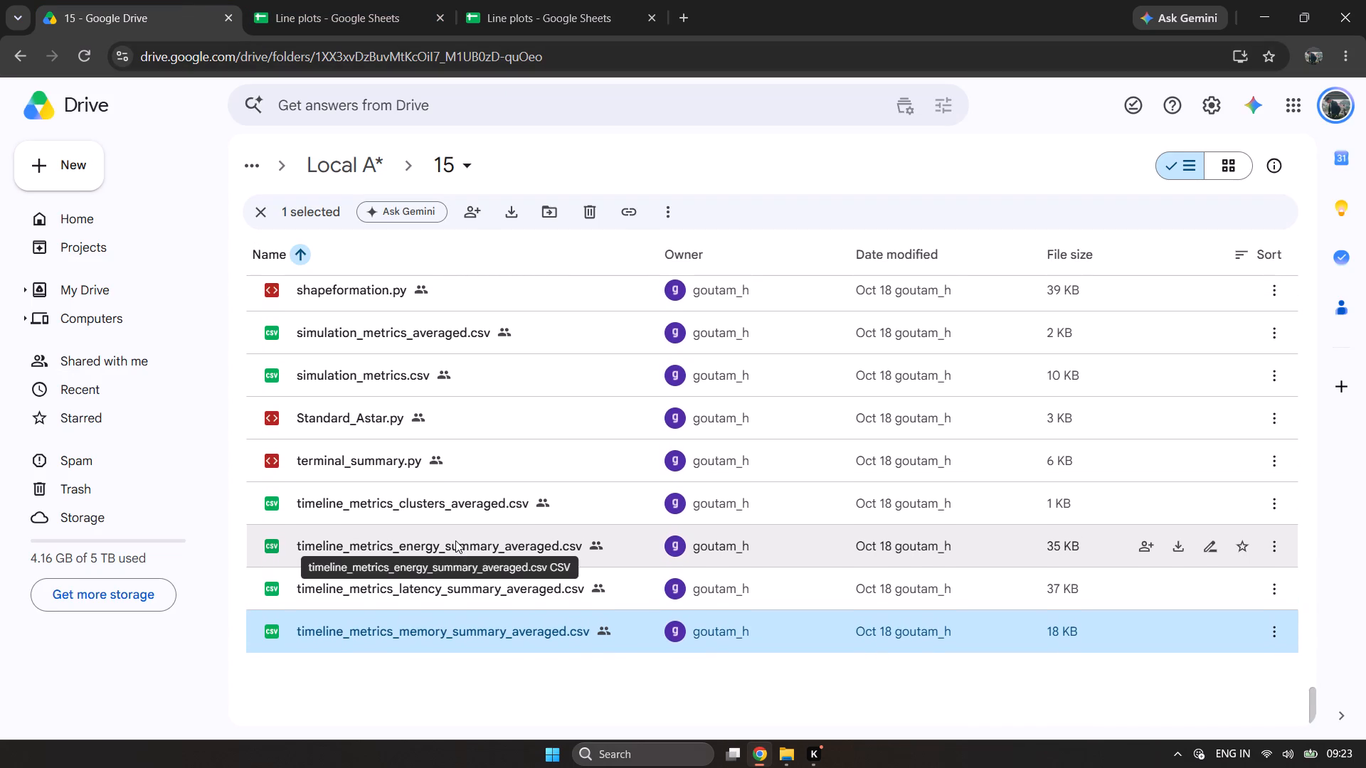
{"action": "double_click", "coordinate": [467, 348]}
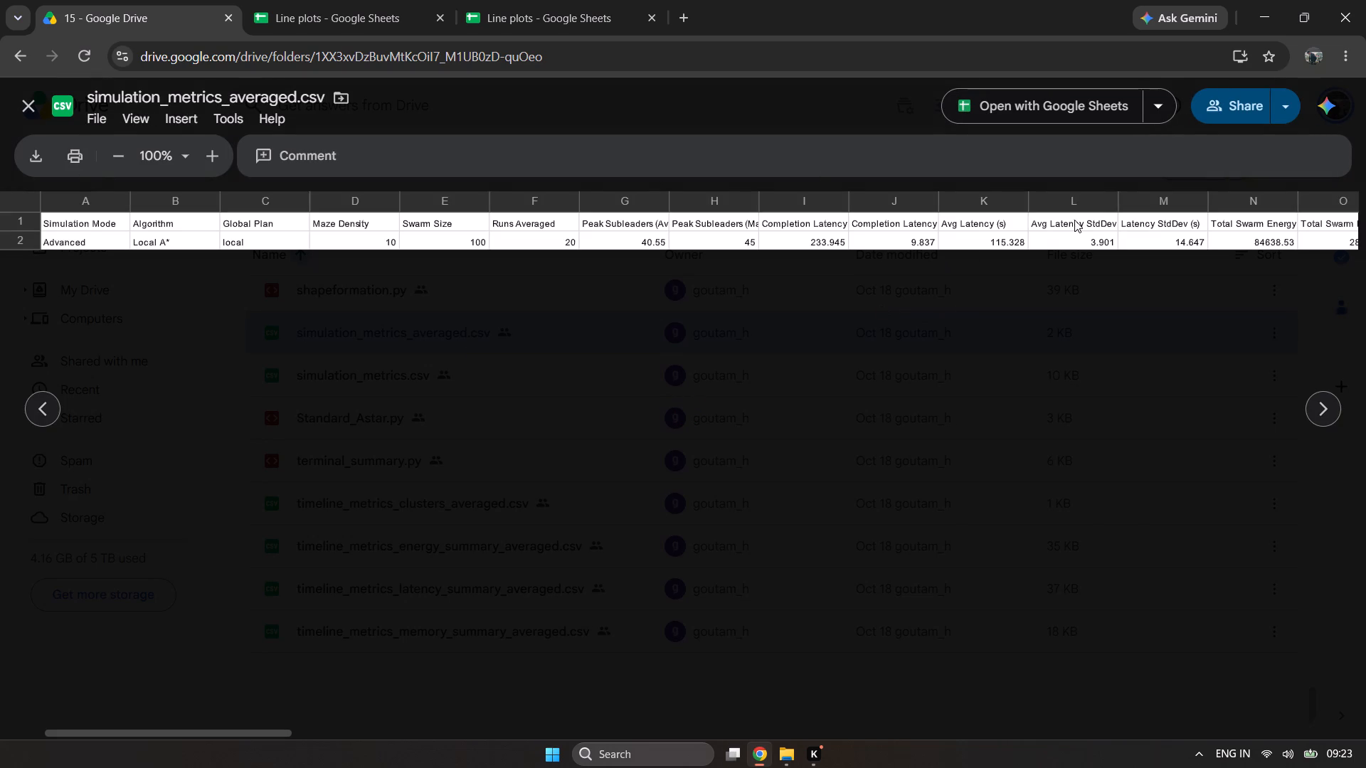
{"action": "scroll", "coordinate": [1096, 222], "scroll_direction": "left", "scroll_amount": 12}
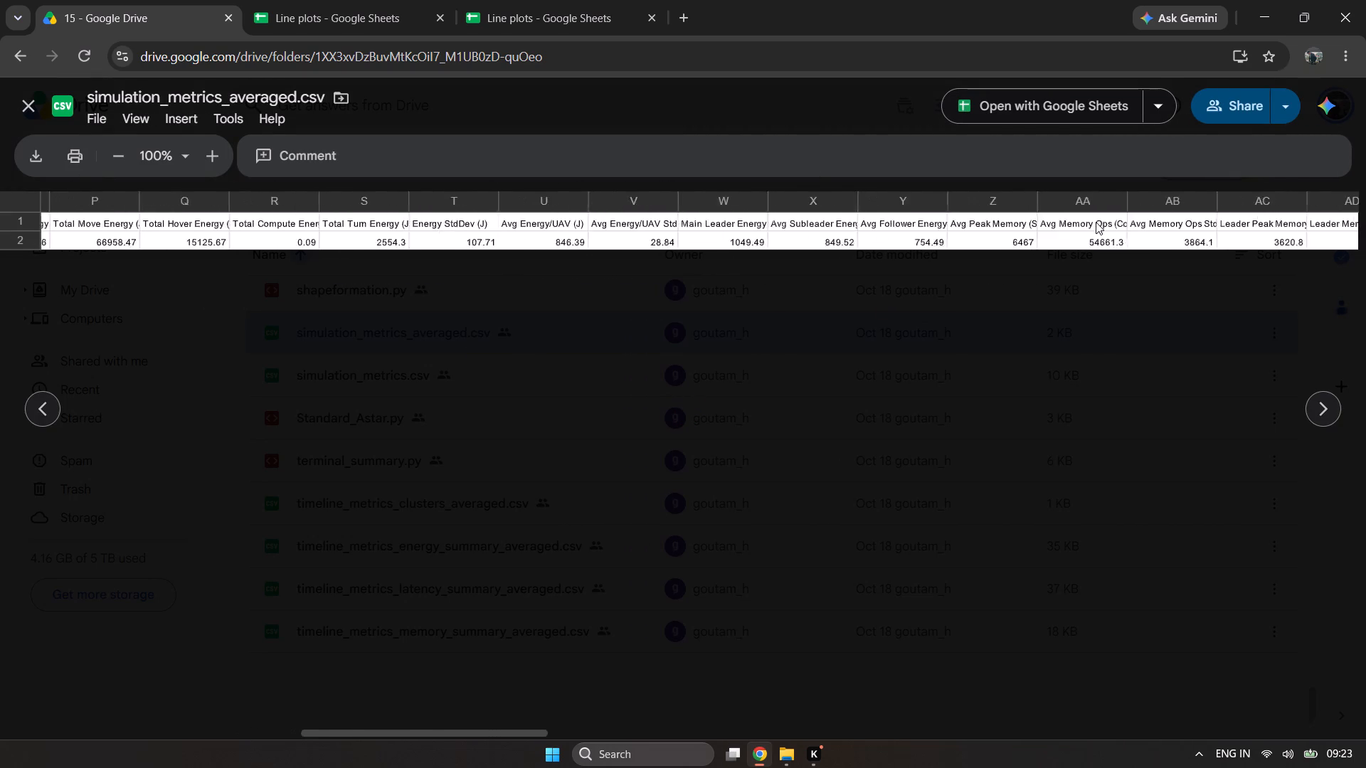
{"action": "scroll", "coordinate": [1096, 222], "scroll_direction": "left", "scroll_amount": 4}
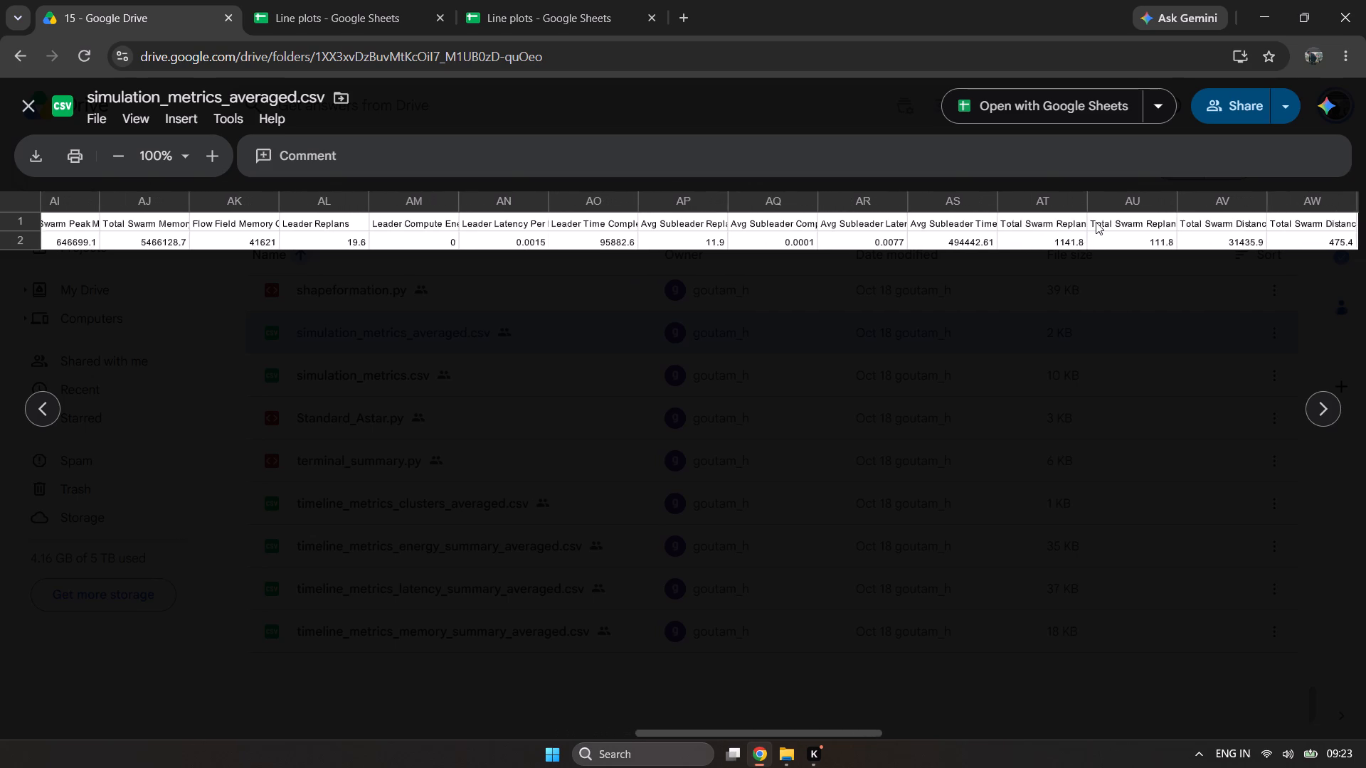
{"action": "scroll", "coordinate": [1096, 222], "scroll_direction": "left", "scroll_amount": 1}
{"action": "scroll", "coordinate": [1248, 238], "scroll_direction": "left", "scroll_amount": 2}
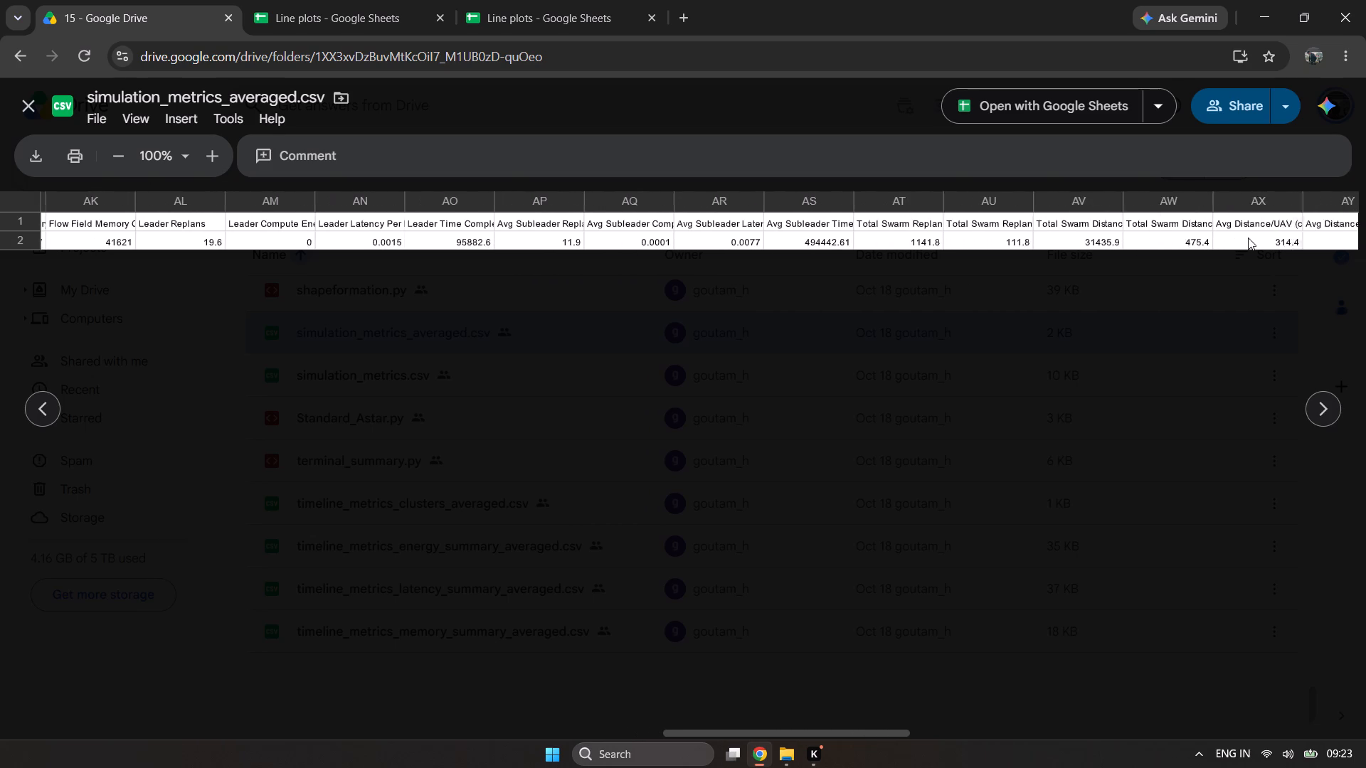
{"action": "scroll", "coordinate": [1248, 238], "scroll_direction": "left", "scroll_amount": 2}
{"action": "left_click_drag", "start_coordinate": [1148, 240], "coordinate": [1174, 240]}
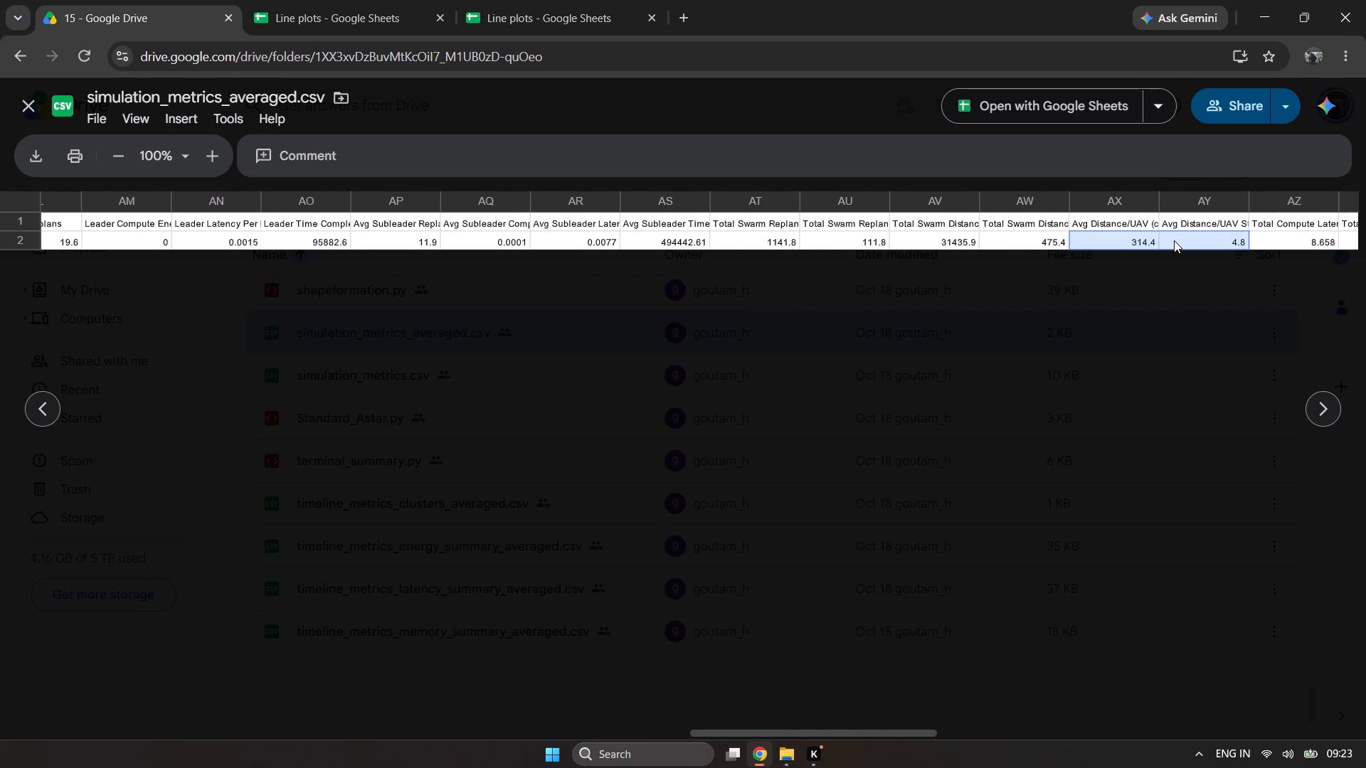
{"action": "key", "text": "ctrl+c"}
{"action": "left_click", "coordinate": [421, 0]}
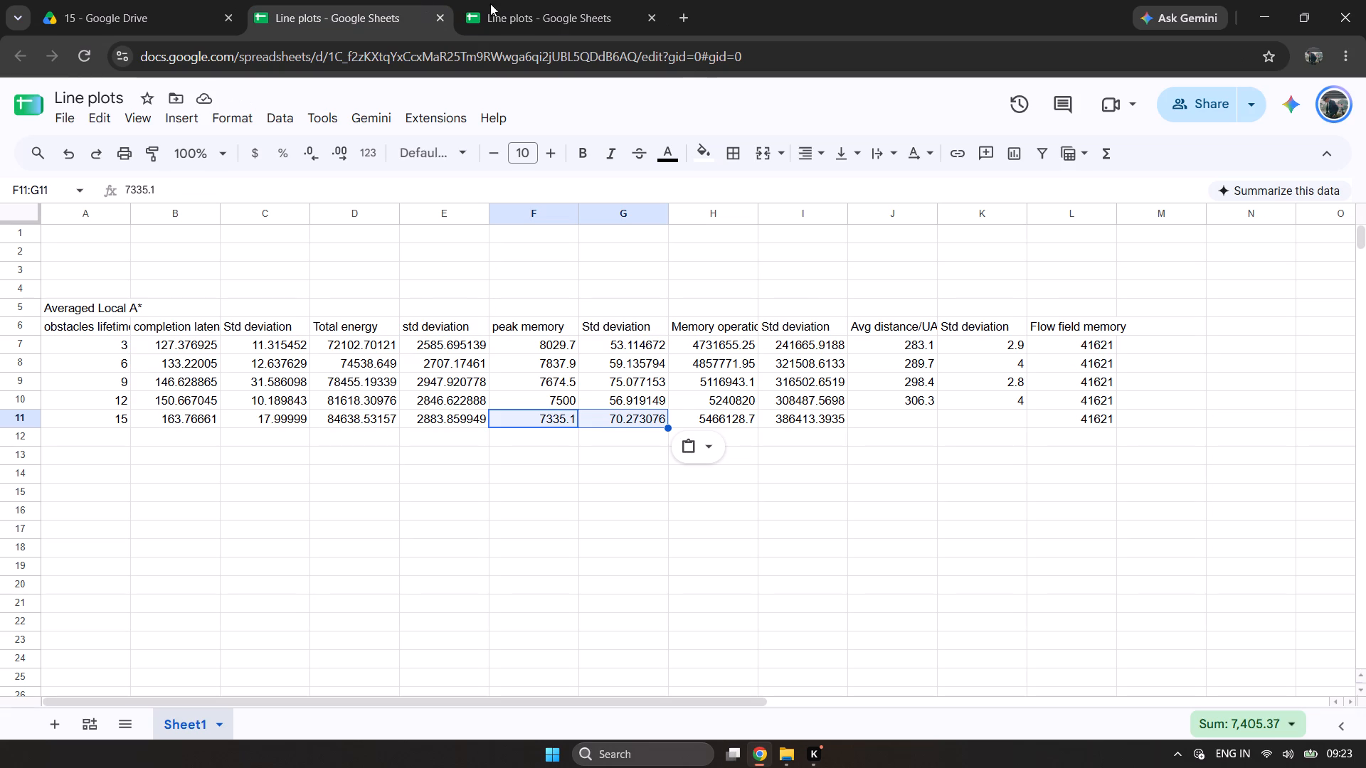
{"action": "left_click", "coordinate": [901, 416]}
{"action": "key", "text": "ctrl+v"}
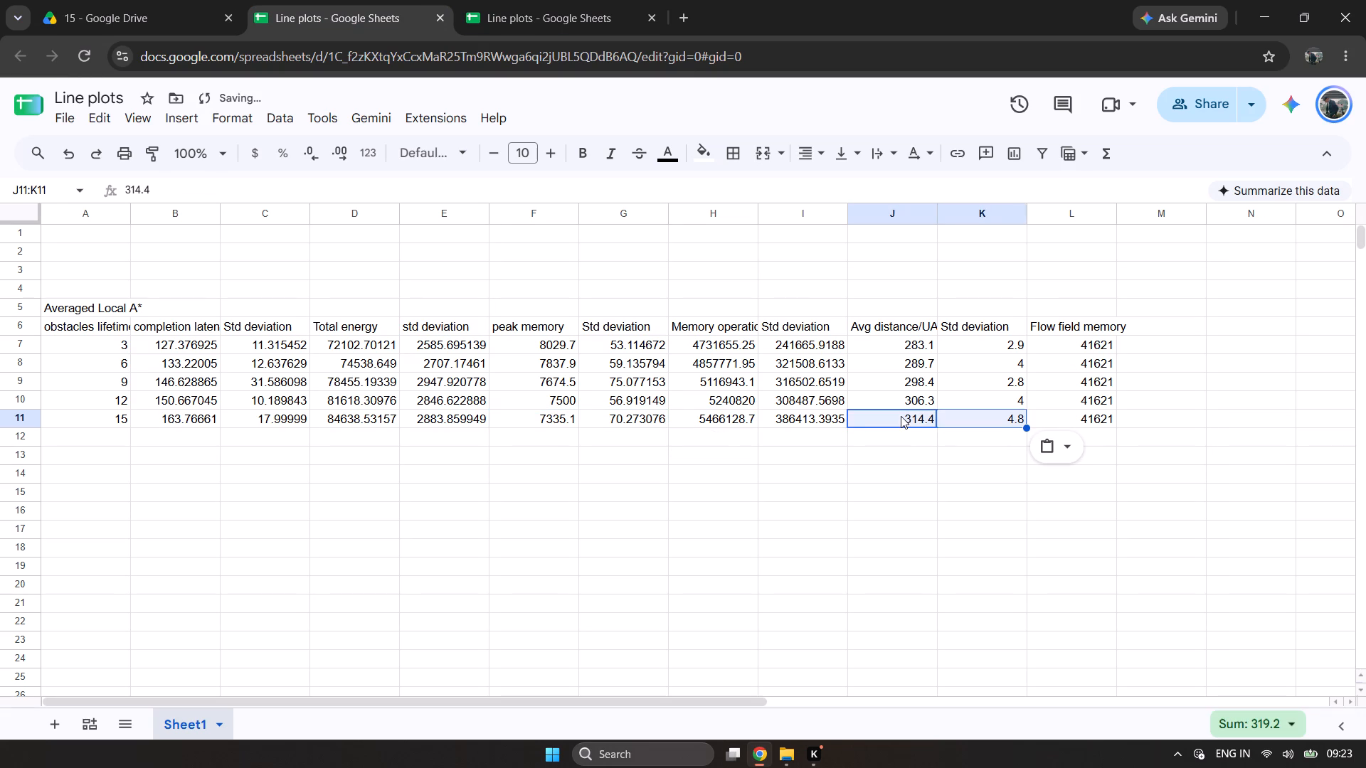
{"action": "left_click", "coordinate": [721, 505]}
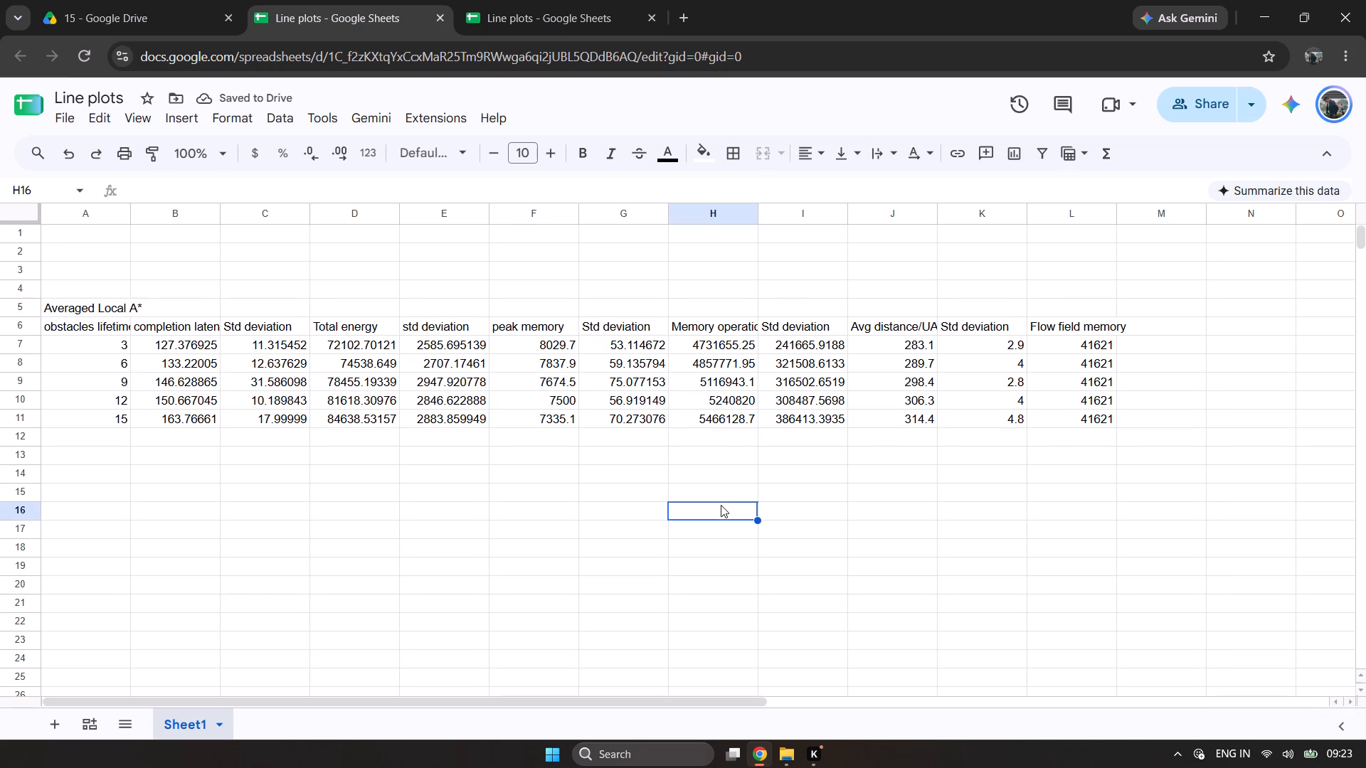
Close the preview of folder 15's simulation_metrics_averaged.csv in Google Drive.
{"action": "scroll", "coordinate": [721, 505], "scroll_direction": "down", "scroll_amount": 1}
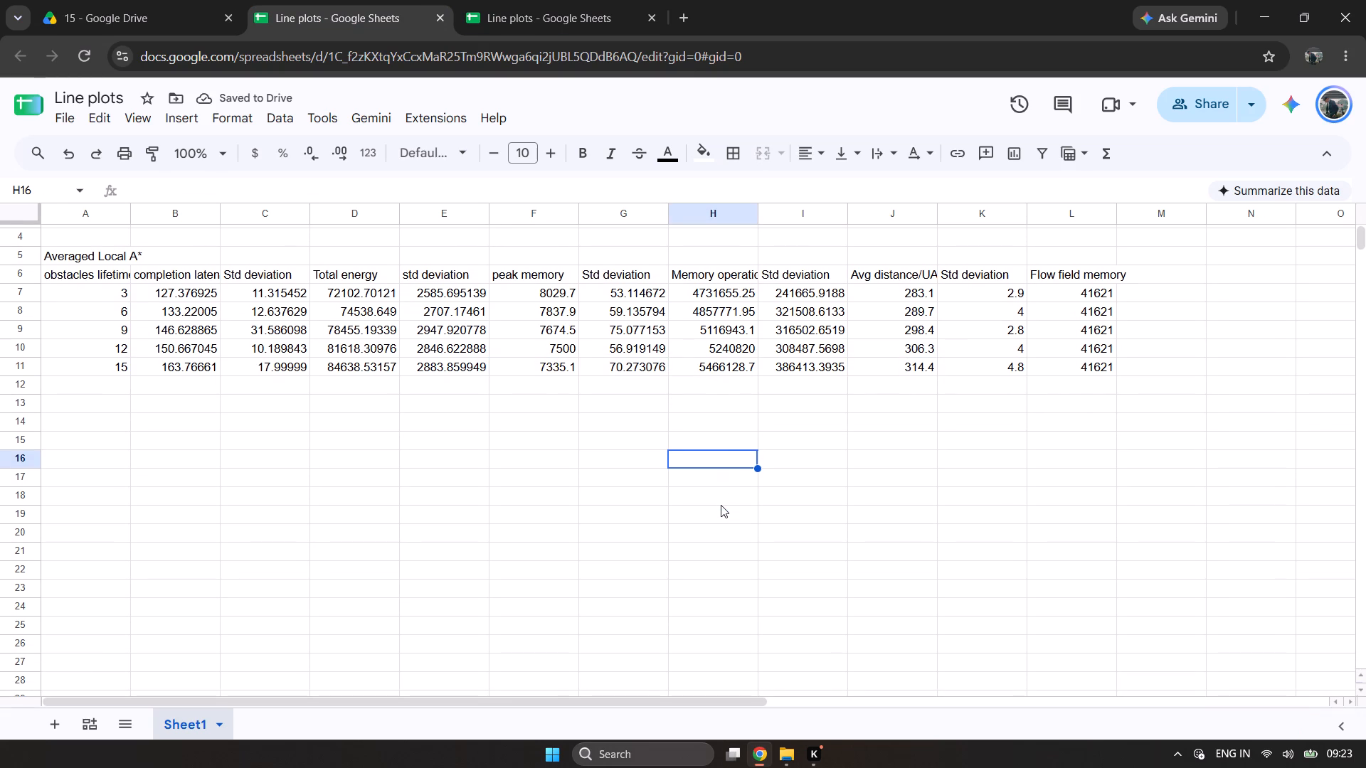
{"action": "left_click", "coordinate": [181, 0]}
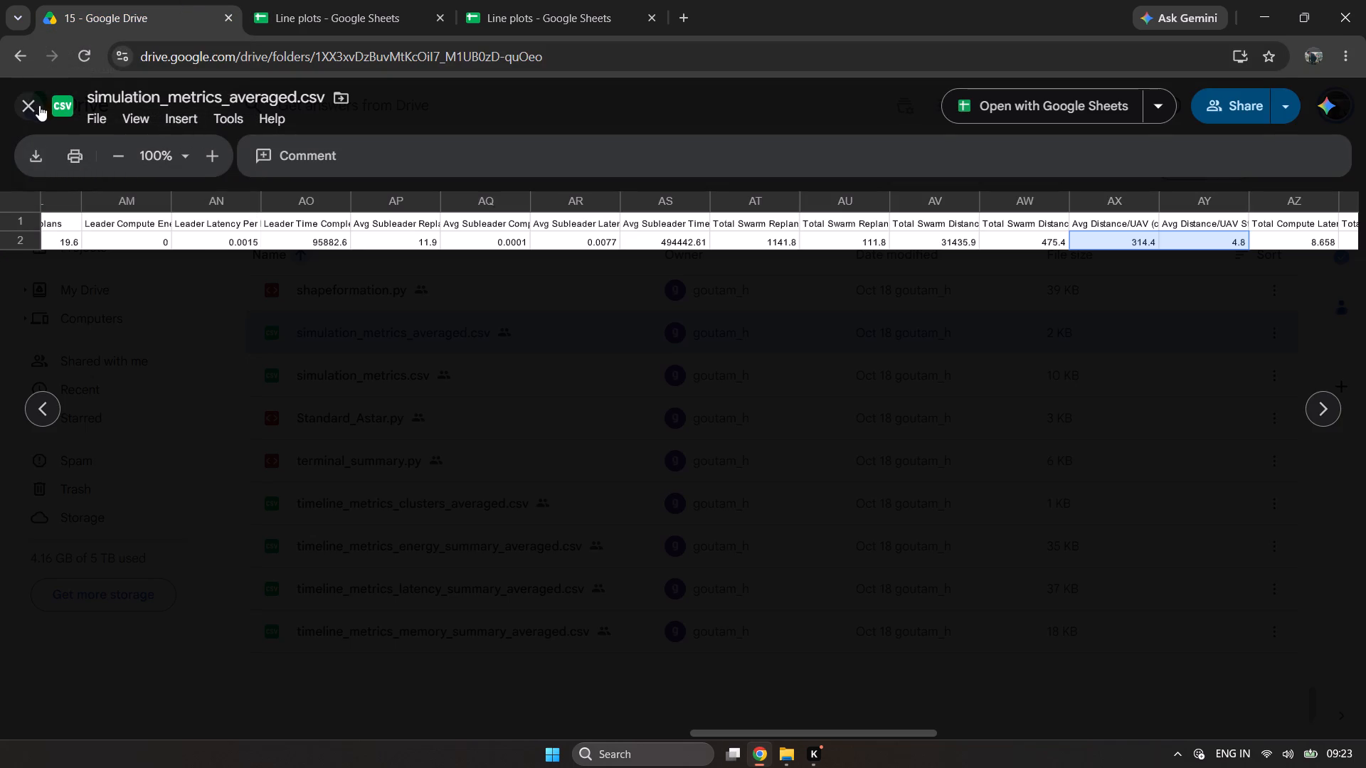
{"action": "left_click", "coordinate": [39, 105]}
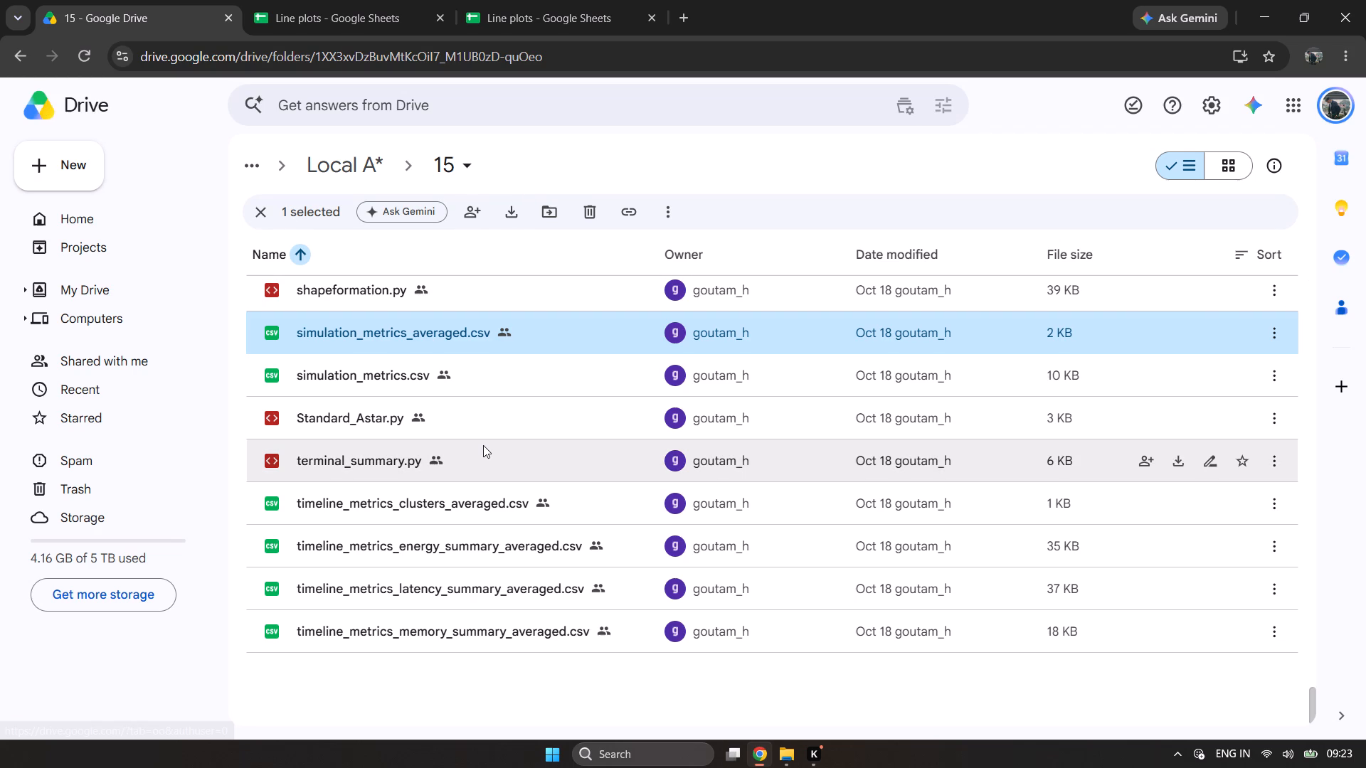
Copy the Averaged Local A* title and column headers (A5:K6) in the Line plots sheet to A14:K15.
{"action": "left_click", "coordinate": [371, 0]}
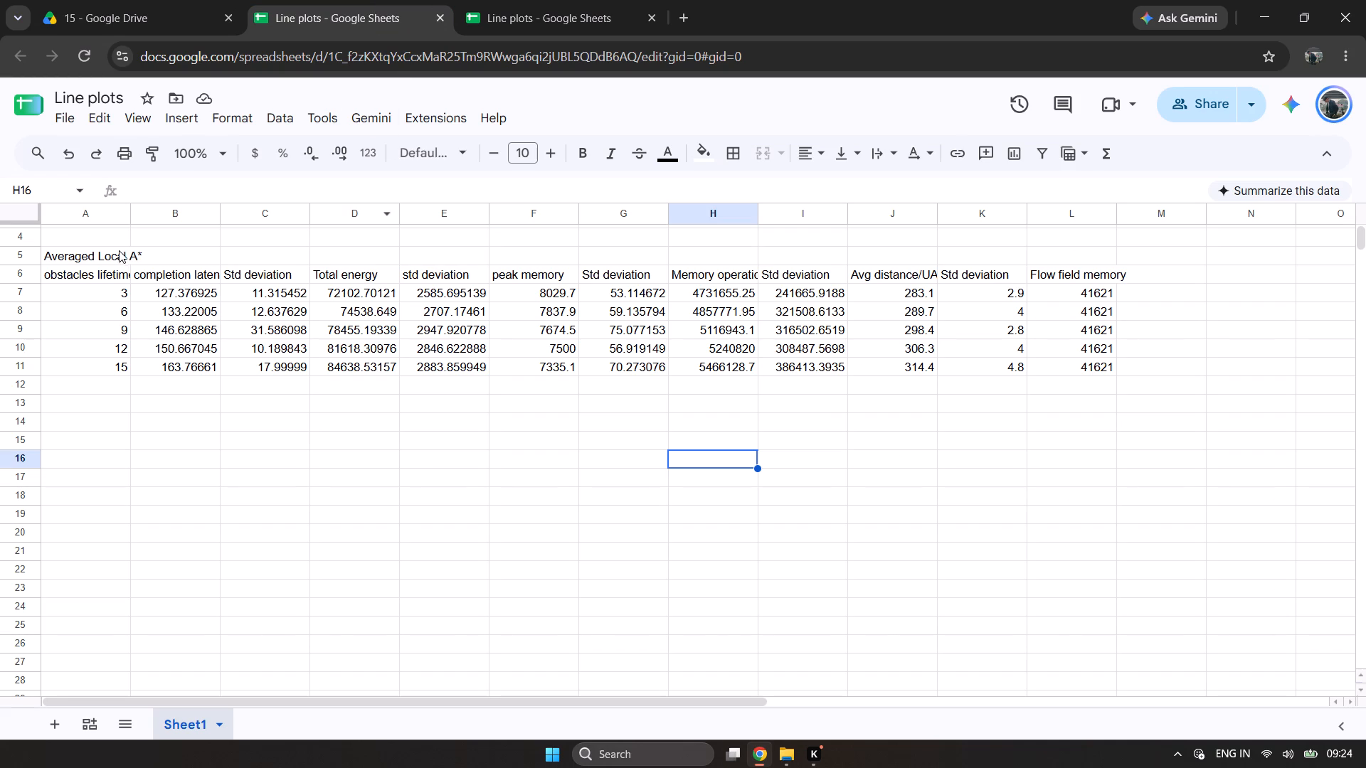
{"action": "left_click_drag", "start_coordinate": [95, 256], "coordinate": [97, 260]}
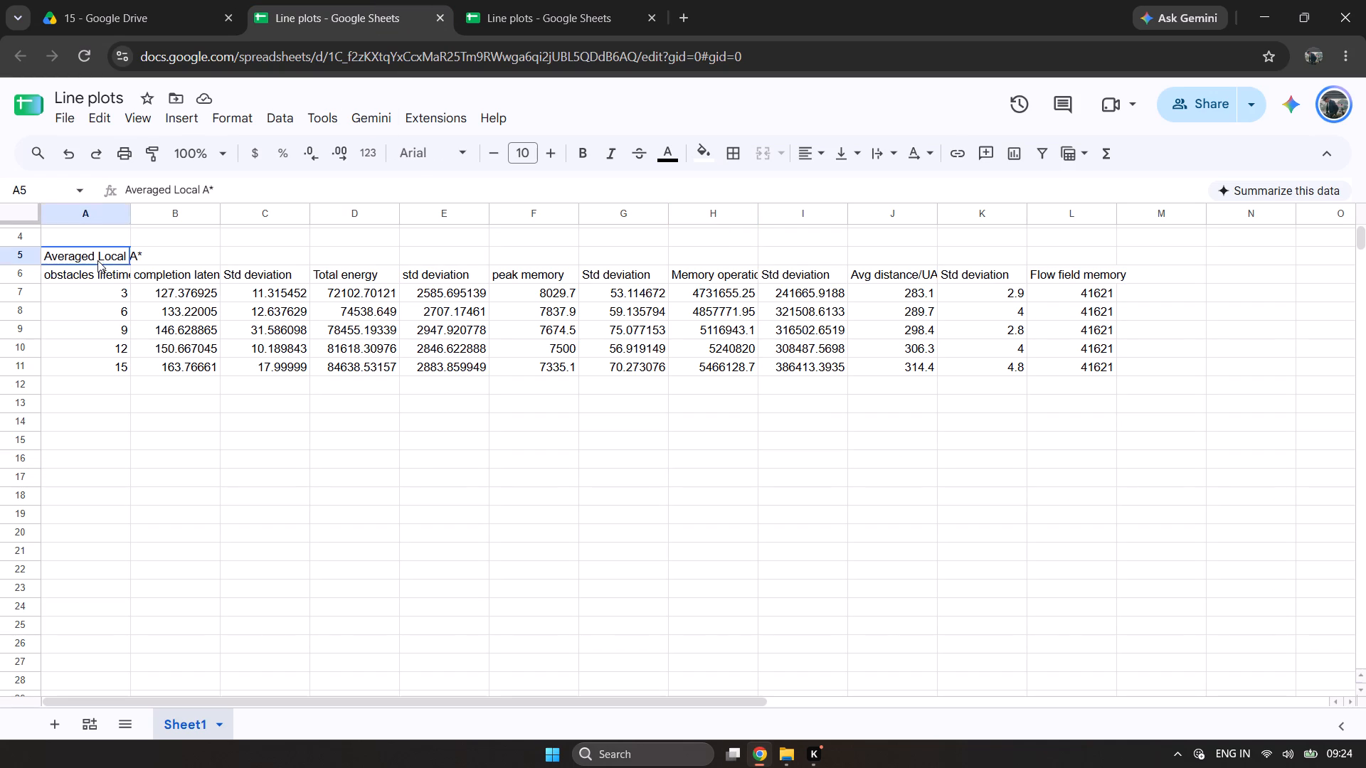
{"action": "left_click_drag", "start_coordinate": [97, 260], "coordinate": [1010, 284]}
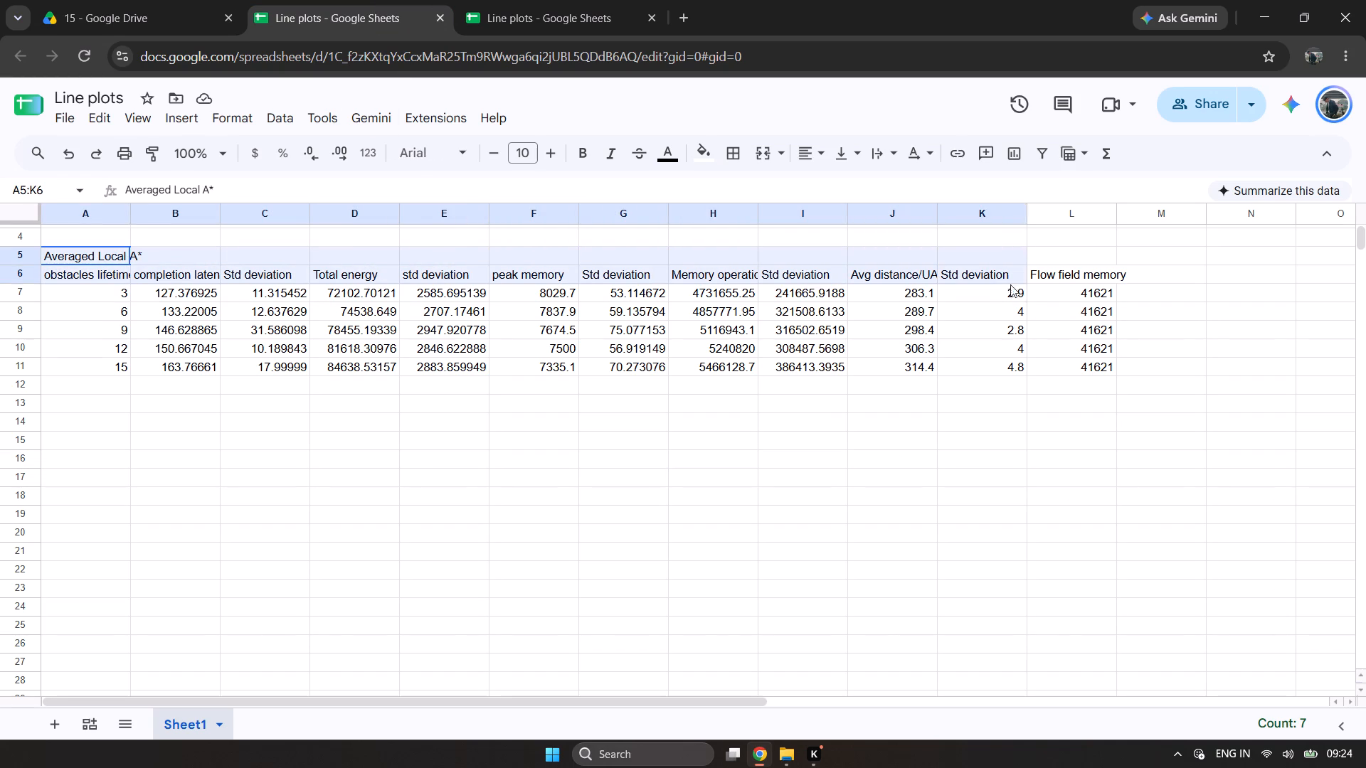
{"action": "left_click_drag", "start_coordinate": [1010, 284], "coordinate": [1024, 274]}
{"action": "key", "text": "ctrl+c"}
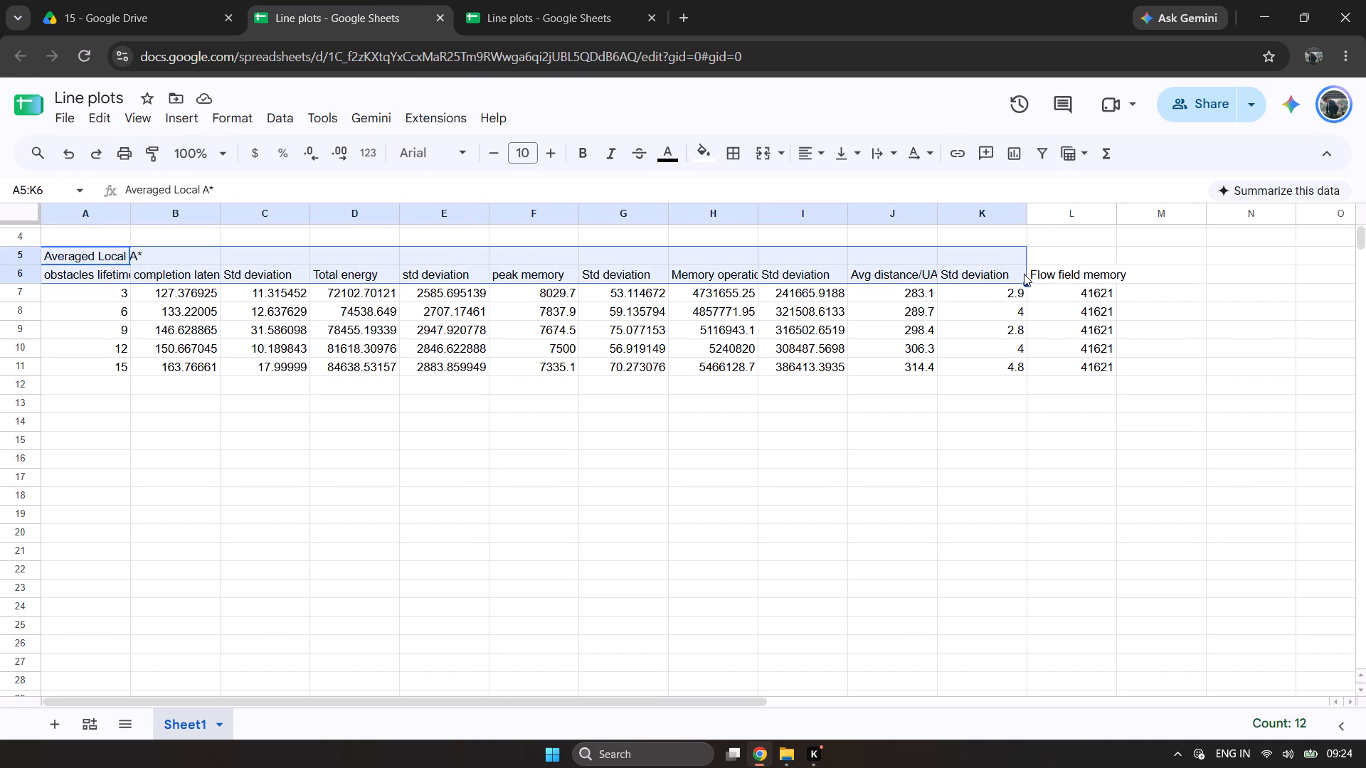
{"action": "left_click", "coordinate": [109, 432]}
{"action": "key", "text": "ctrl+v"}
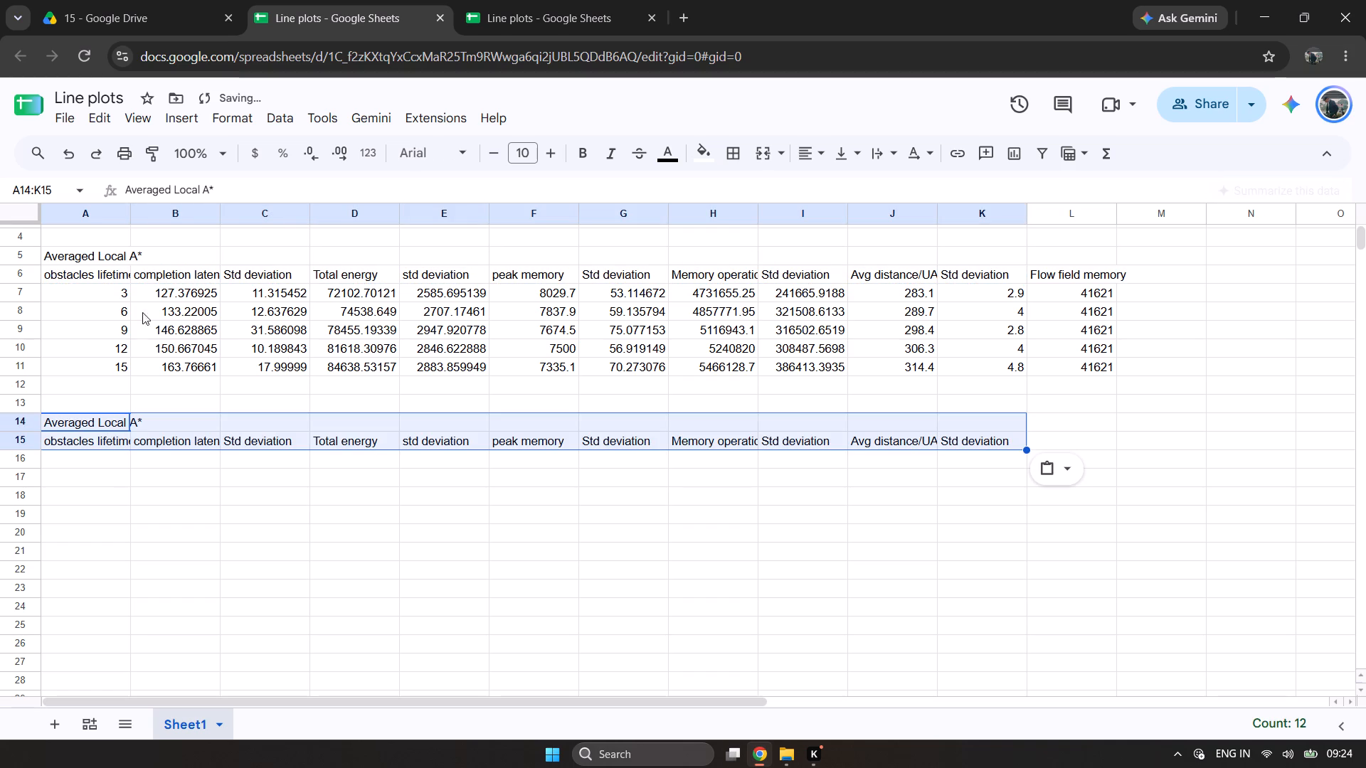
Change the title in A14 of the Line plots sheet to "Averaged Global D* lite".
{"action": "left_click", "coordinate": [90, 423]}
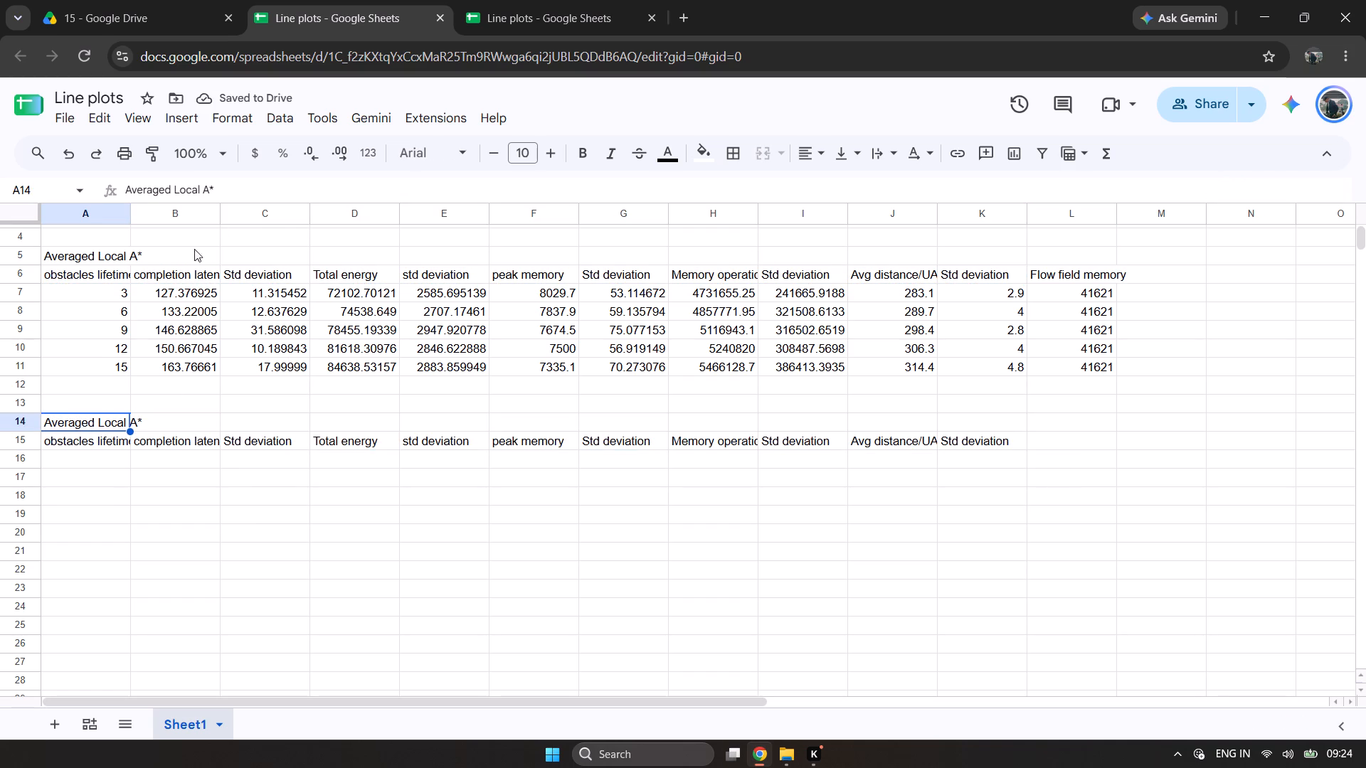
{"action": "left_click", "coordinate": [230, 188]}
{"action": "key", "text": "BackSpace"}
{"action": "key", "text": "BackSpace"}
{"action": "key", "text": "BackSpace"}
{"action": "key", "text": "BackSpace"}
{"action": "key", "text": "BackSpace"}
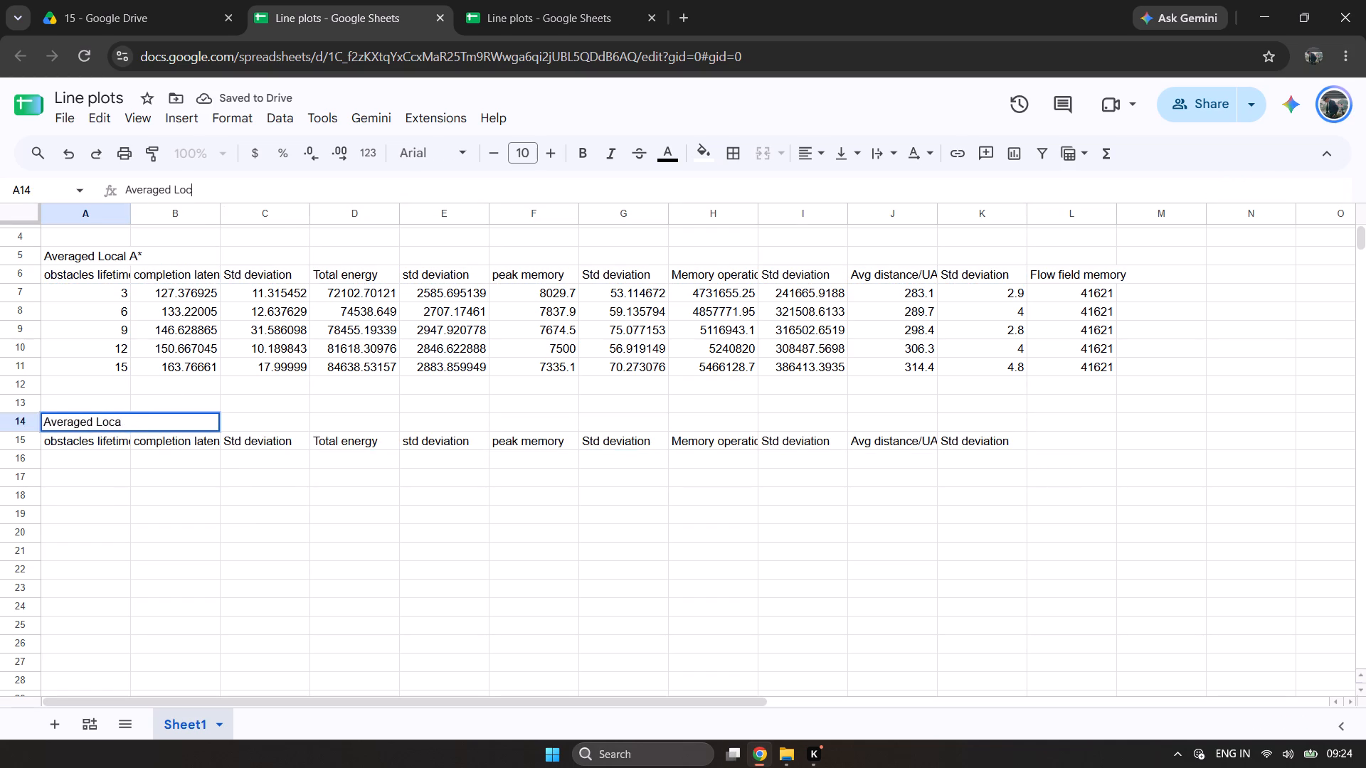
{"action": "key", "text": "BackSpace"}
{"action": "key", "text": "BackSpace"}
{"action": "key", "text": "BackSpace"}
{"action": "type", "text": "Global D* lite"}
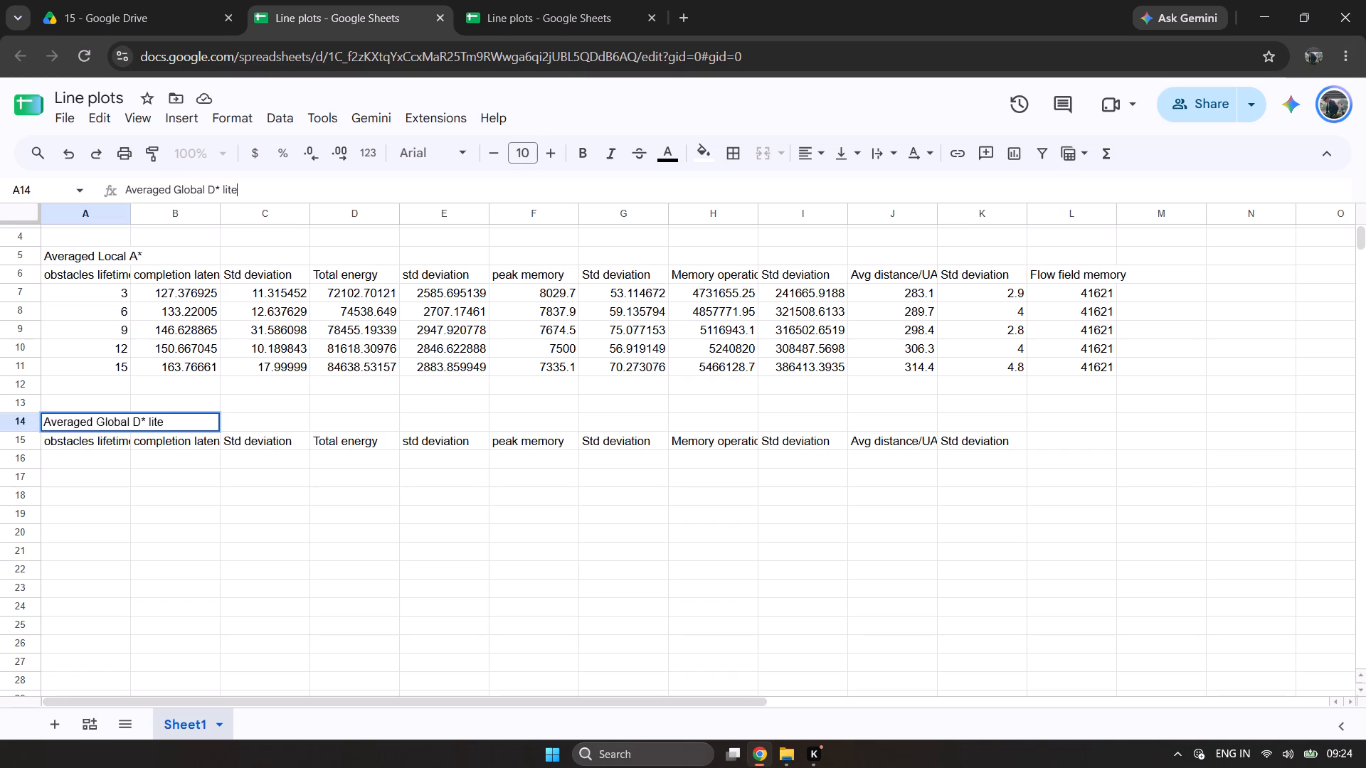
{"action": "left_click", "coordinate": [111, 304]}
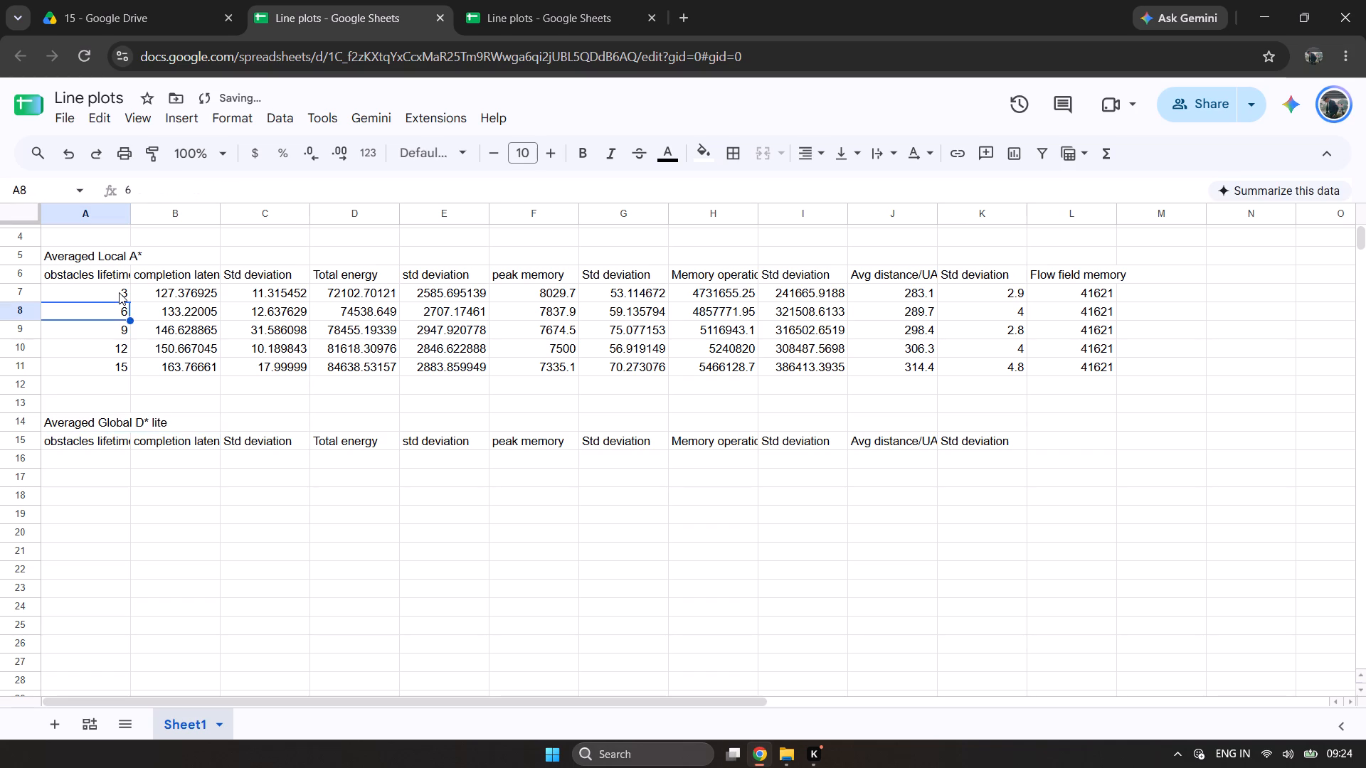
Copy the obstacle lifetimes 3, 6, 9, 12 and 15 from A7:A11 into A16:A20 of the Global D* lite table.
{"action": "left_click", "coordinate": [119, 292]}
{"action": "left_click_drag", "start_coordinate": [119, 292], "coordinate": [121, 370]}
{"action": "key", "text": "ctrl+c"}
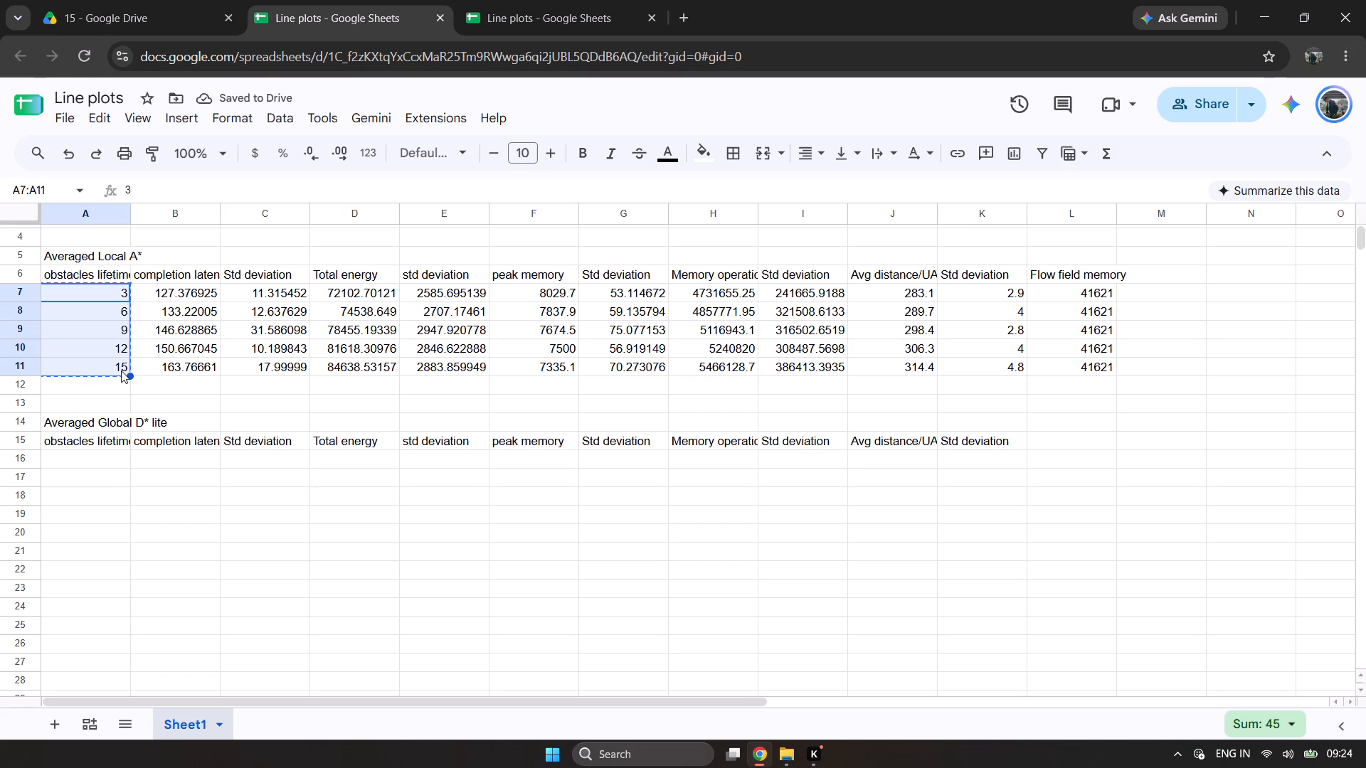
{"action": "left_click", "coordinate": [102, 450]}
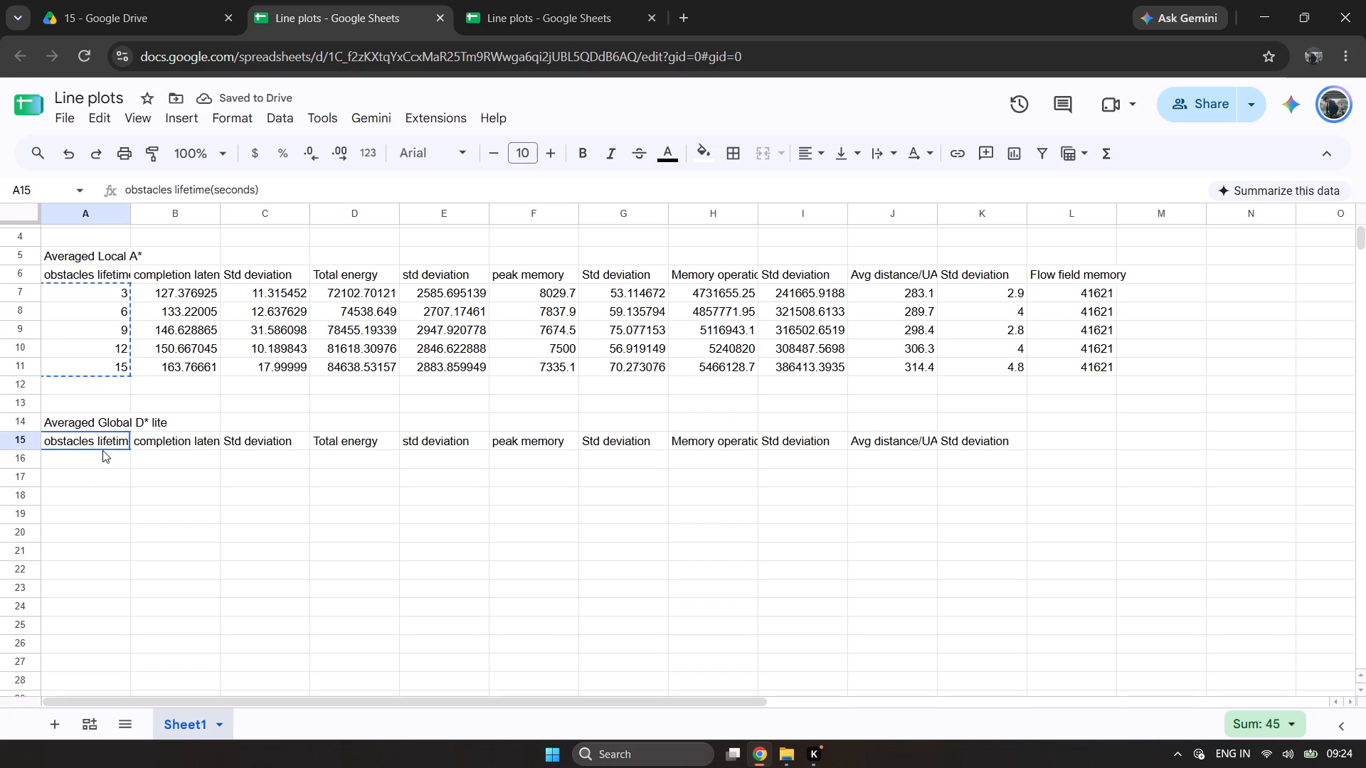
{"action": "left_click", "coordinate": [99, 453]}
{"action": "key", "text": "ctrl+v"}
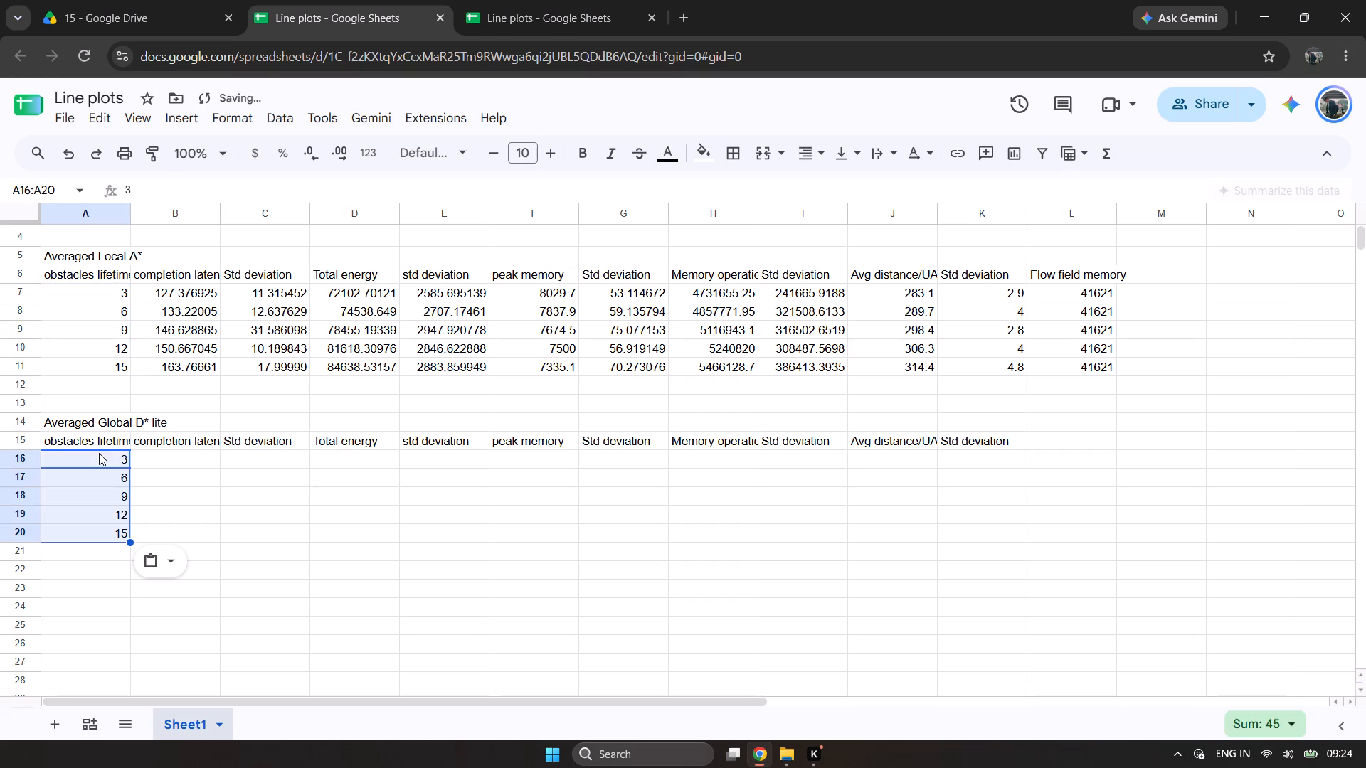
{"action": "left_click", "coordinate": [254, 516]}
Copy the Averaged Global D* lite title and column headers (A14:K15) to A23:K24 for a third table.
{"action": "left_click_drag", "start_coordinate": [100, 421], "coordinate": [149, 444]}
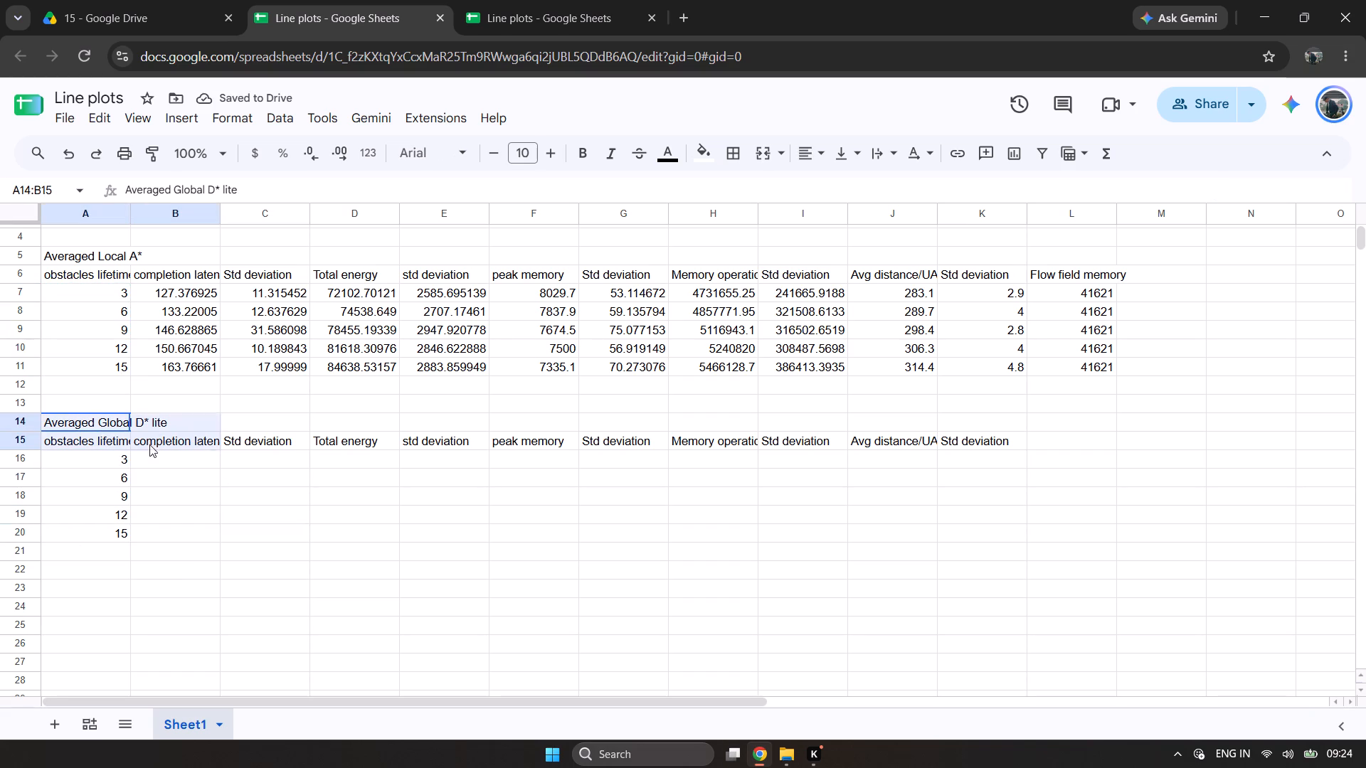
{"action": "left_click_drag", "start_coordinate": [149, 444], "coordinate": [956, 447]}
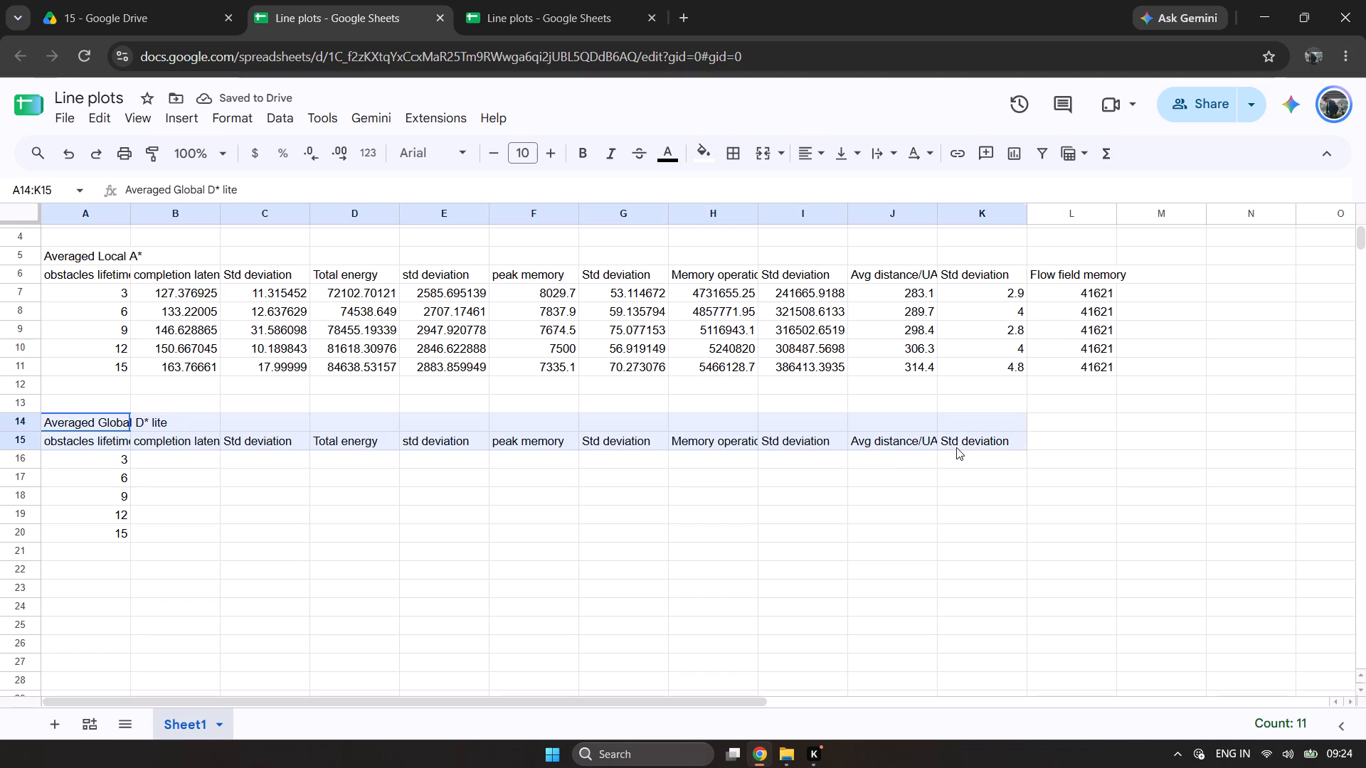
{"action": "left_click_drag", "start_coordinate": [956, 447], "coordinate": [958, 447]}
{"action": "key", "text": "ctrl+c"}
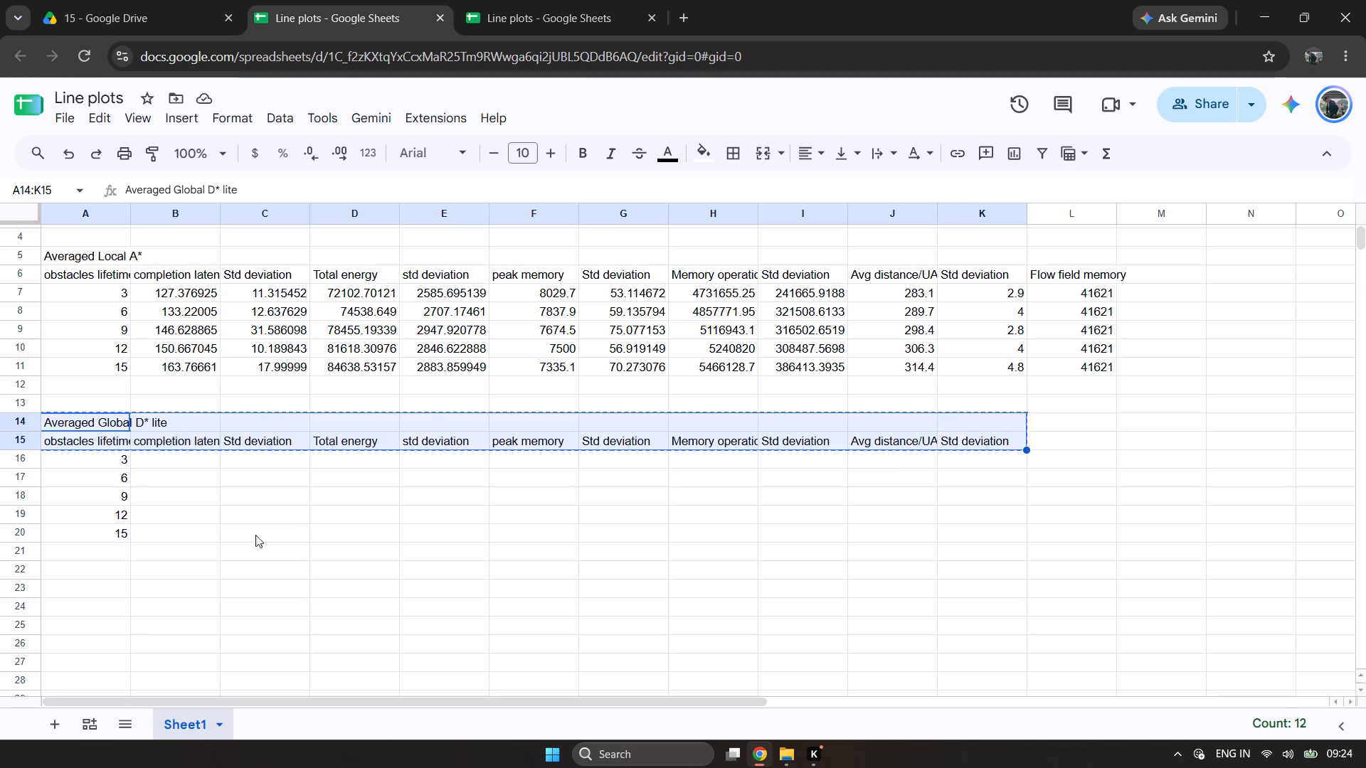
{"action": "left_click", "coordinate": [120, 586]}
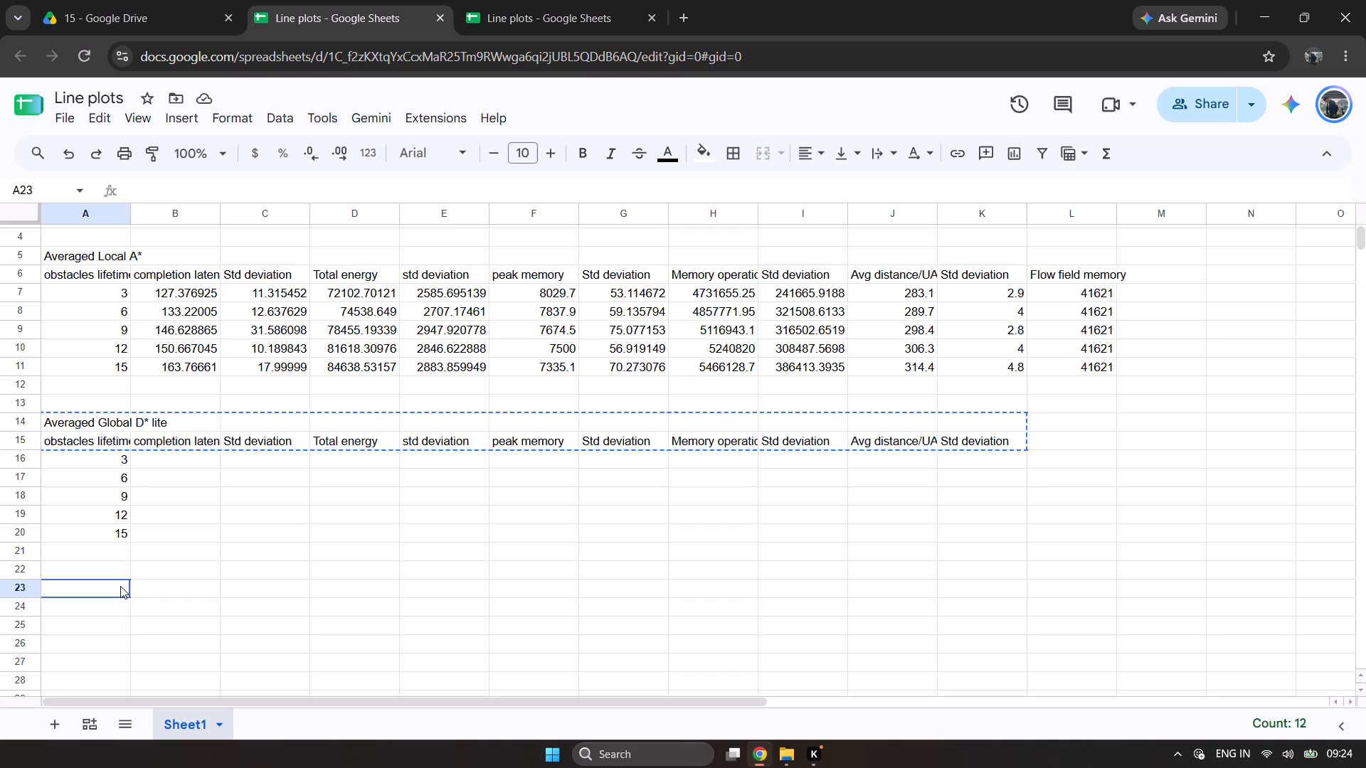
{"action": "key", "text": "ctrl+v"}
Change the third table's title in A23 to "Averaged Global A*".
{"action": "left_click", "coordinate": [120, 586]}
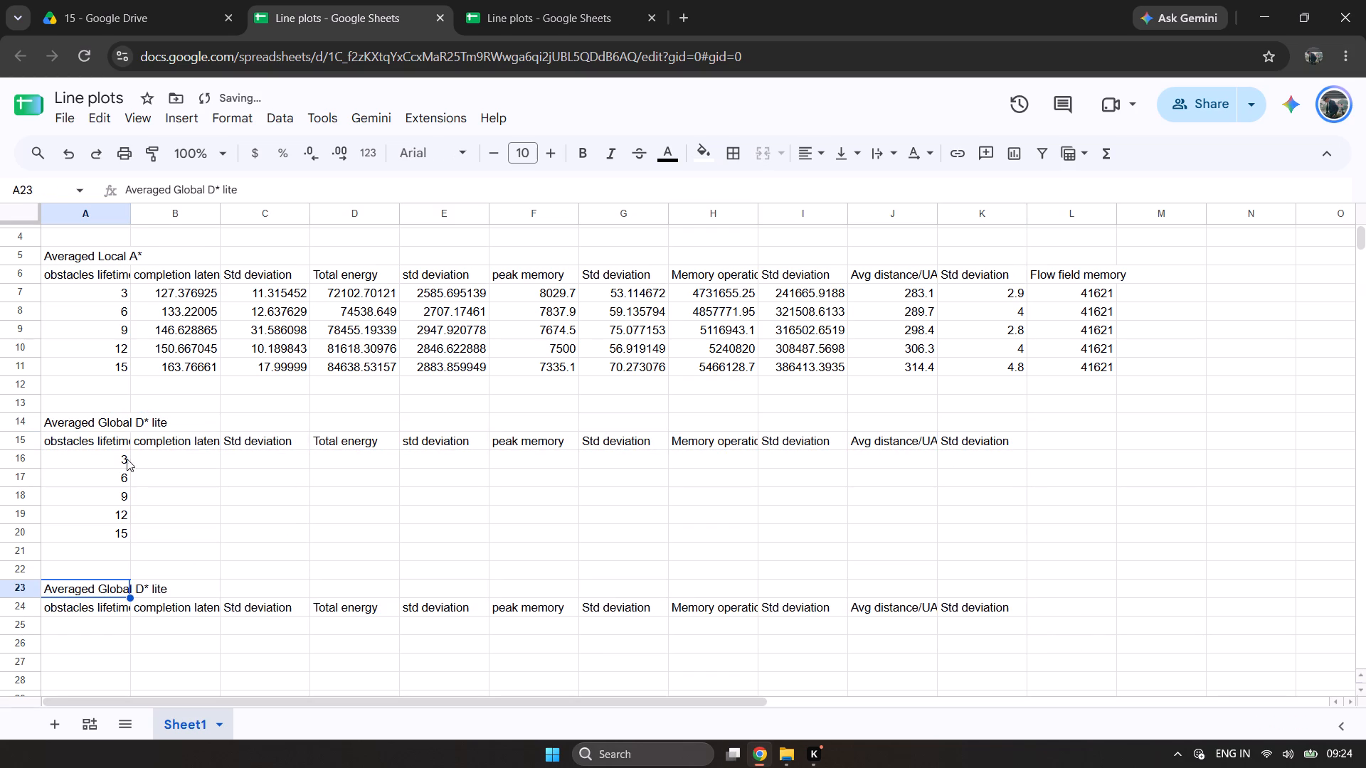
{"action": "left_click", "coordinate": [250, 195]}
{"action": "key", "text": "BackSpace"}
{"action": "key", "text": "BackSpace"}
{"action": "key", "text": "BackSpace"}
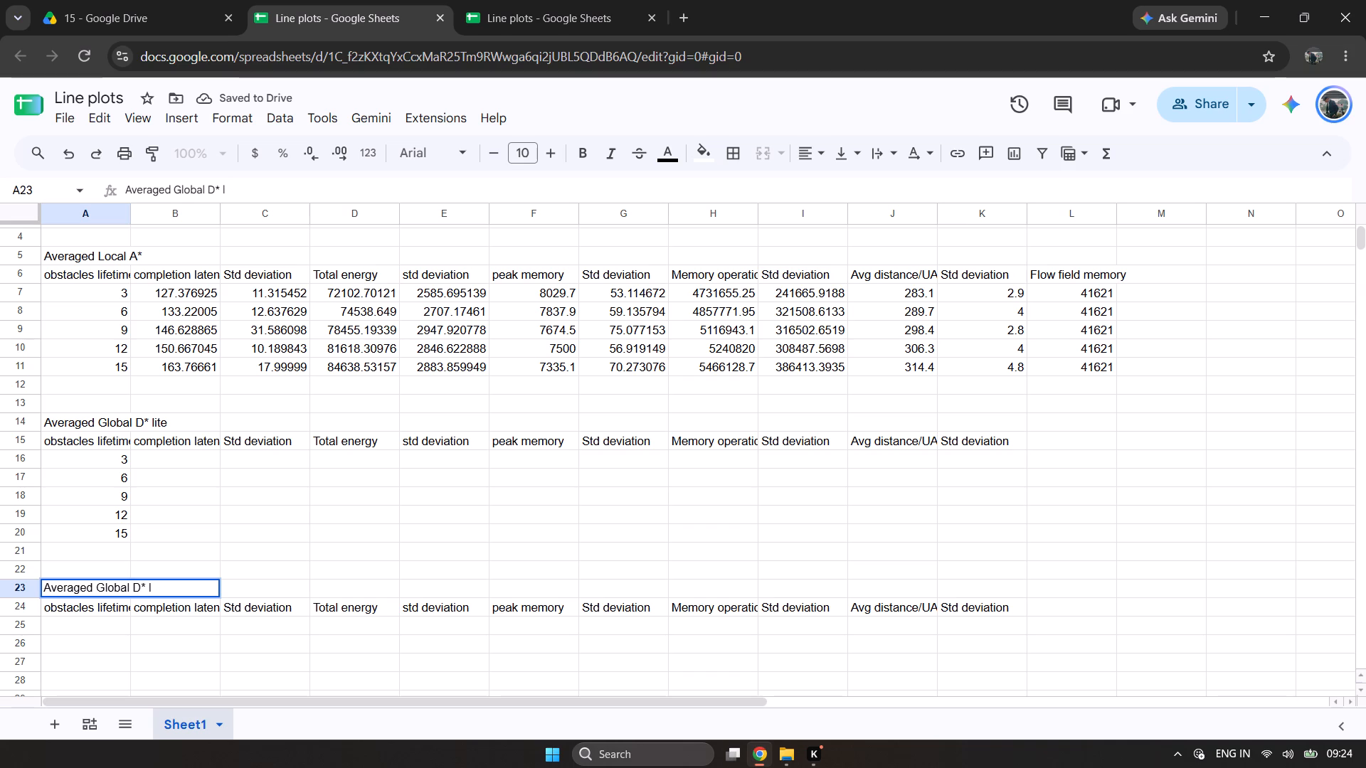
{"action": "key", "text": "BackSpace"}
{"action": "key", "text": "BackSpace"}
{"action": "key", "text": "BackSpace"}
{"action": "key", "text": "BackSpace"}
{"action": "type", "text": "A*"}
{"action": "left_click", "coordinate": [233, 484]}
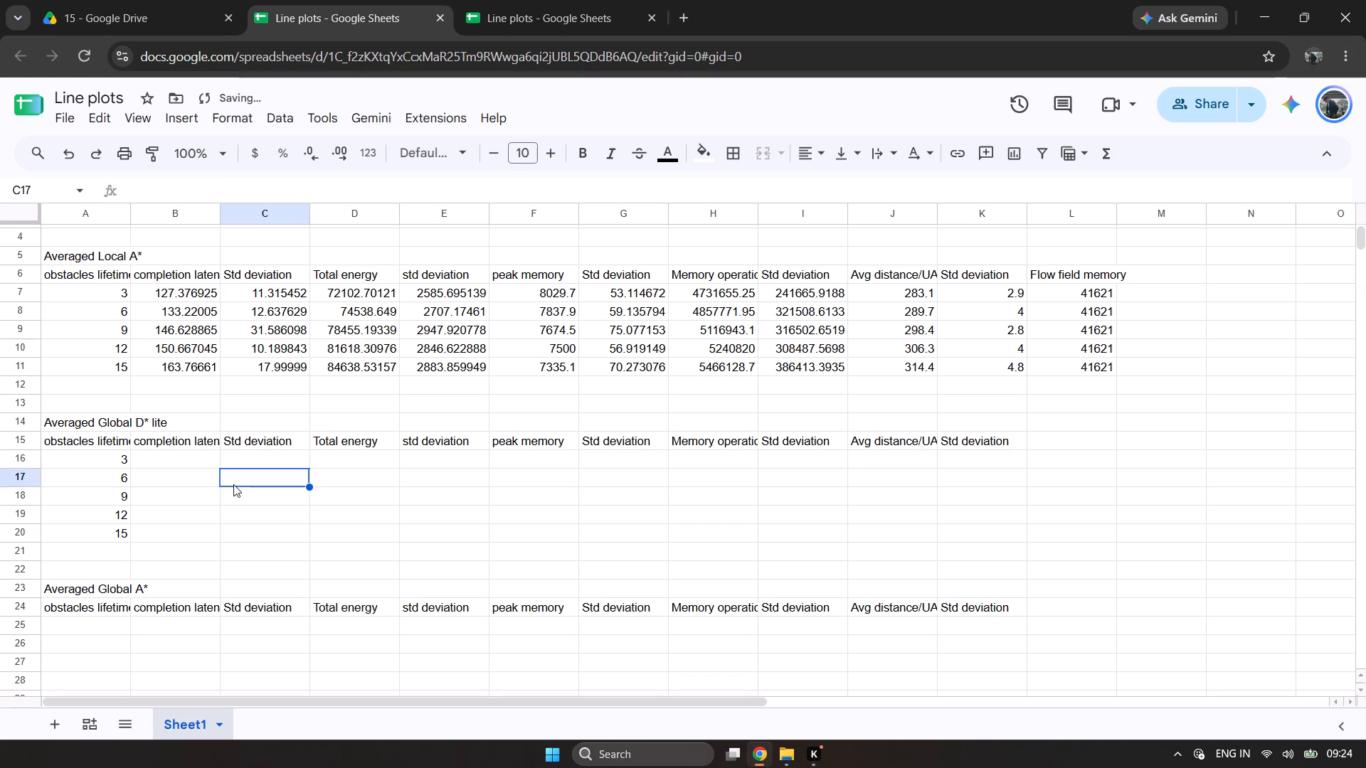
Copy the obstacle lifetimes from A16:A20 into A25:A29 of the Averaged Global A* table.
{"action": "left_click_drag", "start_coordinate": [123, 457], "coordinate": [125, 535]}
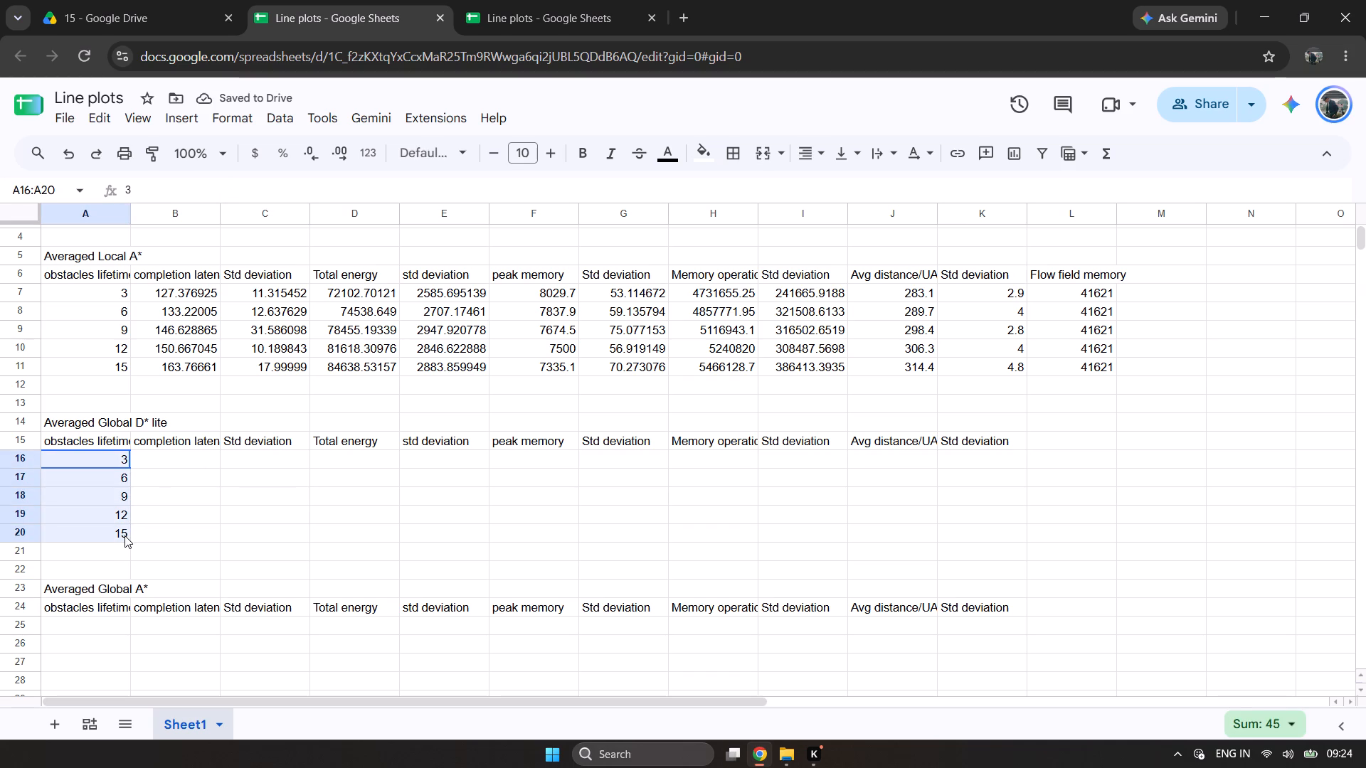
{"action": "left_click_drag", "start_coordinate": [125, 535], "coordinate": [125, 537]}
{"action": "key", "text": "ctrl+c"}
{"action": "left_click", "coordinate": [115, 624]}
{"action": "key", "text": "ctrl+v"}
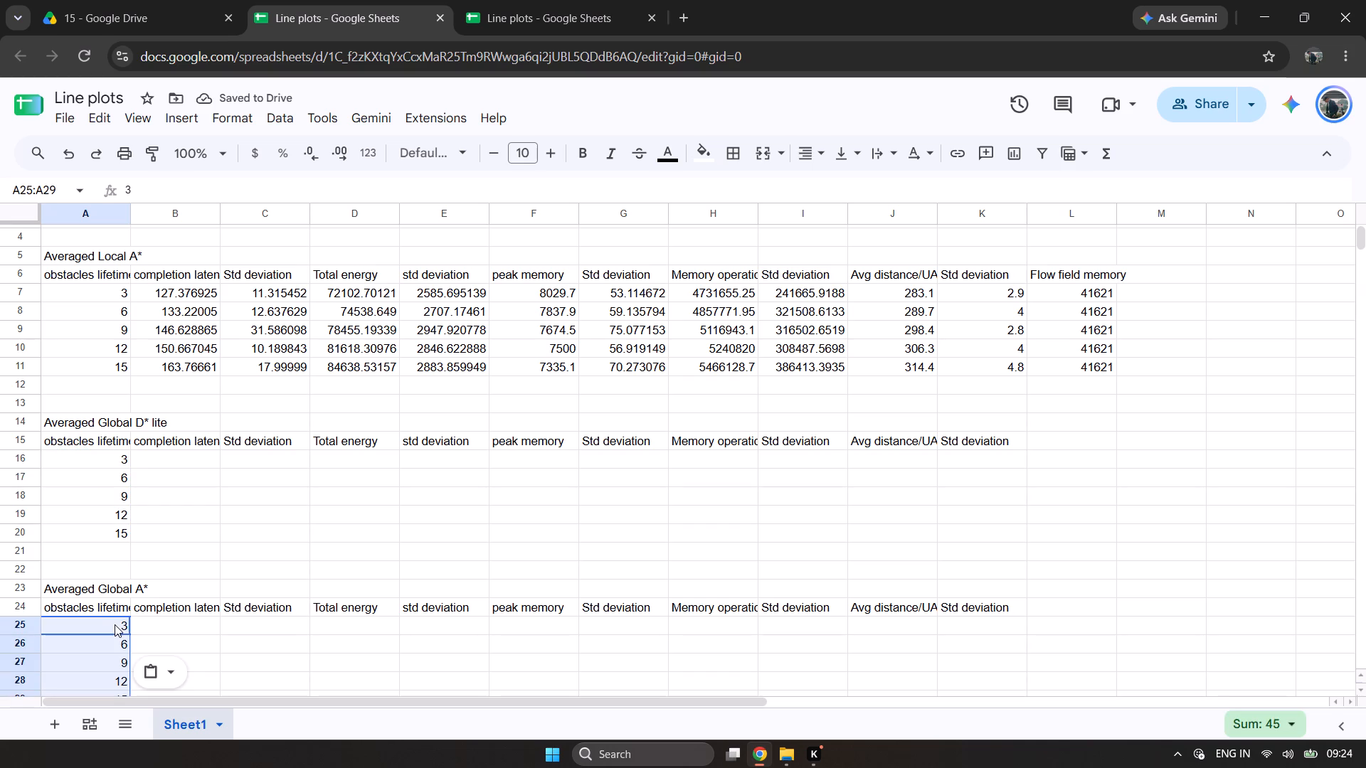
Copy the 100-UAV Global D* lite results (B20:K20) from the No. of UAVs Line plots spreadsheet into B16:K16 of the obstacle lifetime sheet.
{"action": "scroll", "coordinate": [115, 624], "scroll_direction": "right", "scroll_amount": 1}
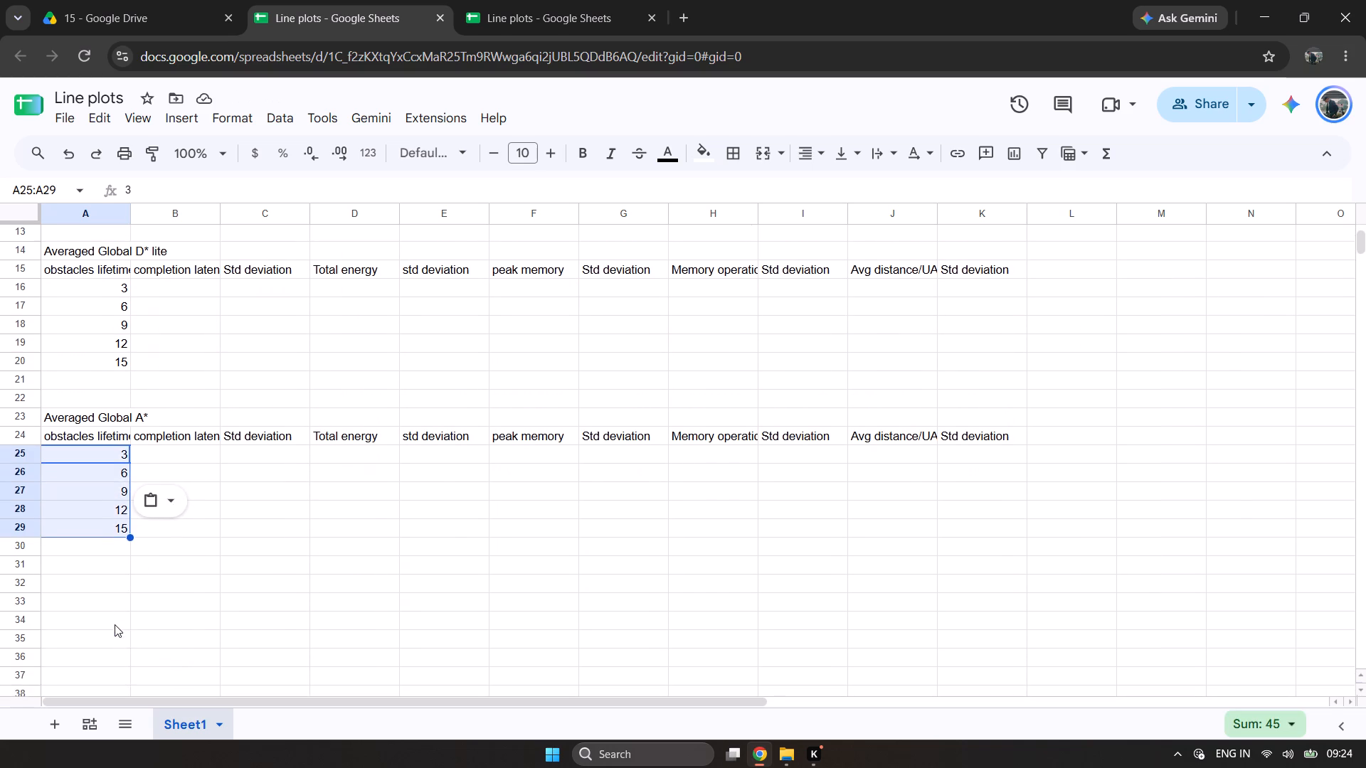
{"action": "scroll", "coordinate": [115, 624], "scroll_direction": "right", "scroll_amount": 1}
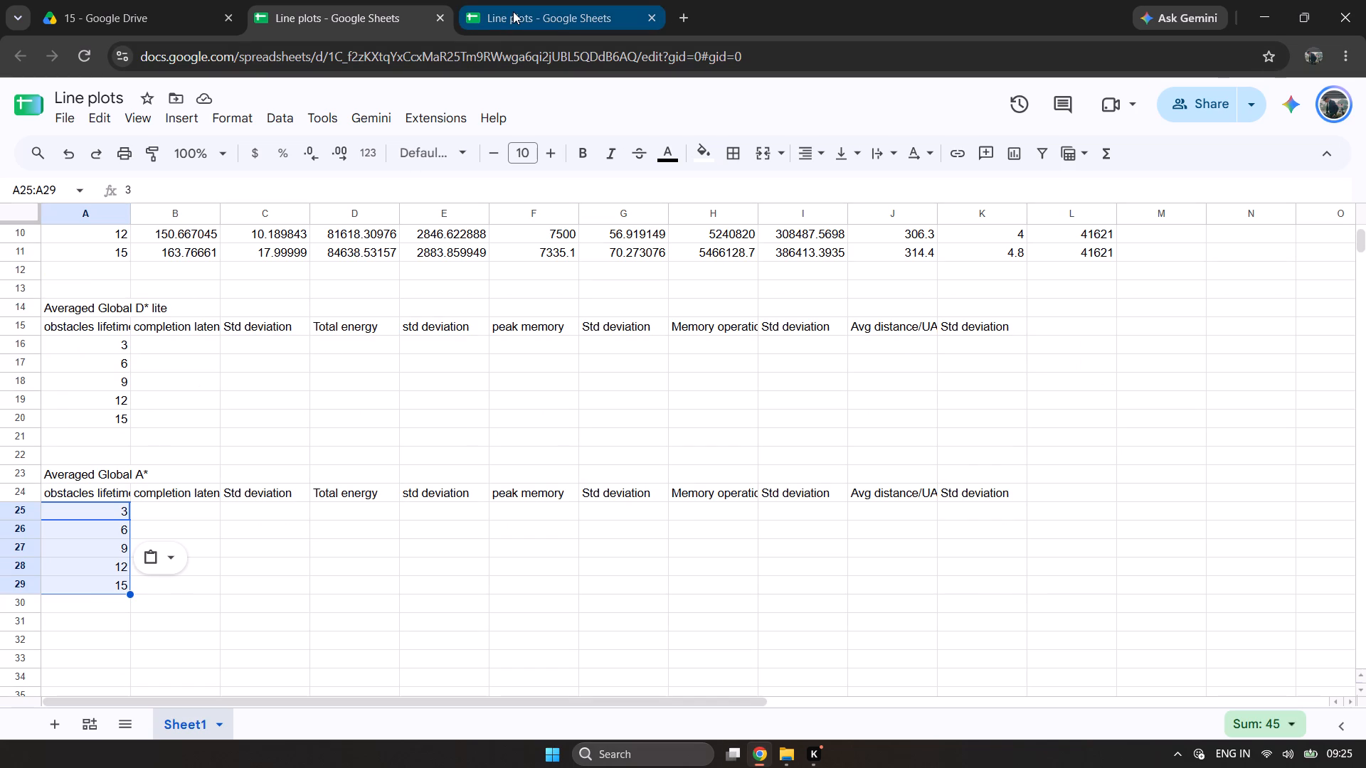
{"action": "left_click", "coordinate": [513, 11]}
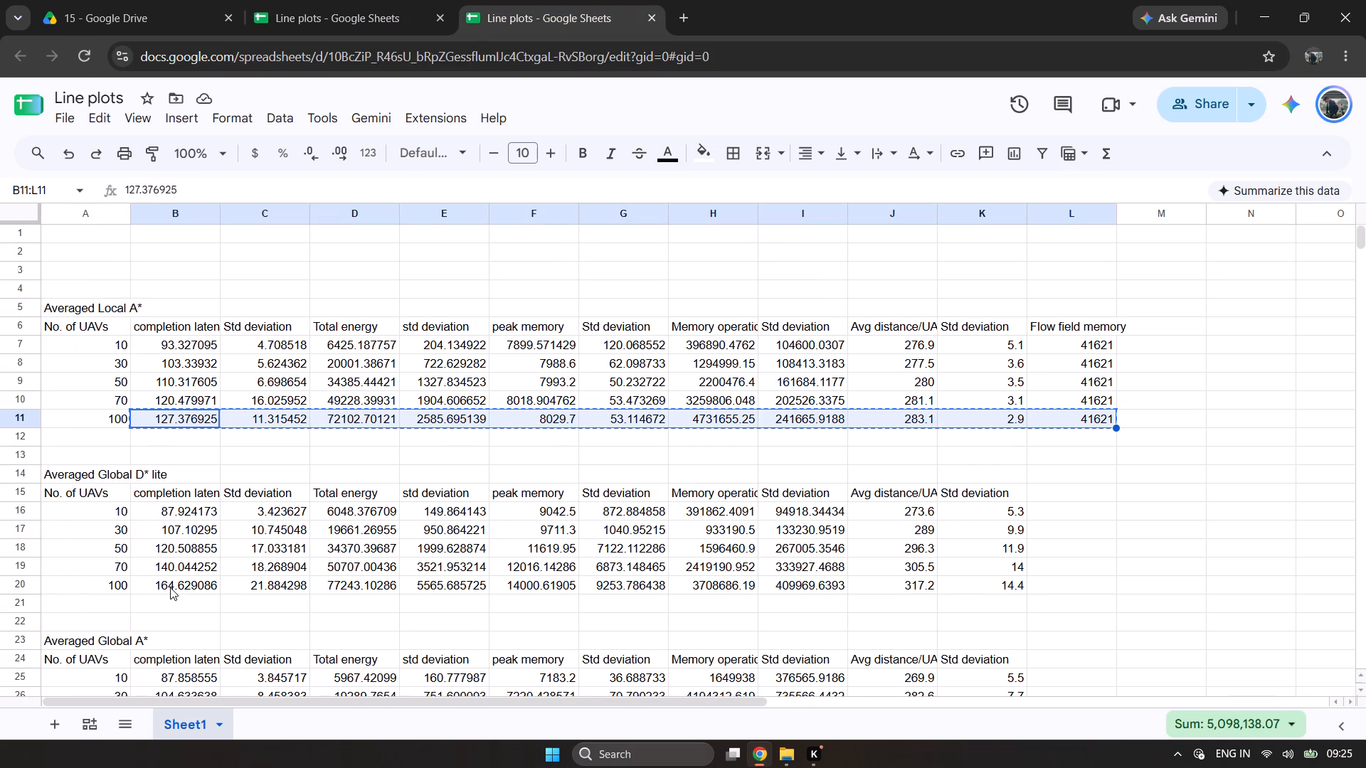
{"action": "left_click_drag", "start_coordinate": [169, 585], "coordinate": [975, 590]}
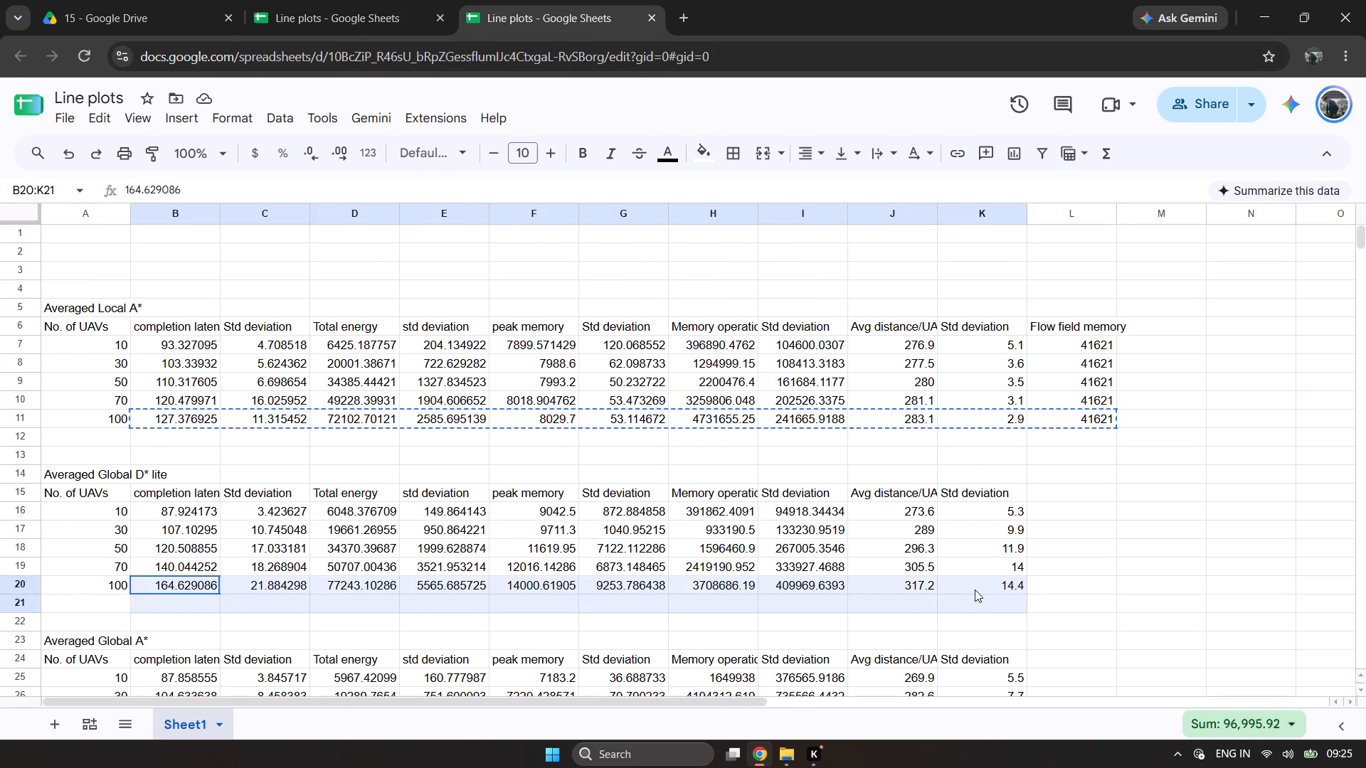
{"action": "left_click_drag", "start_coordinate": [975, 590], "coordinate": [984, 589]}
{"action": "key", "text": "ctrl+c"}
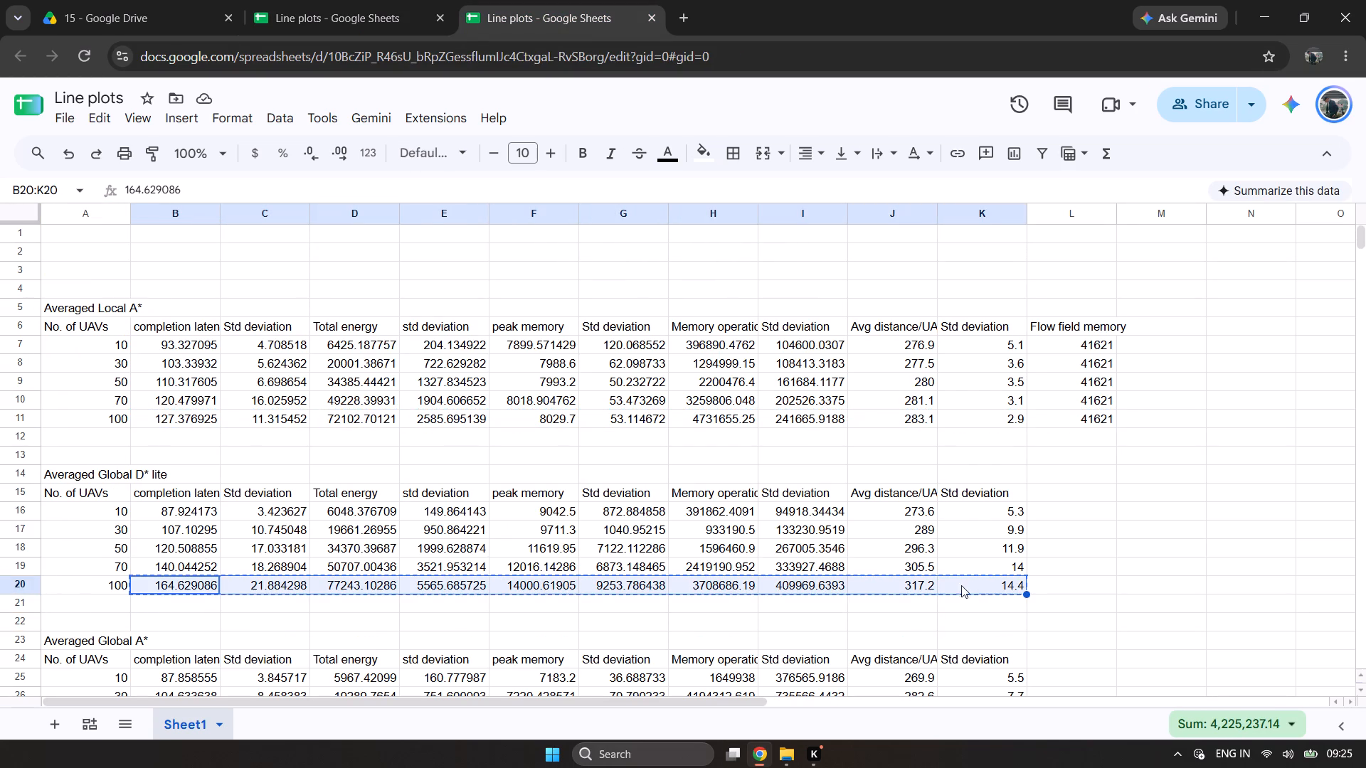
{"action": "left_click", "coordinate": [319, 0]}
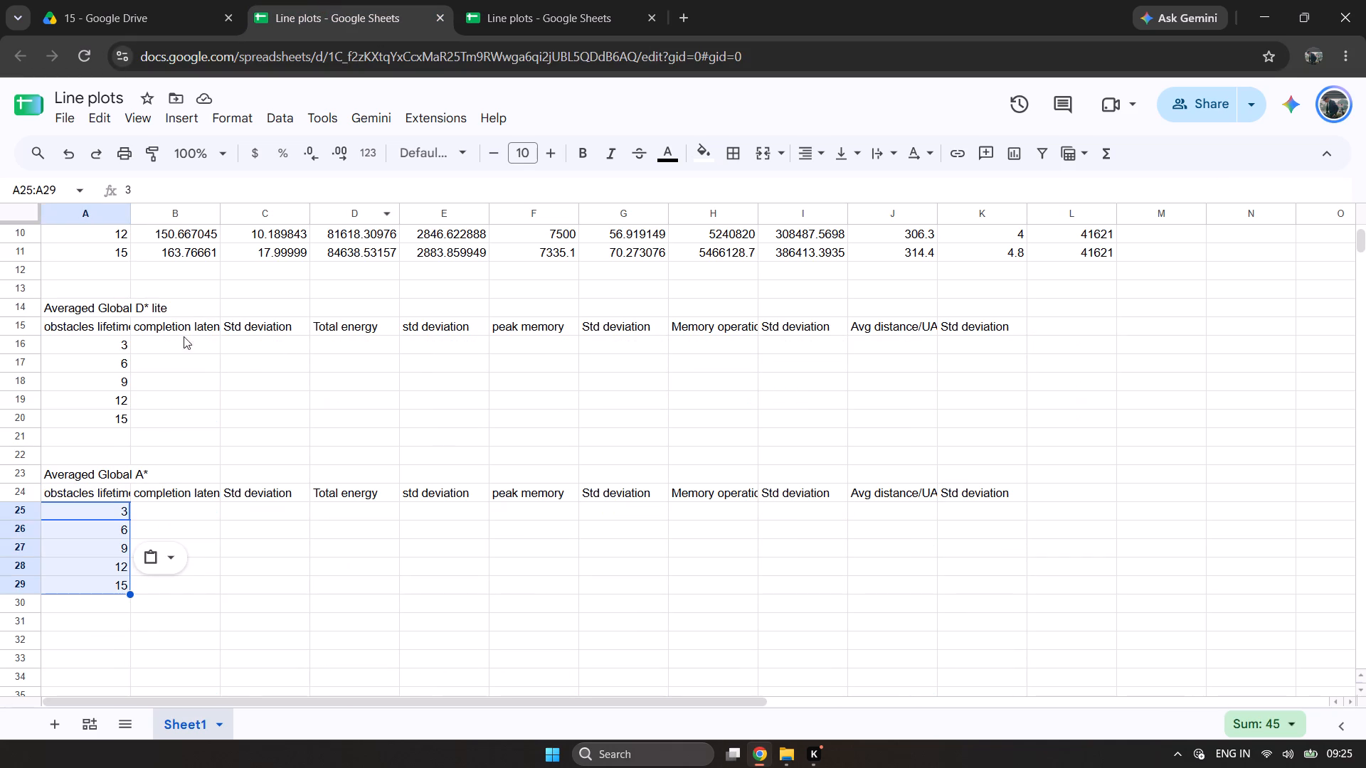
{"action": "left_click", "coordinate": [178, 343]}
{"action": "key", "text": "ctrl+v"}
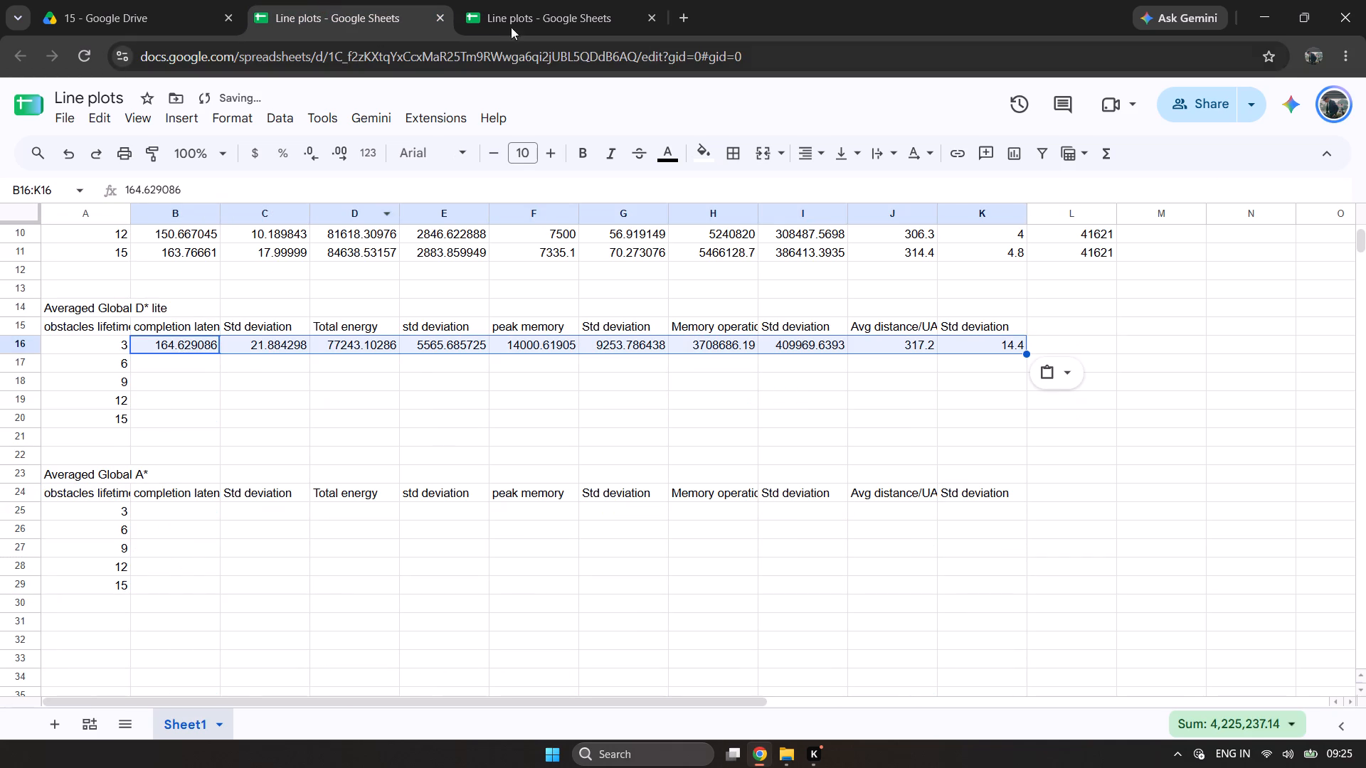
Copy the 100-UAV Global A* results (B29:K29) from the No. of UAVs spreadsheet into B25:K25 of the obstacle lifetime sheet.
{"action": "left_click", "coordinate": [533, 0]}
{"action": "scroll", "coordinate": [269, 620], "scroll_direction": "down", "scroll_amount": 3}
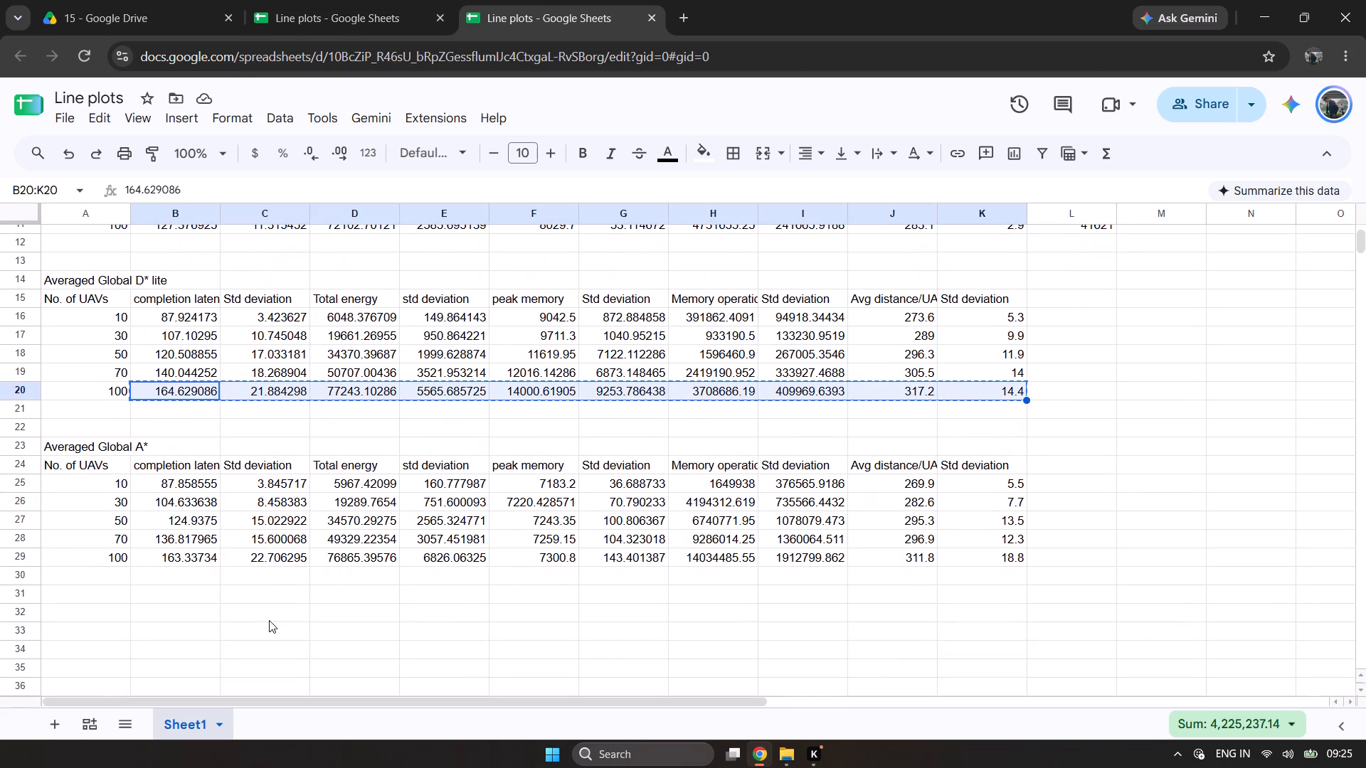
{"action": "left_click_drag", "start_coordinate": [198, 558], "coordinate": [892, 571]}
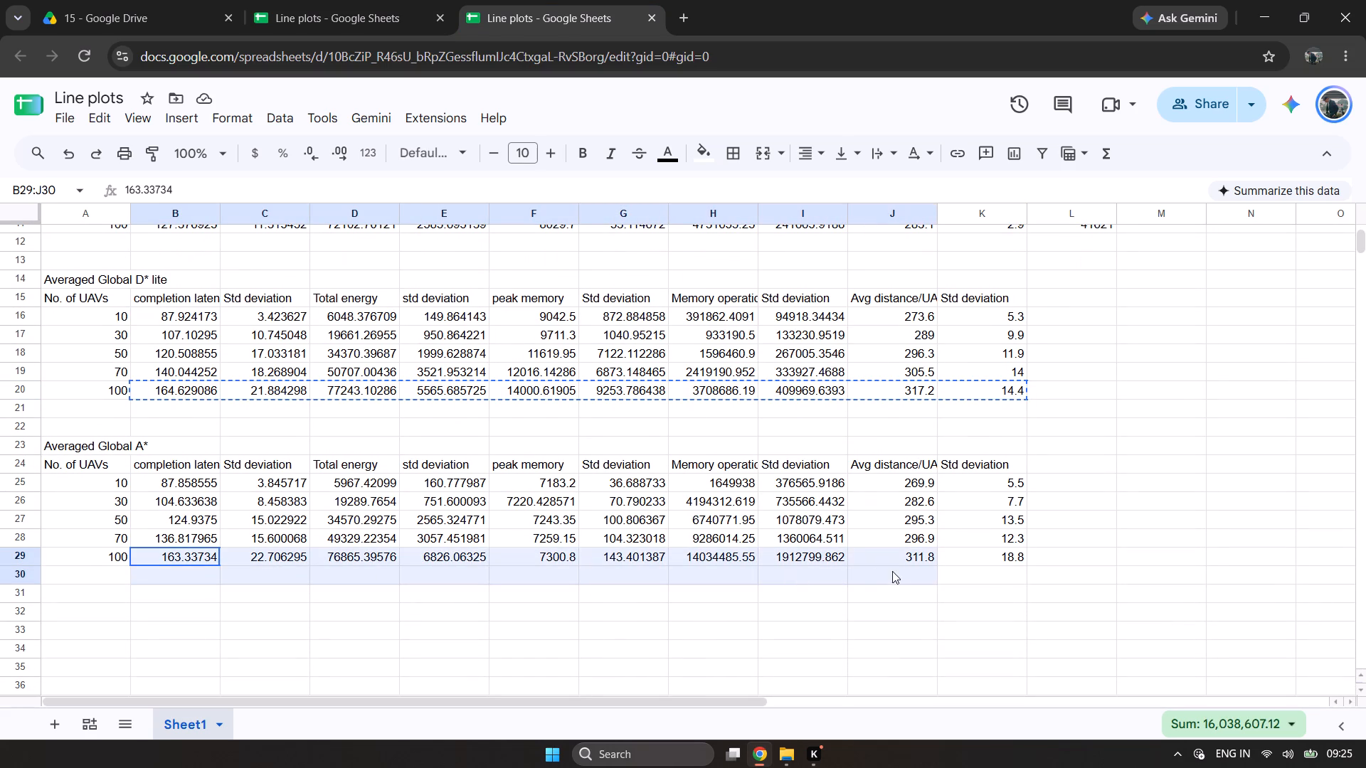
{"action": "left_click_drag", "start_coordinate": [892, 571], "coordinate": [1007, 565]}
{"action": "key", "text": "ctrl+c"}
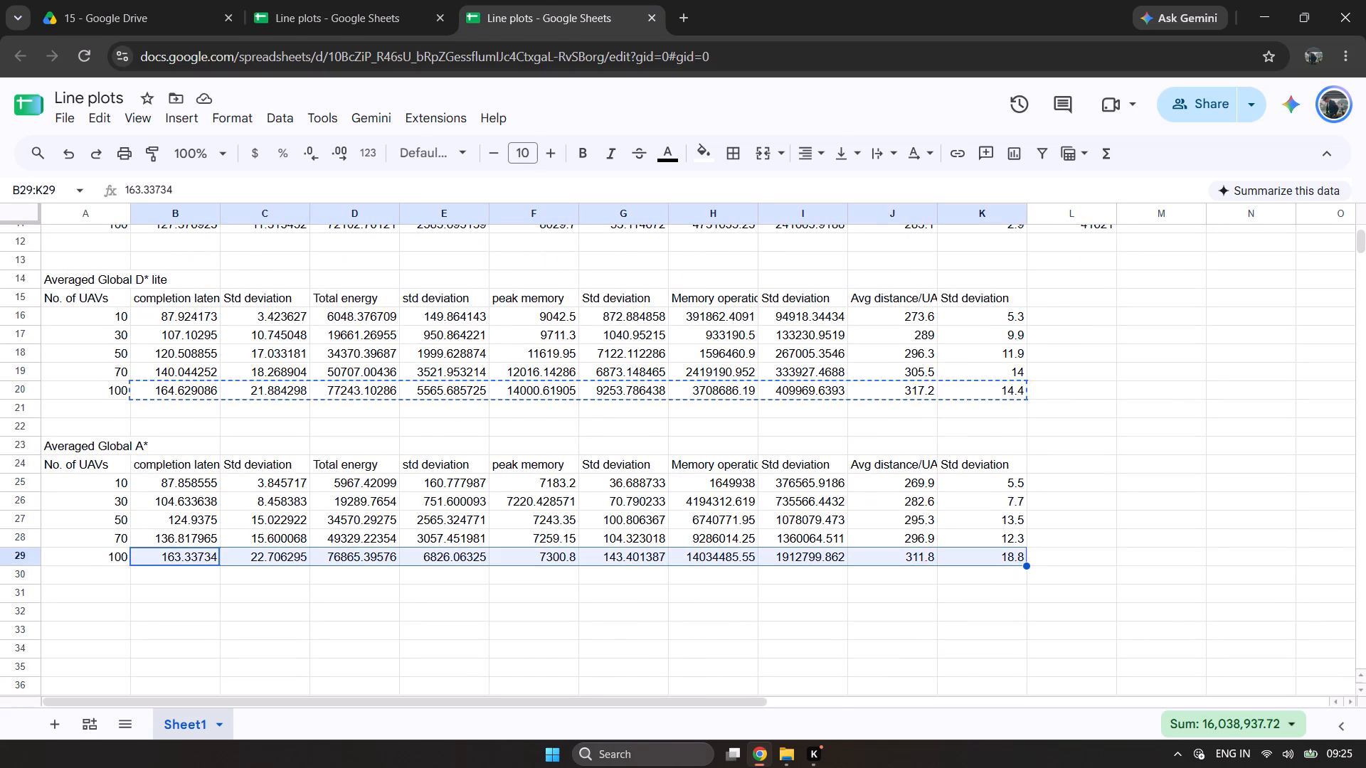
{"action": "left_click", "coordinate": [358, 16]}
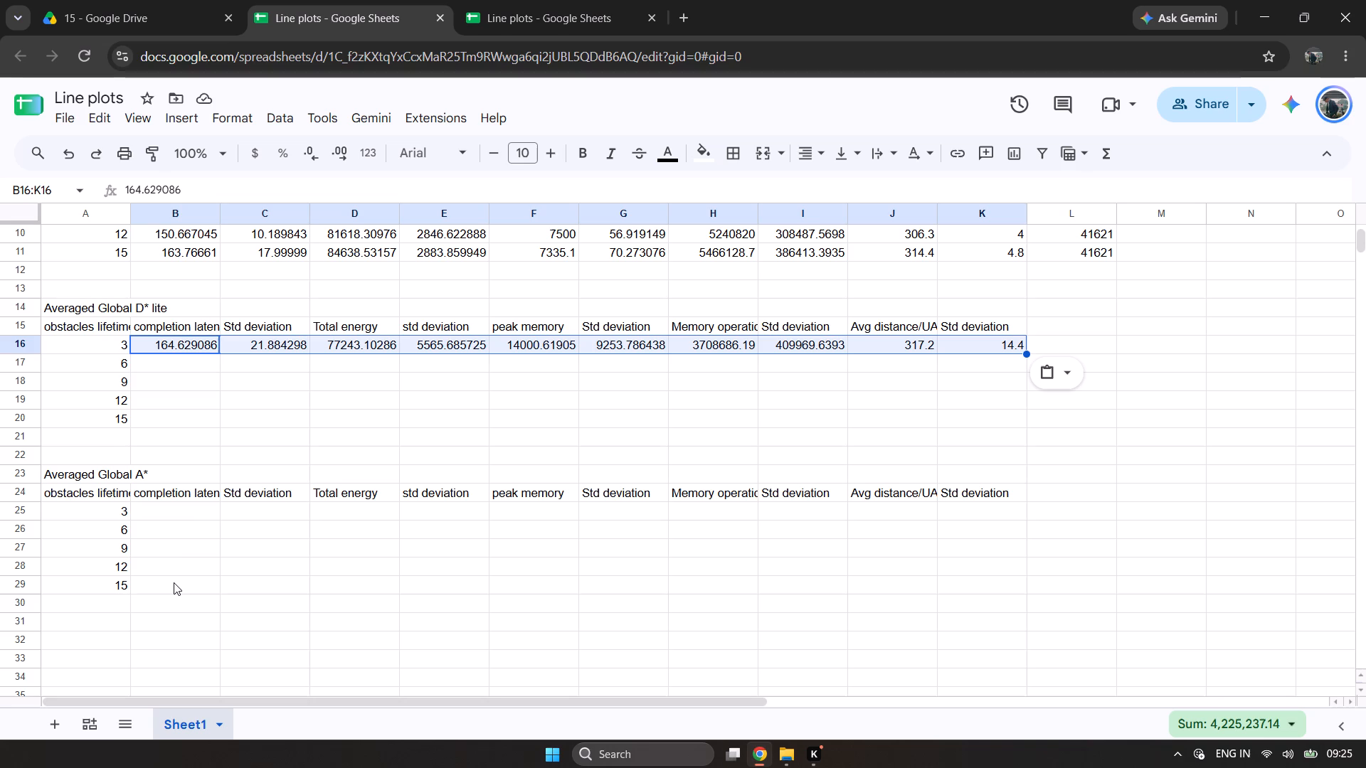
{"action": "left_click", "coordinate": [188, 515]}
{"action": "key", "text": "ctrl+v"}
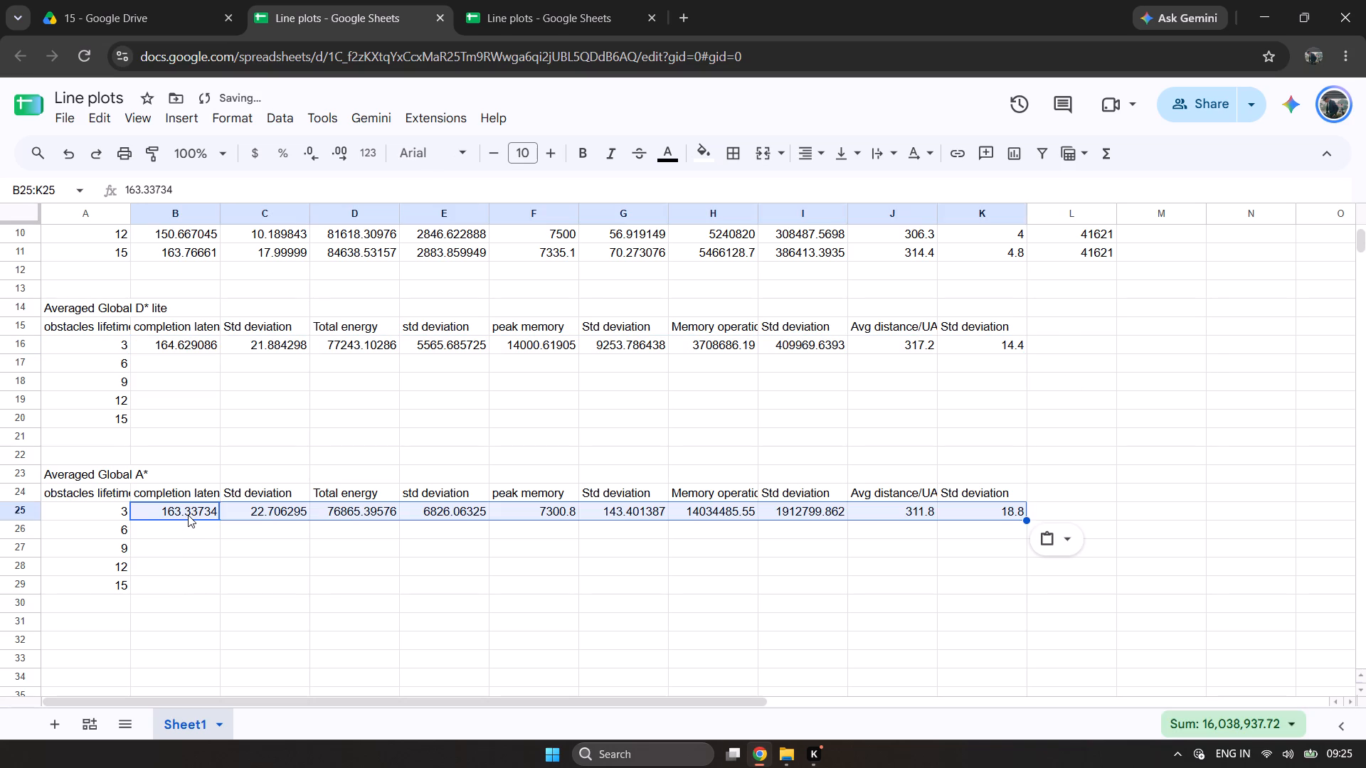
{"action": "left_click", "coordinate": [514, 602]}
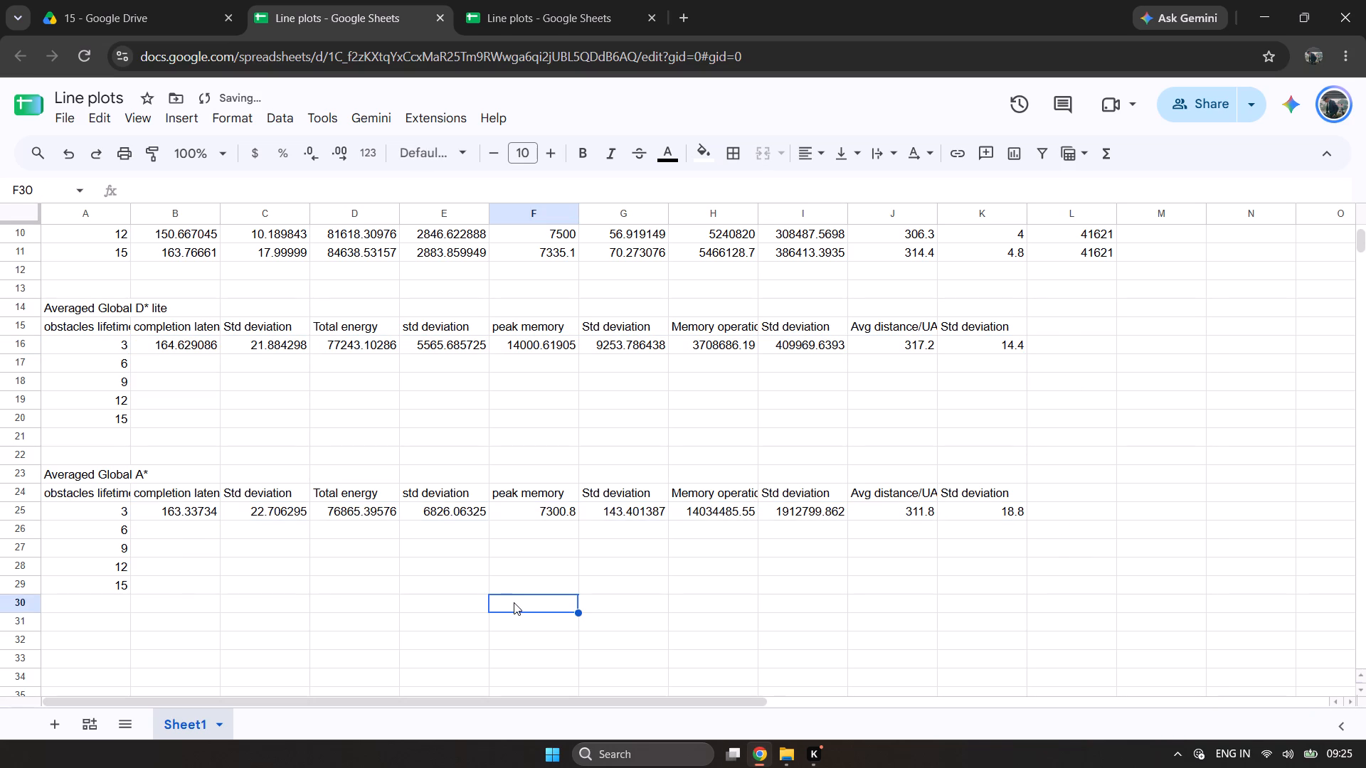
Close the No. of UAVs Line plots spreadsheet, keeping the obstacle lifetime one open.
{"action": "scroll", "coordinate": [514, 602], "scroll_direction": "up", "scroll_amount": 6}
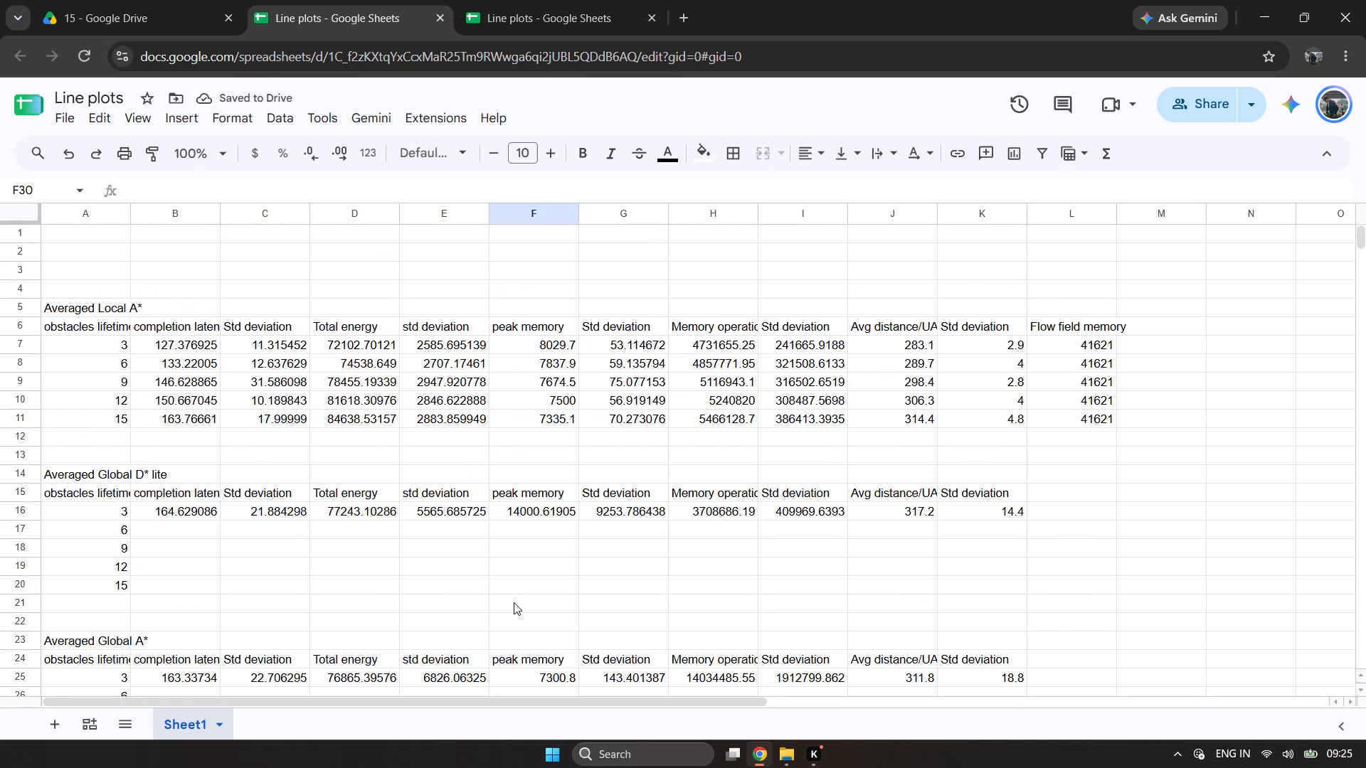
{"action": "scroll", "coordinate": [514, 602], "scroll_direction": "up", "scroll_amount": 8}
{"action": "scroll", "coordinate": [514, 602], "scroll_direction": "right", "scroll_amount": 1}
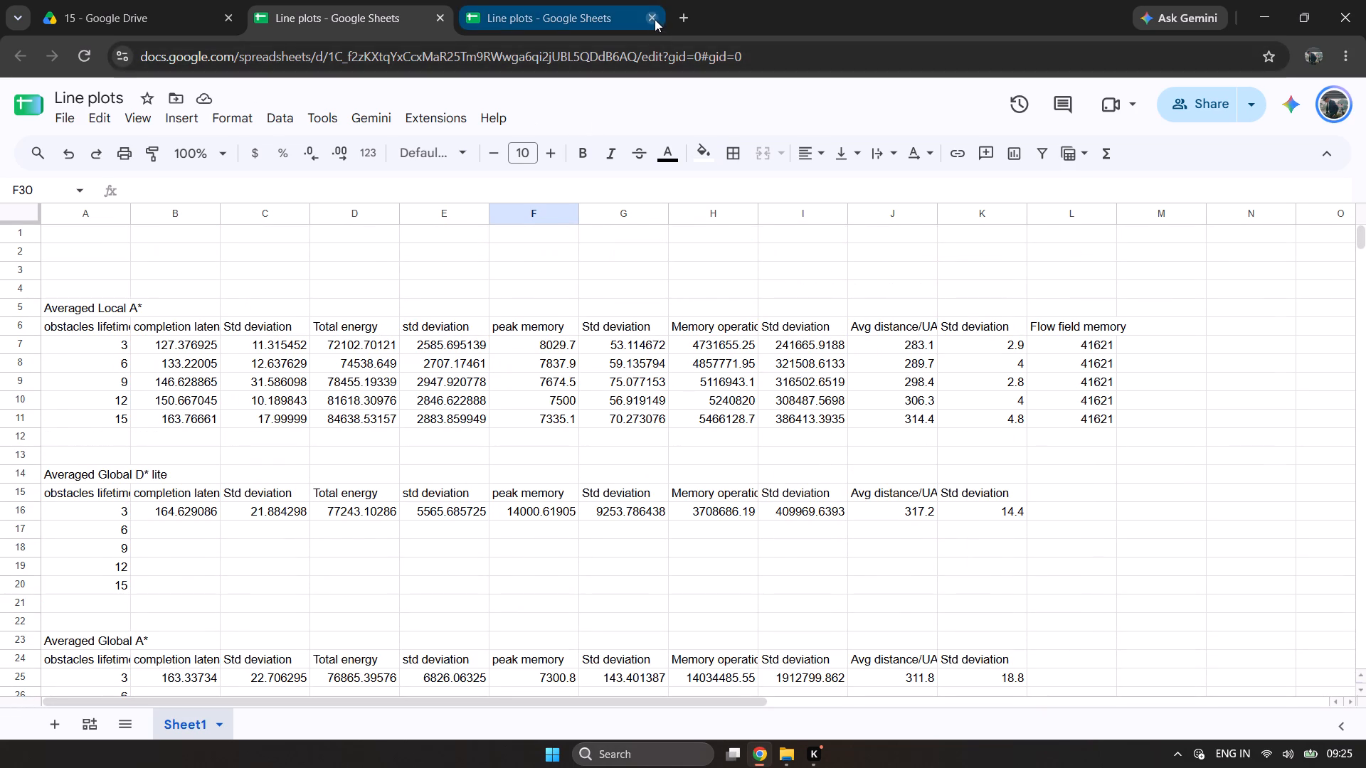
{"action": "left_click", "coordinate": [653, 16]}
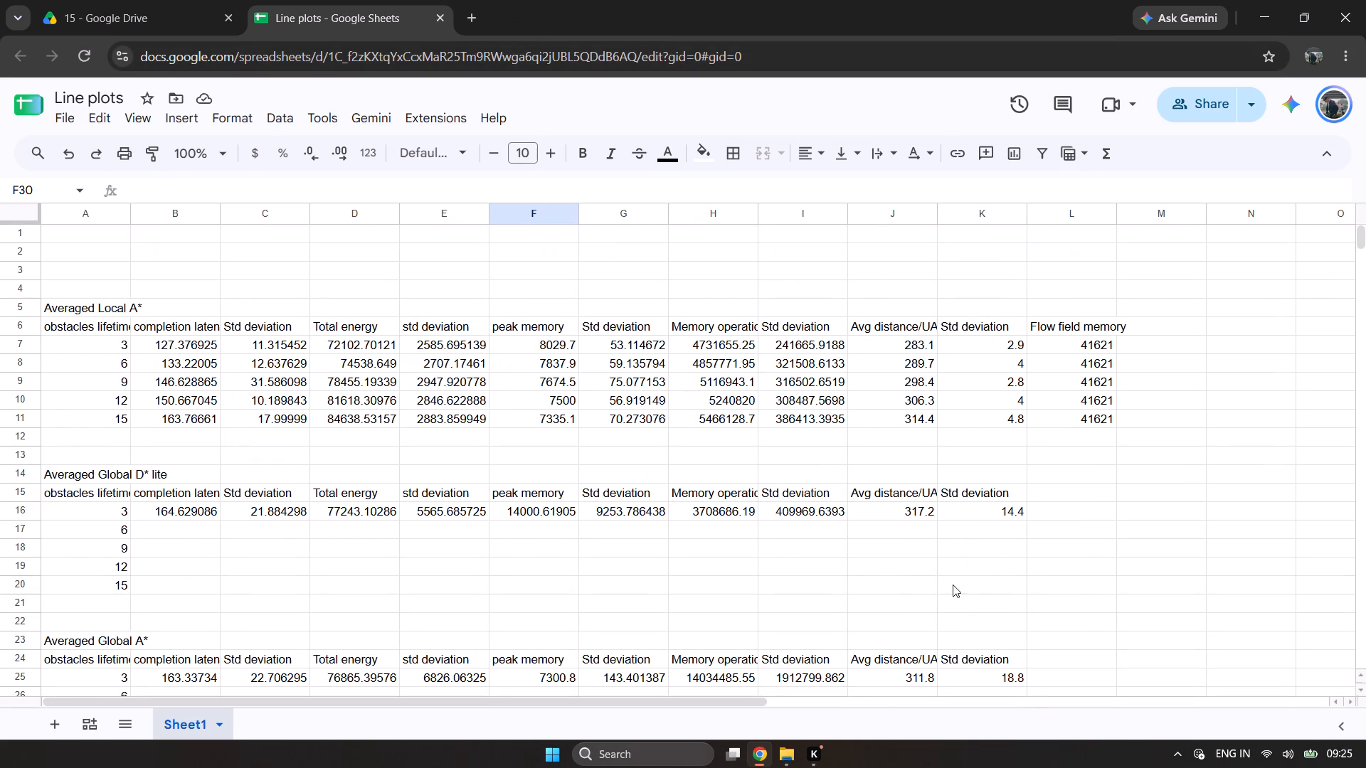
In Drive, open folder 6 inside the Global D* Lite folder of 8D Test 3(Varying Obstacles lifetime).
{"action": "left_click", "coordinate": [179, 0]}
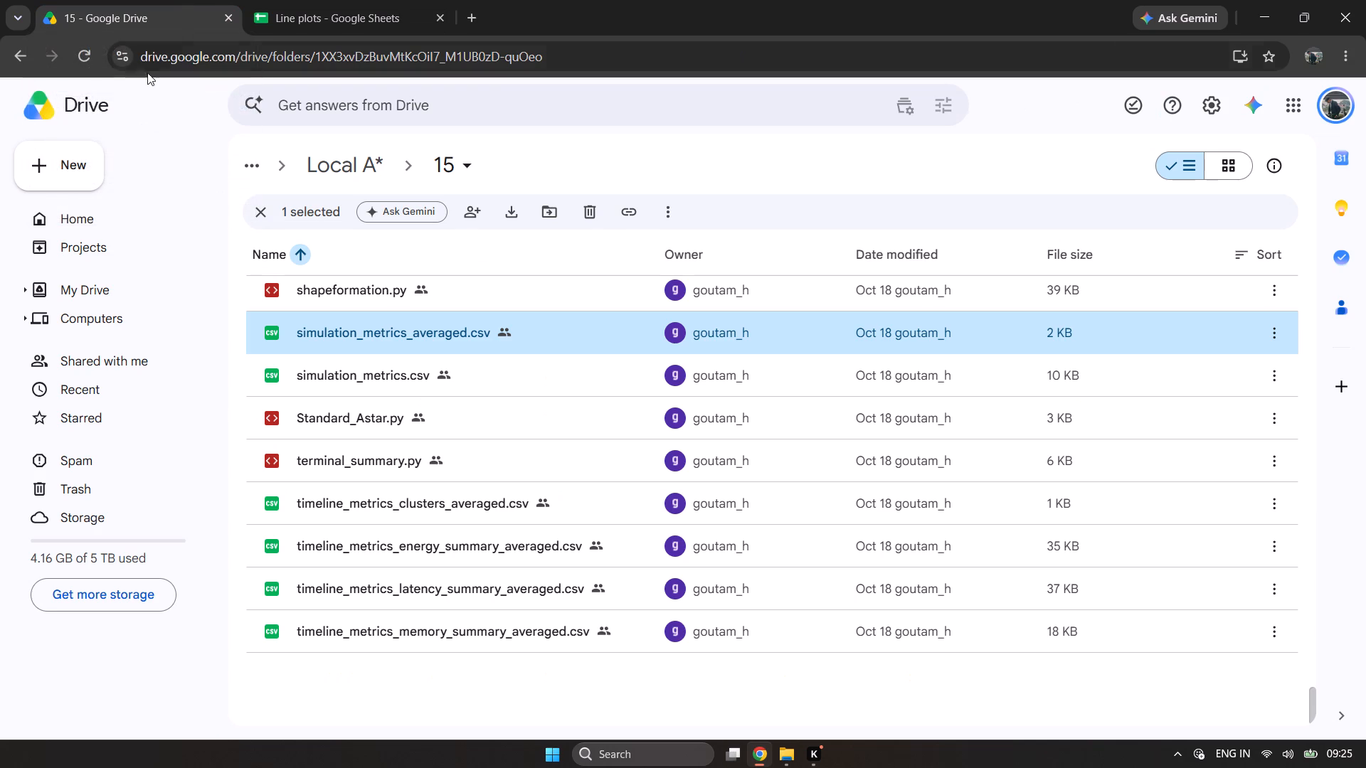
{"action": "left_click", "coordinate": [16, 70]}
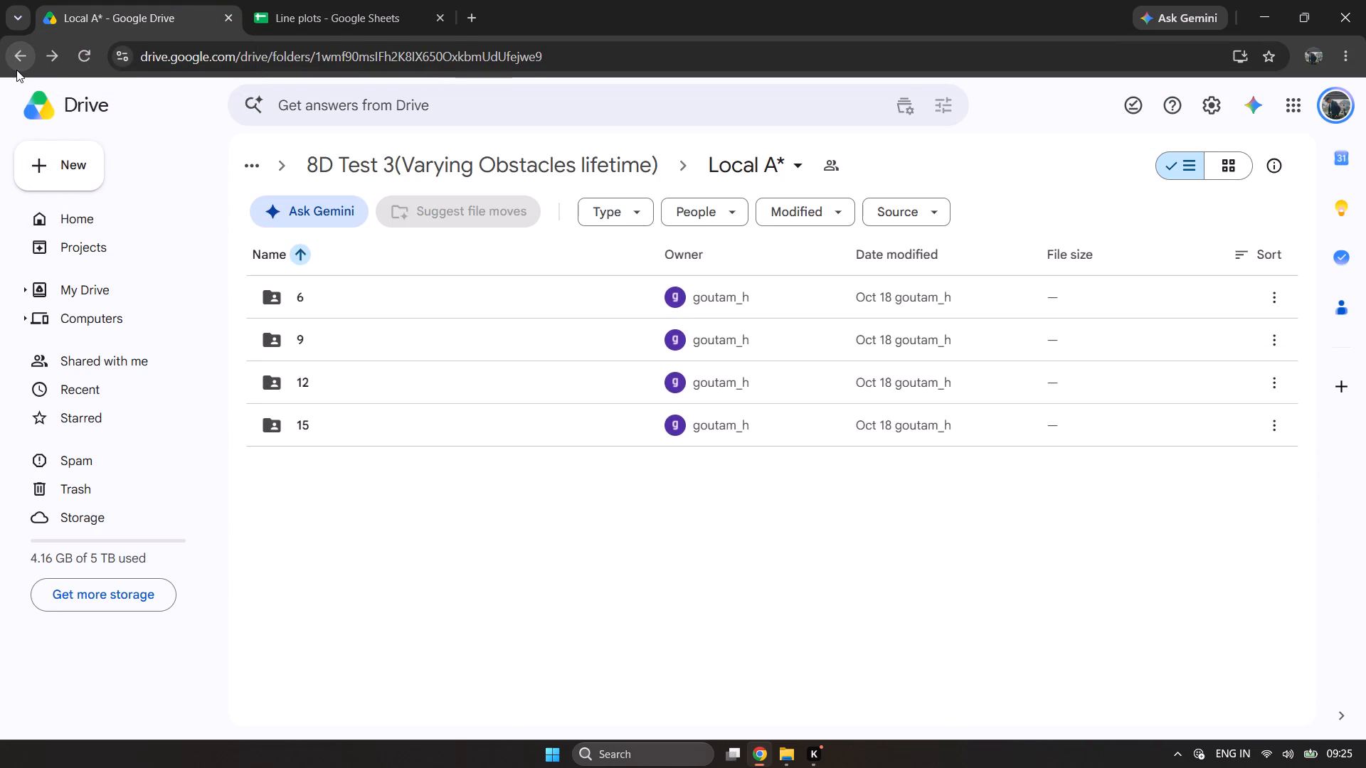
{"action": "left_click", "coordinate": [16, 70]}
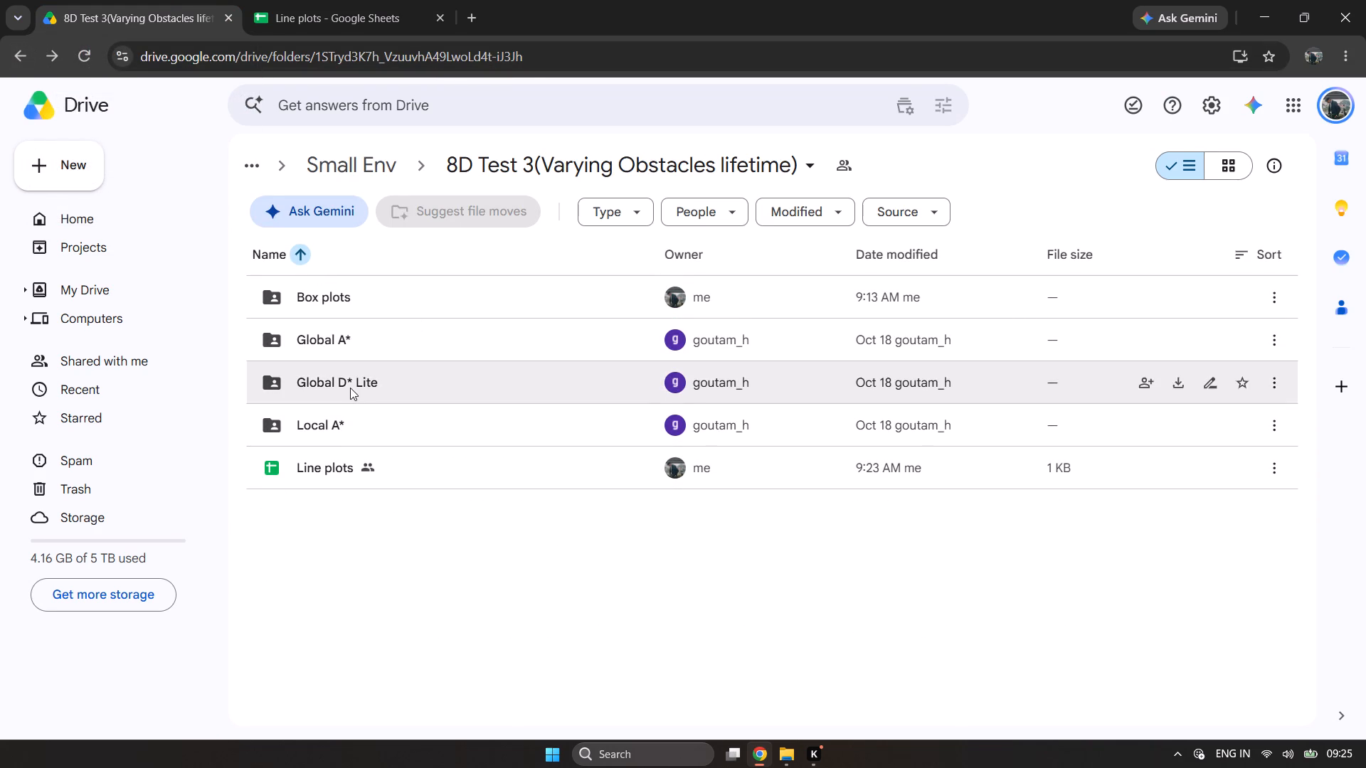
{"action": "double_click", "coordinate": [350, 388]}
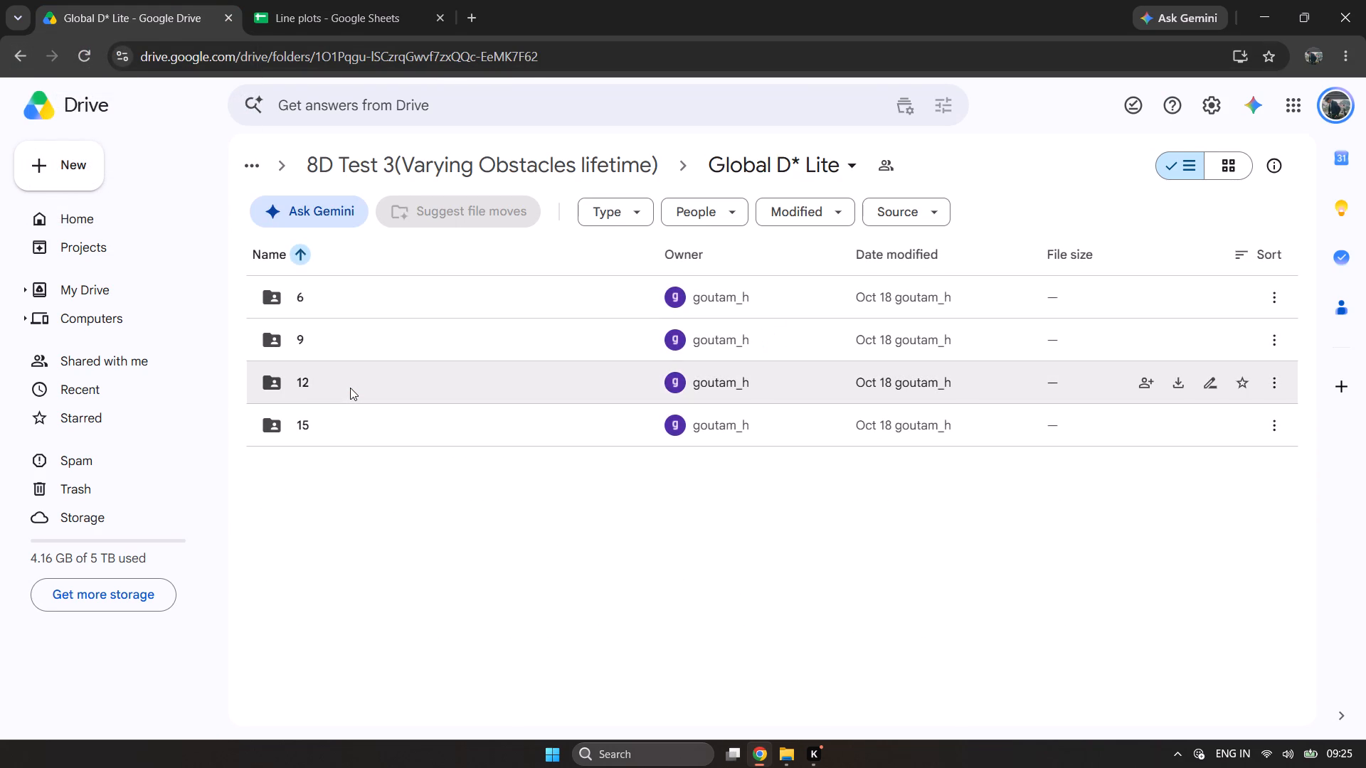
{"action": "double_click", "coordinate": [338, 284]}
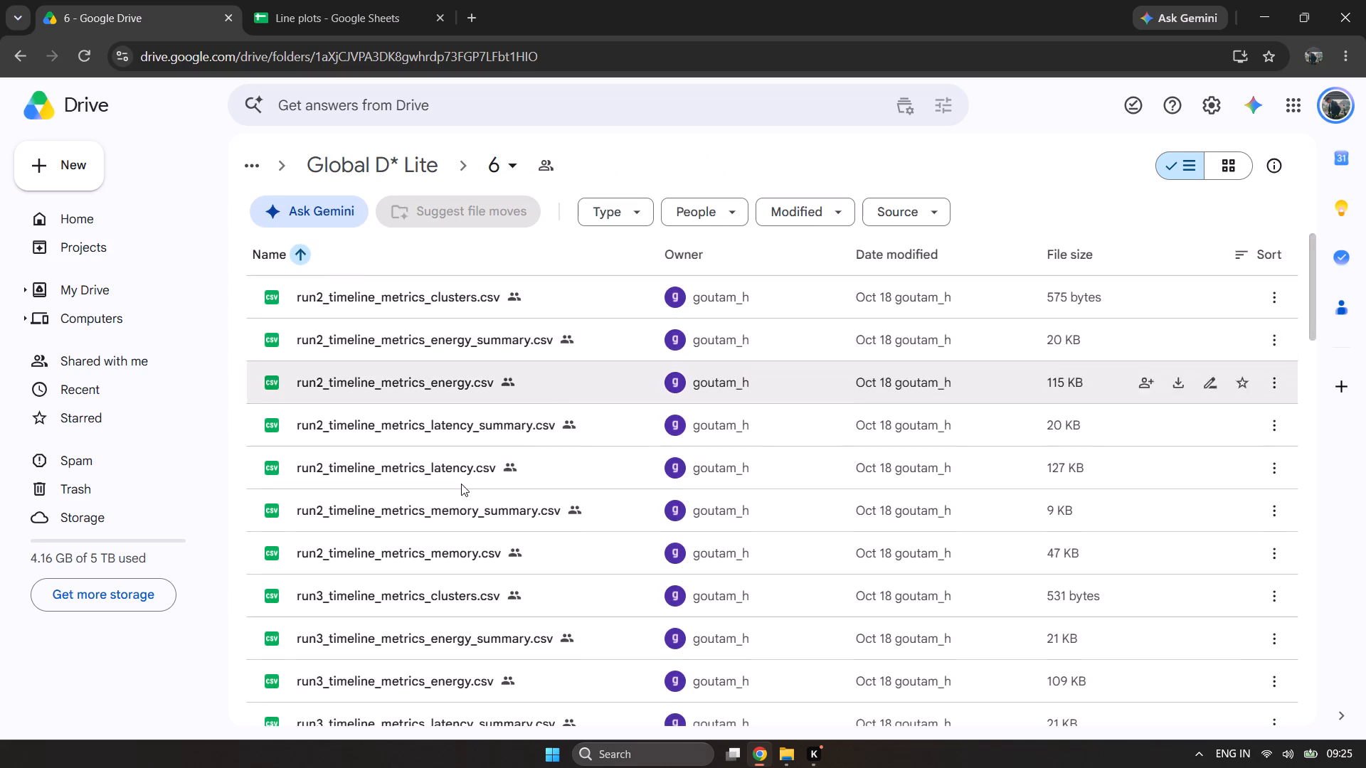
Copy the max individual latency and its deviation (B306:C306) from timeline_metrics_latency_summary_averaged.csv into B17:C17 of the Line plots sheet.
{"action": "scroll", "coordinate": [461, 484], "scroll_direction": "down", "scroll_amount": 20}
{"action": "scroll", "coordinate": [461, 484], "scroll_direction": "down", "scroll_amount": 20}
{"action": "scroll", "coordinate": [461, 484], "scroll_direction": "down", "scroll_amount": 10}
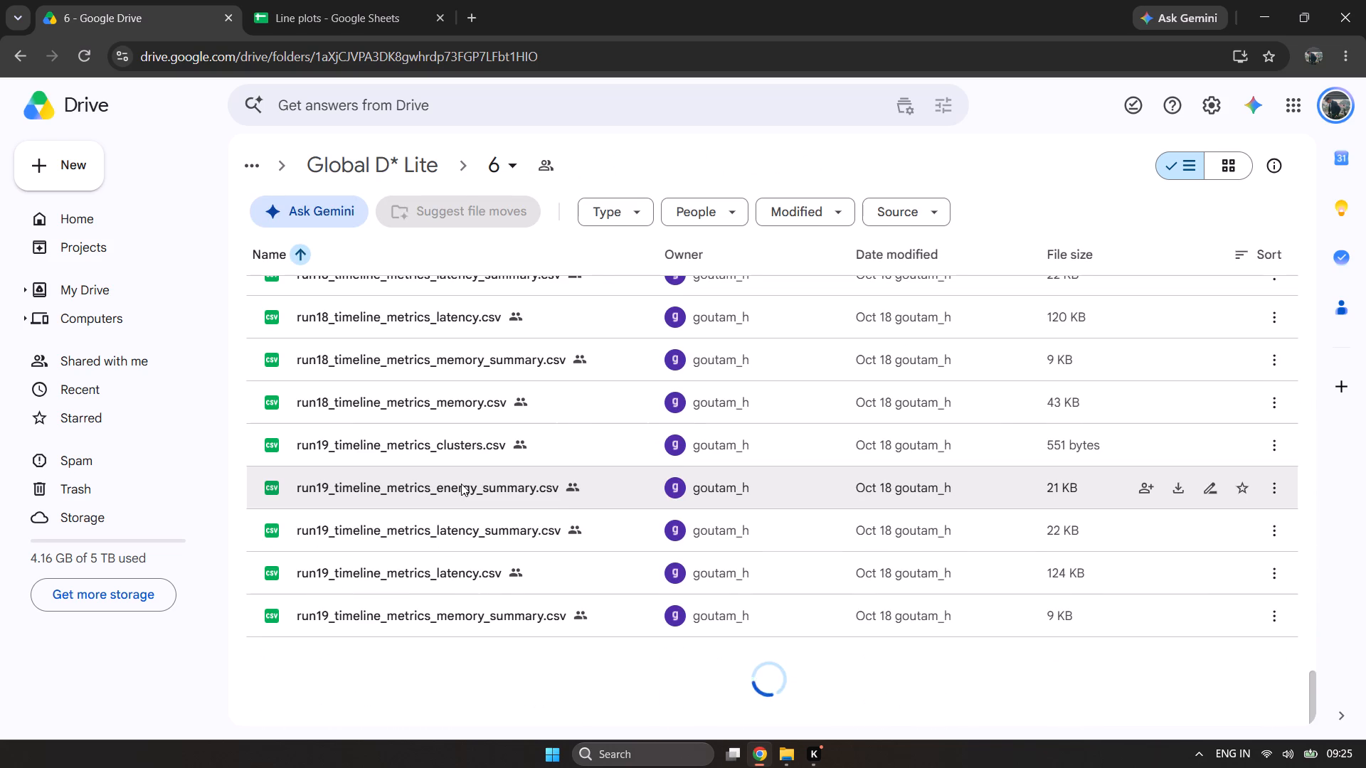
{"action": "scroll", "coordinate": [461, 484], "scroll_direction": "down", "scroll_amount": 14}
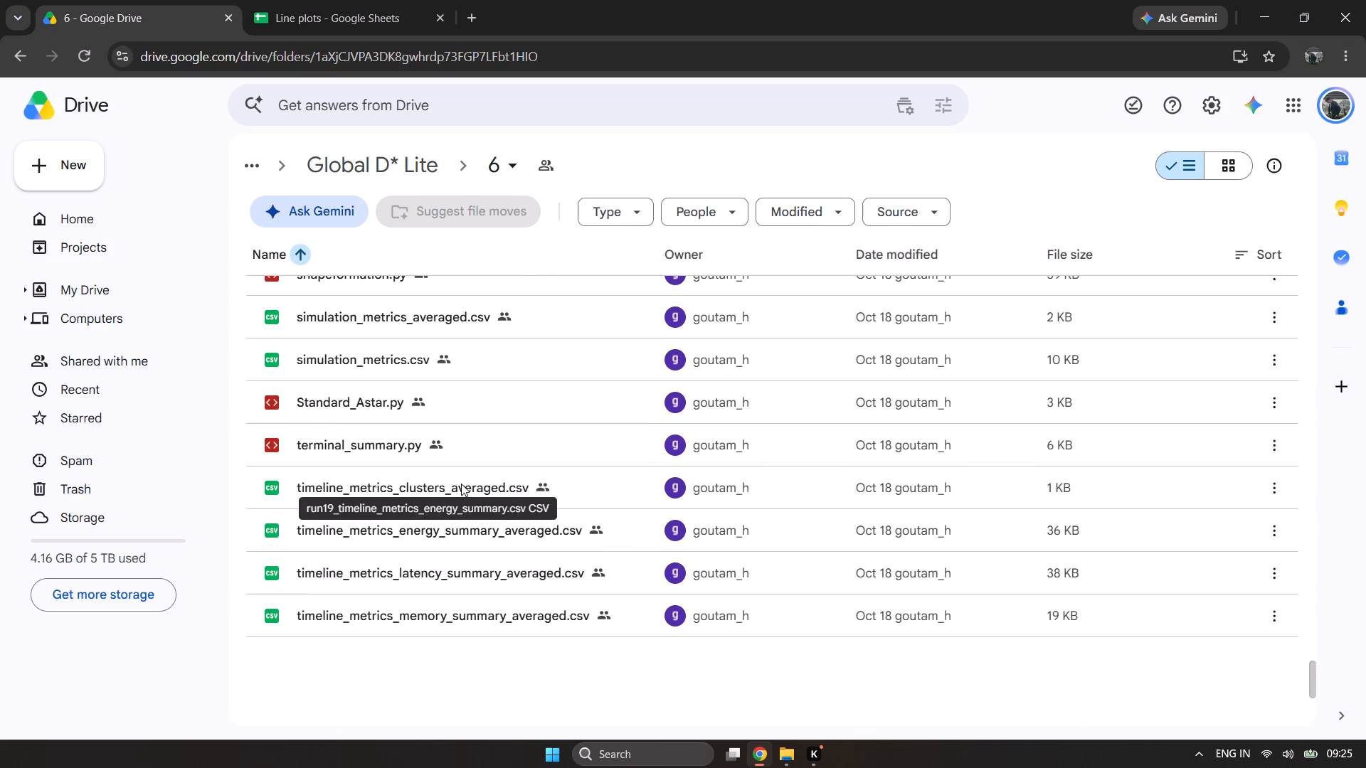
{"action": "scroll", "coordinate": [461, 484], "scroll_direction": "down", "scroll_amount": 8}
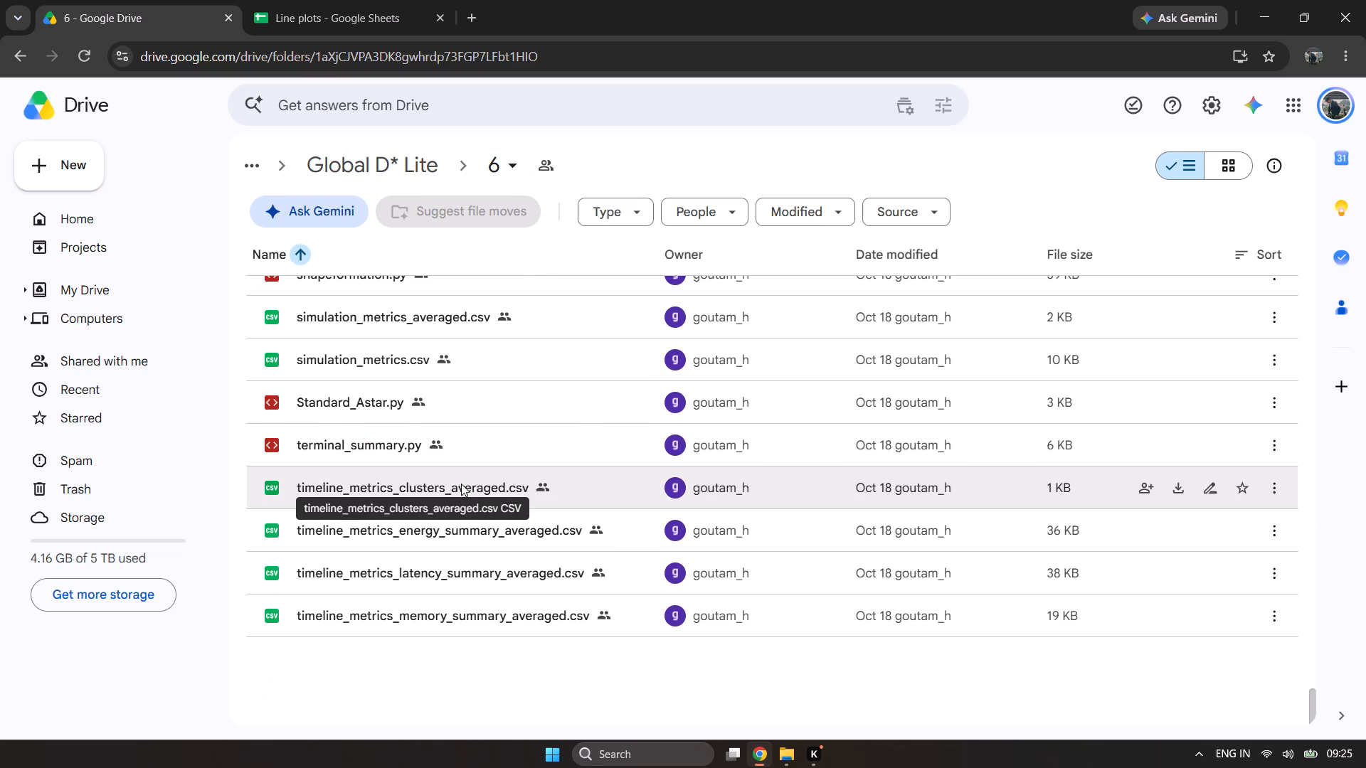
{"action": "scroll", "coordinate": [477, 574], "scroll_direction": "down", "scroll_amount": 4}
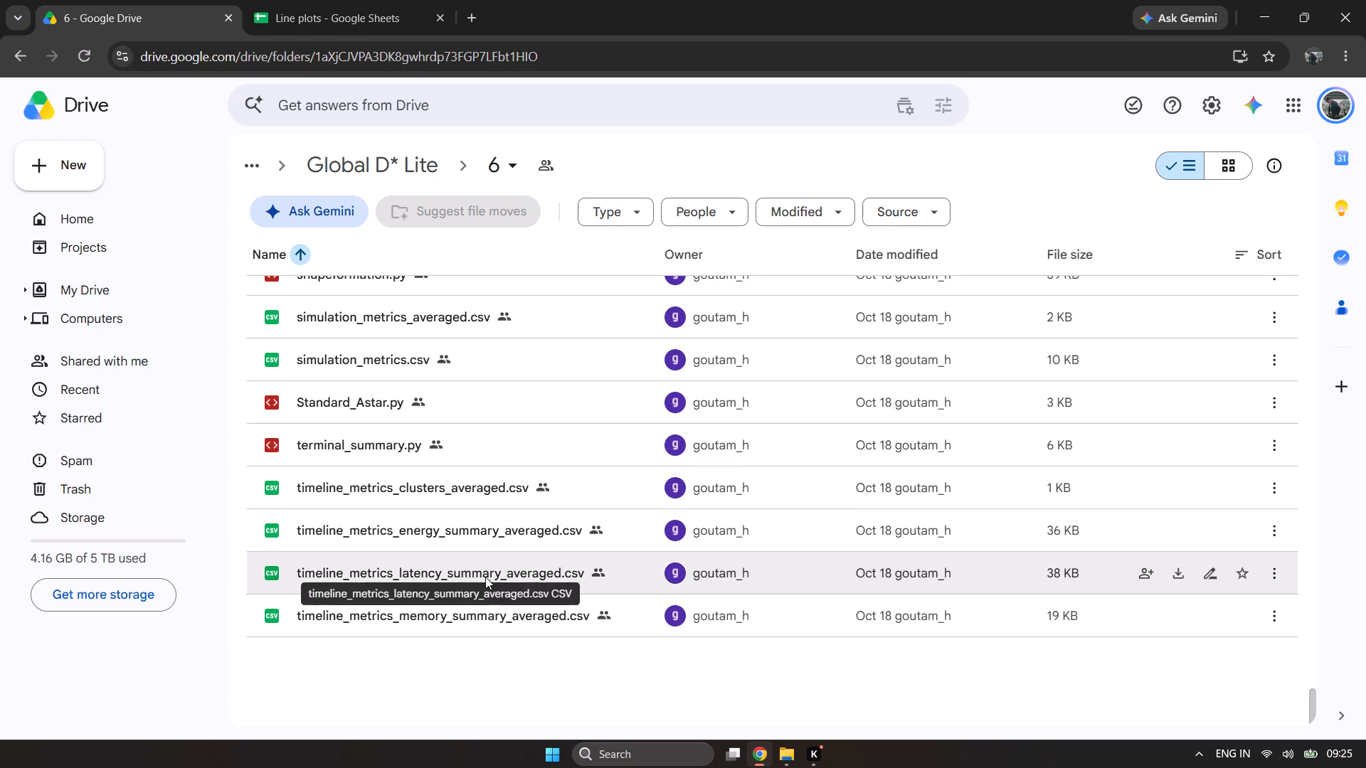
{"action": "double_click", "coordinate": [485, 577]}
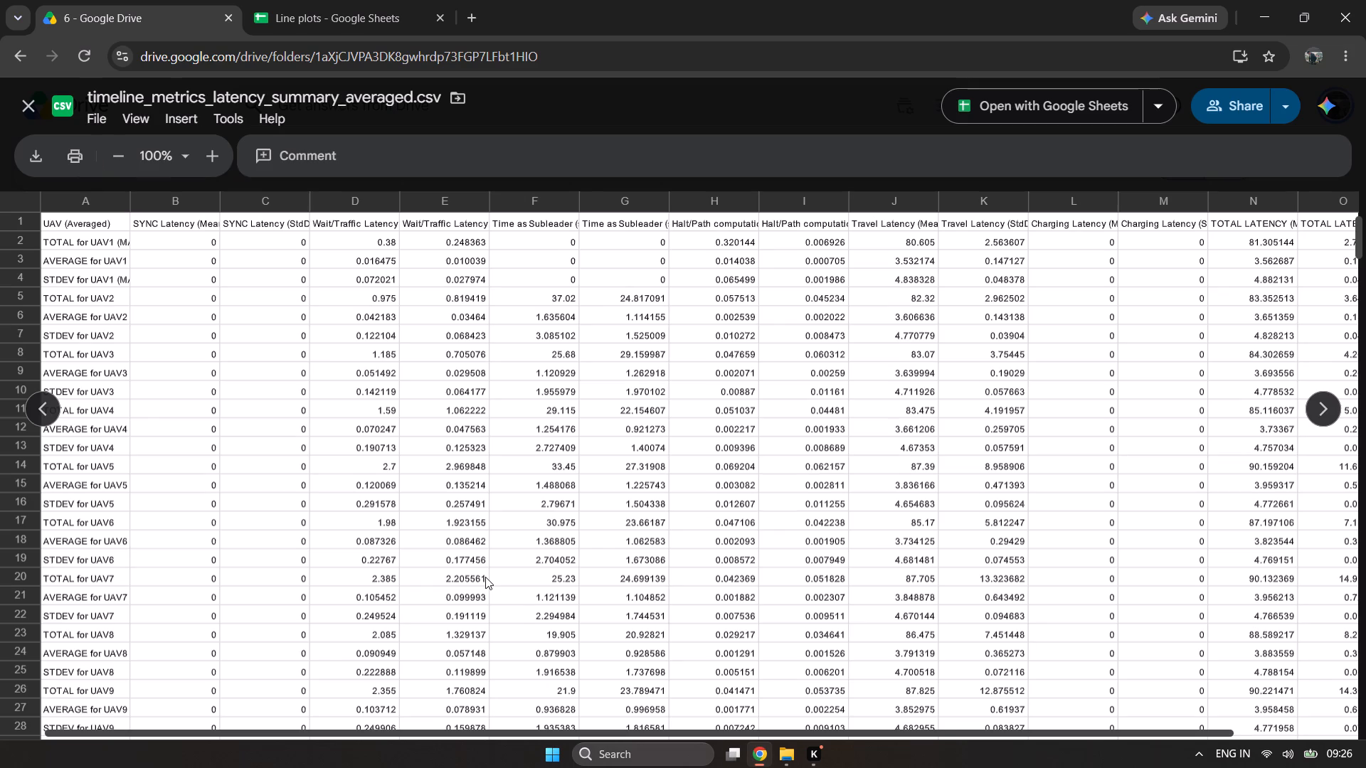
{"action": "scroll", "coordinate": [485, 577], "scroll_direction": "down", "scroll_amount": 19}
{"action": "scroll", "coordinate": [485, 577], "scroll_direction": "down", "scroll_amount": 7}
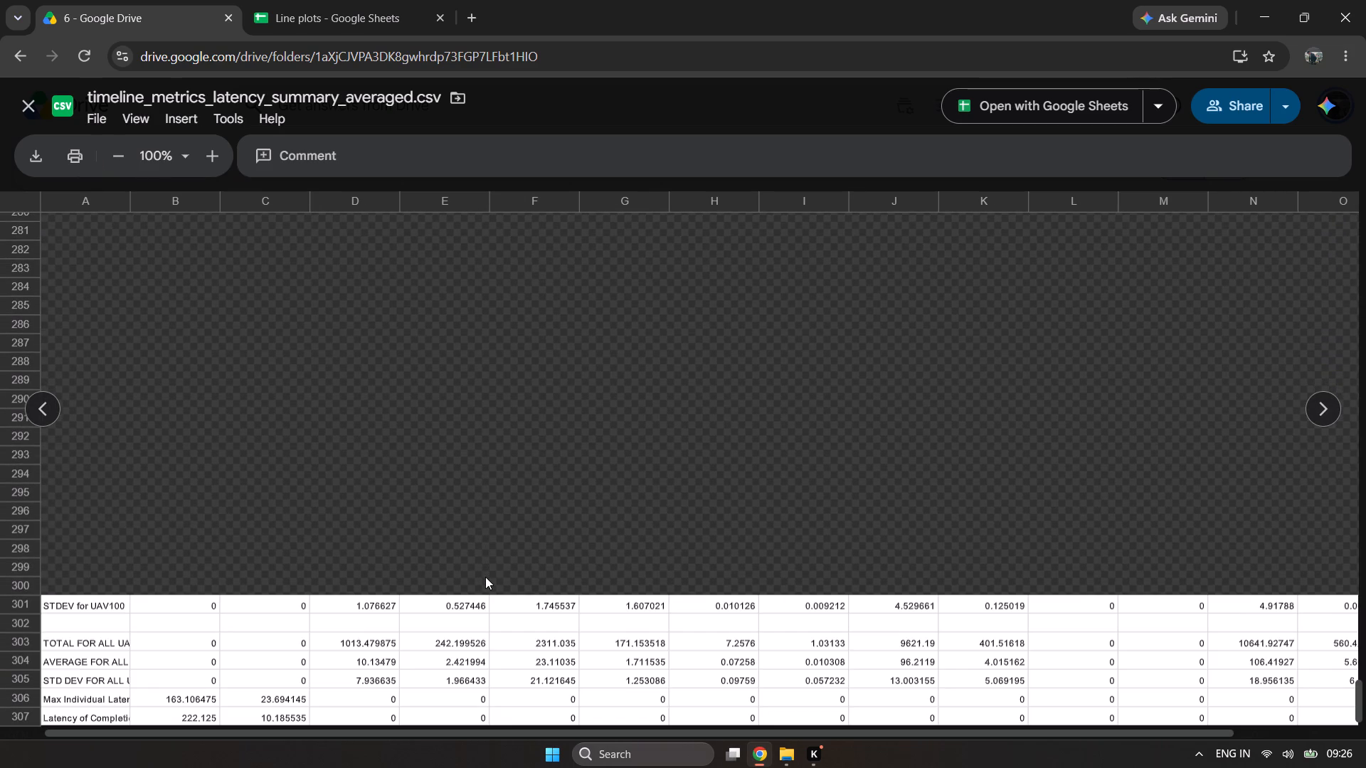
{"action": "left_click", "coordinate": [200, 697]}
{"action": "left_click_drag", "start_coordinate": [200, 697], "coordinate": [261, 700]}
{"action": "key", "text": "ctrl+c"}
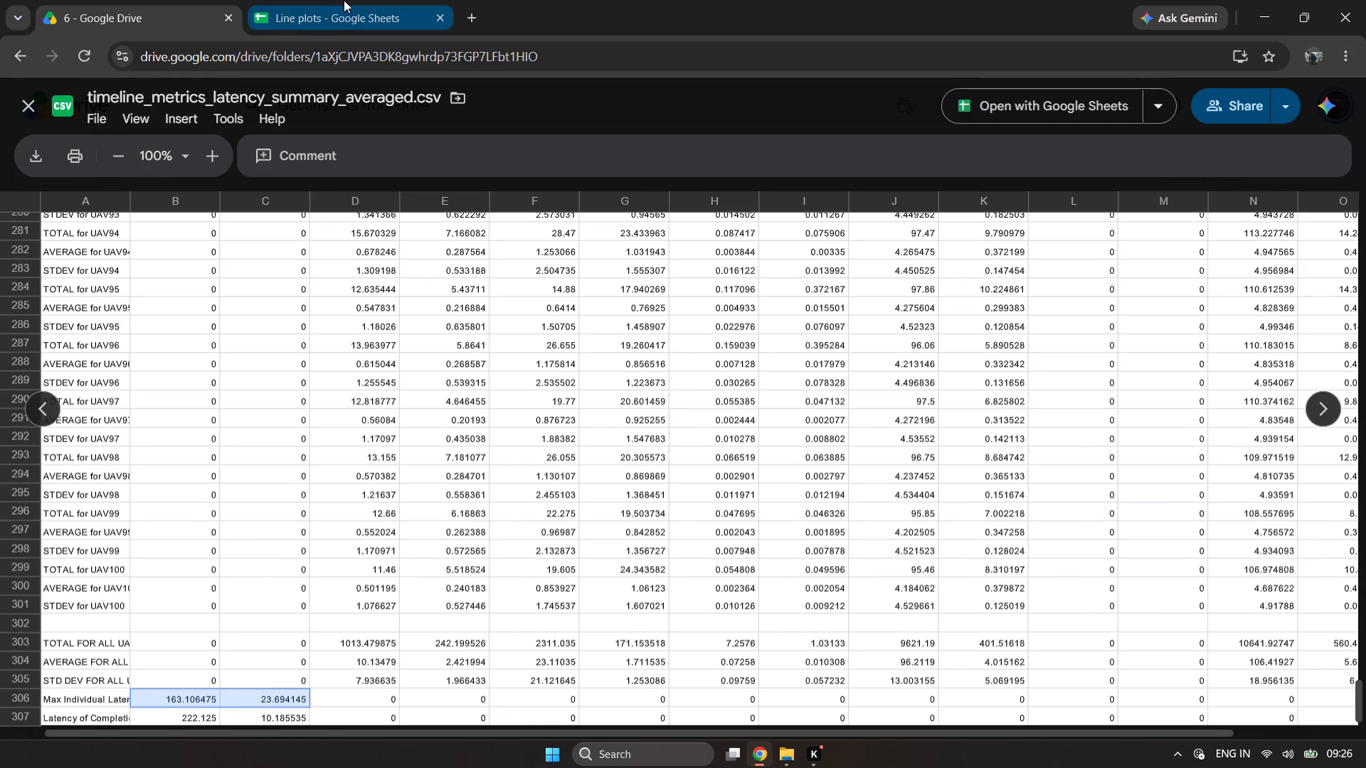
{"action": "left_click", "coordinate": [344, 1]}
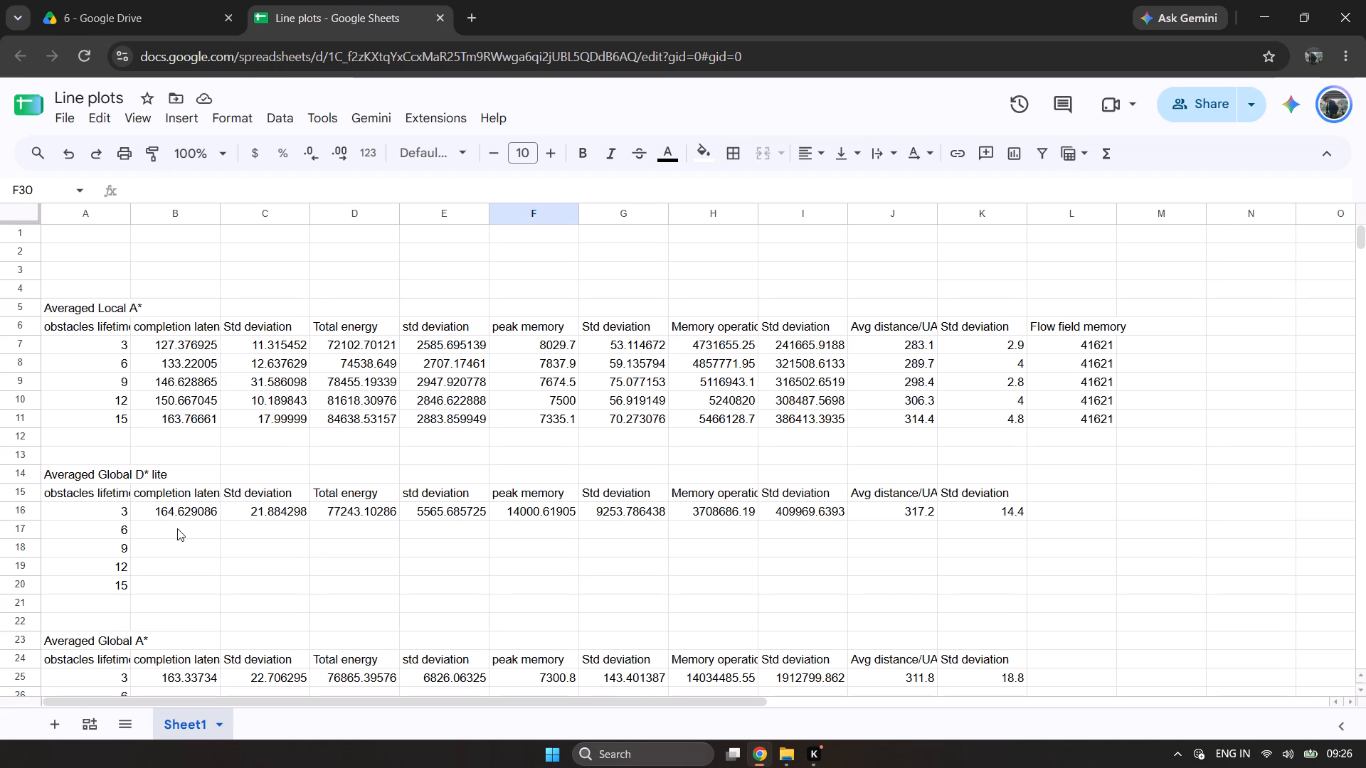
{"action": "left_click", "coordinate": [177, 528]}
{"action": "key", "text": "ctrl+v"}
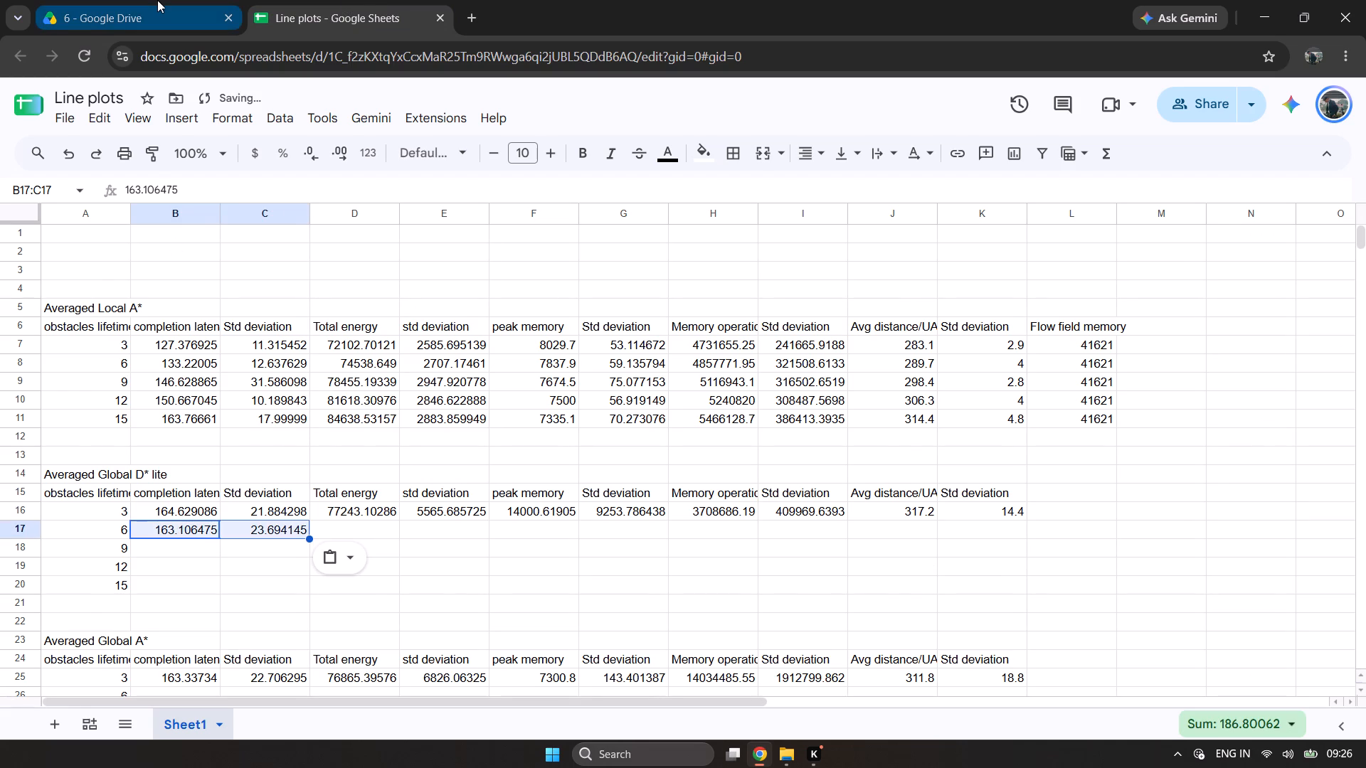
Copy the total energy for all UAVs and its deviation (L303:M303) from timeline_metrics_energy_summary_averaged.csv into D17:E17 of the Line plots sheet.
{"action": "left_click", "coordinate": [157, 0]}
{"action": "left_click", "coordinate": [36, 103]}
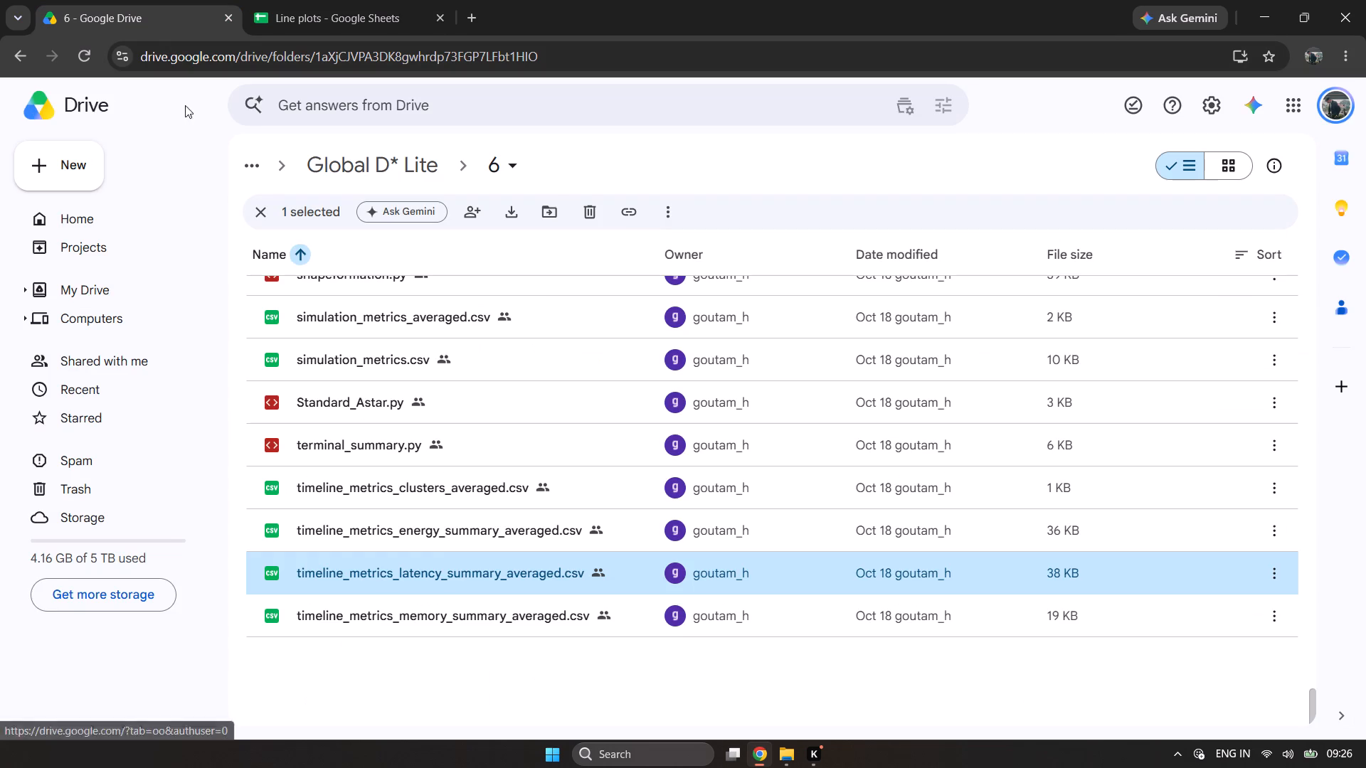
{"action": "double_click", "coordinate": [352, 535]}
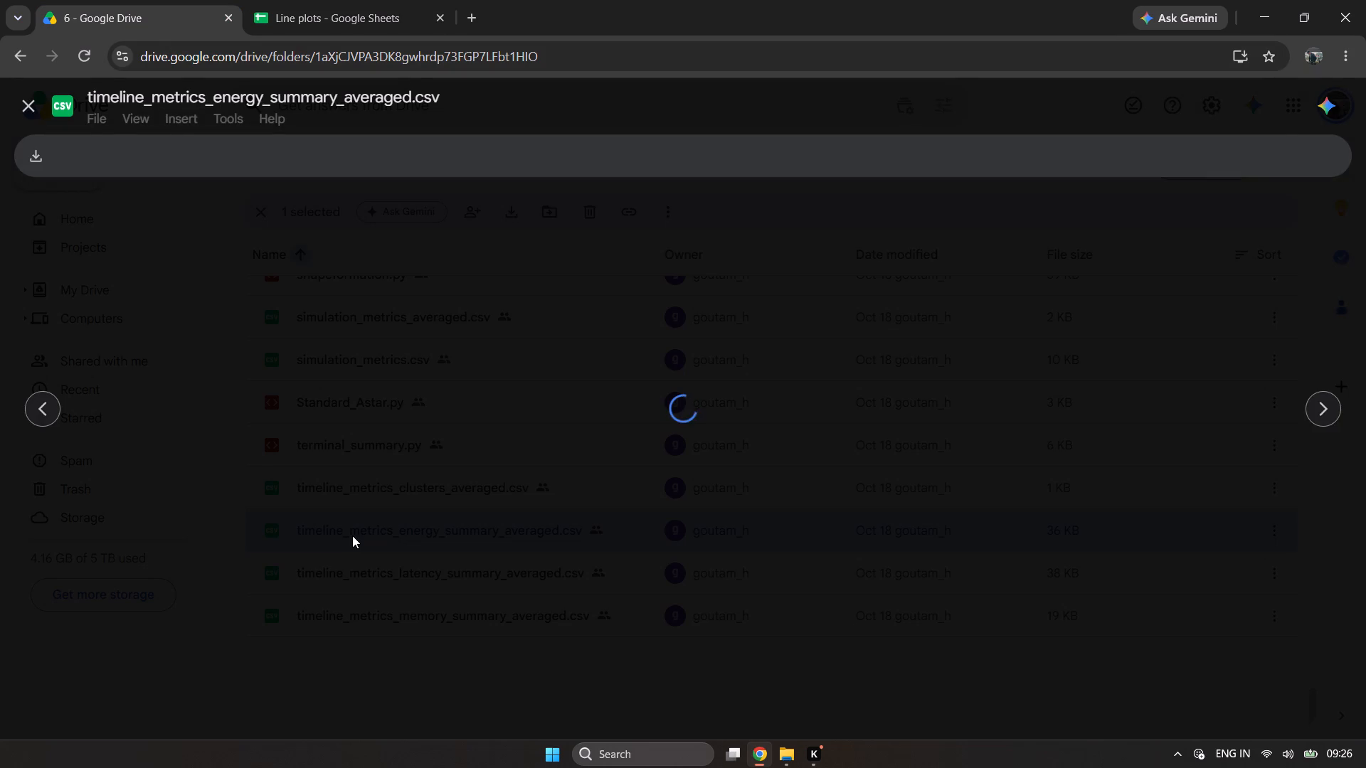
{"action": "scroll", "coordinate": [352, 535], "scroll_direction": "down", "scroll_amount": 8}
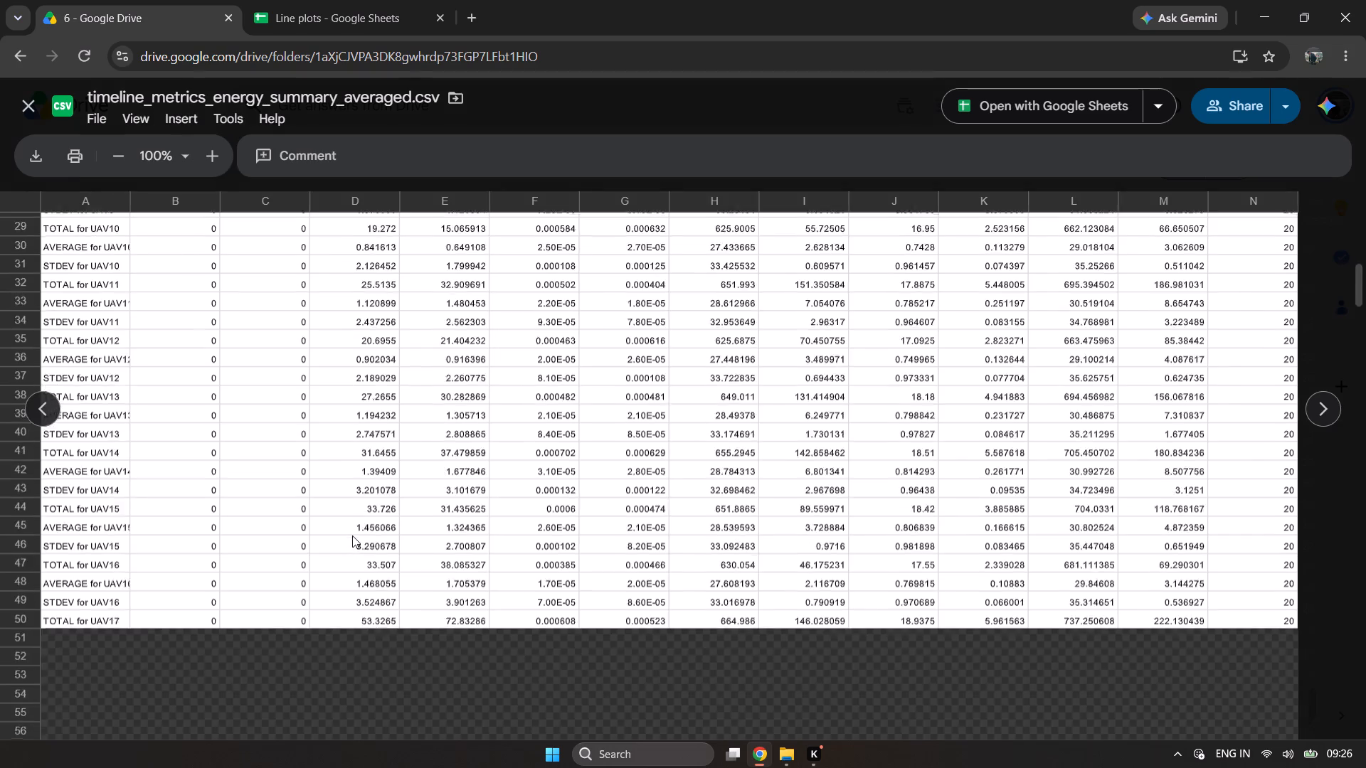
{"action": "scroll", "coordinate": [352, 535], "scroll_direction": "down", "scroll_amount": 20}
{"action": "scroll", "coordinate": [352, 535], "scroll_direction": "down", "scroll_amount": 10}
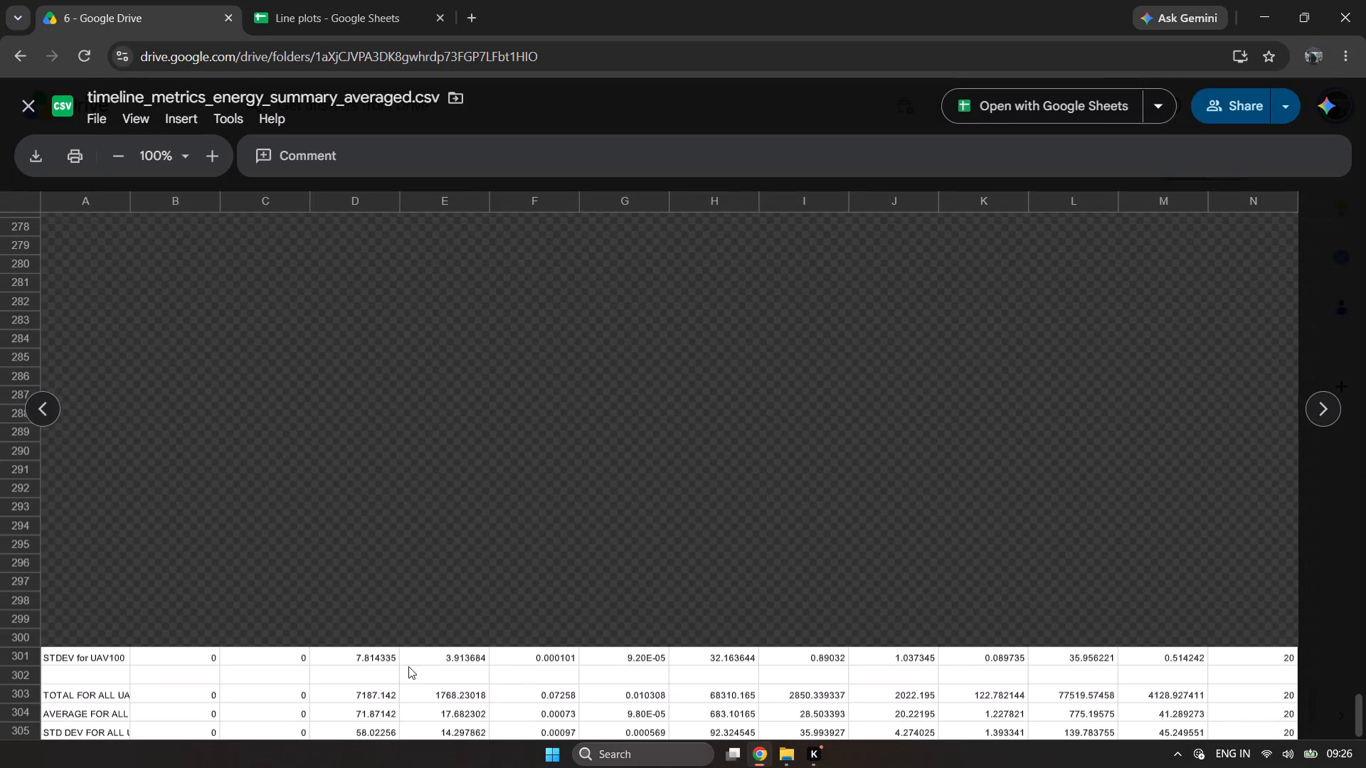
{"action": "left_click_drag", "start_coordinate": [1071, 695], "coordinate": [1129, 693]}
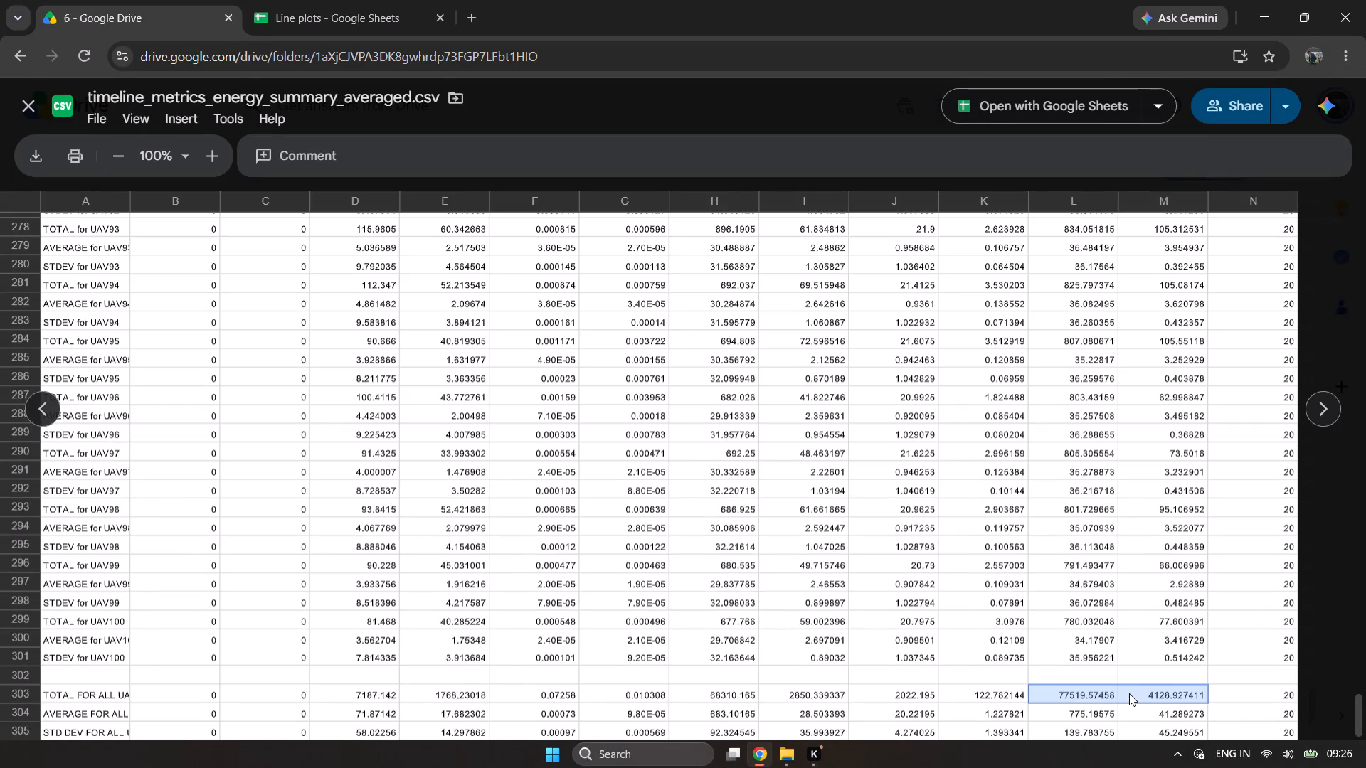
{"action": "key", "text": "ctrl+c"}
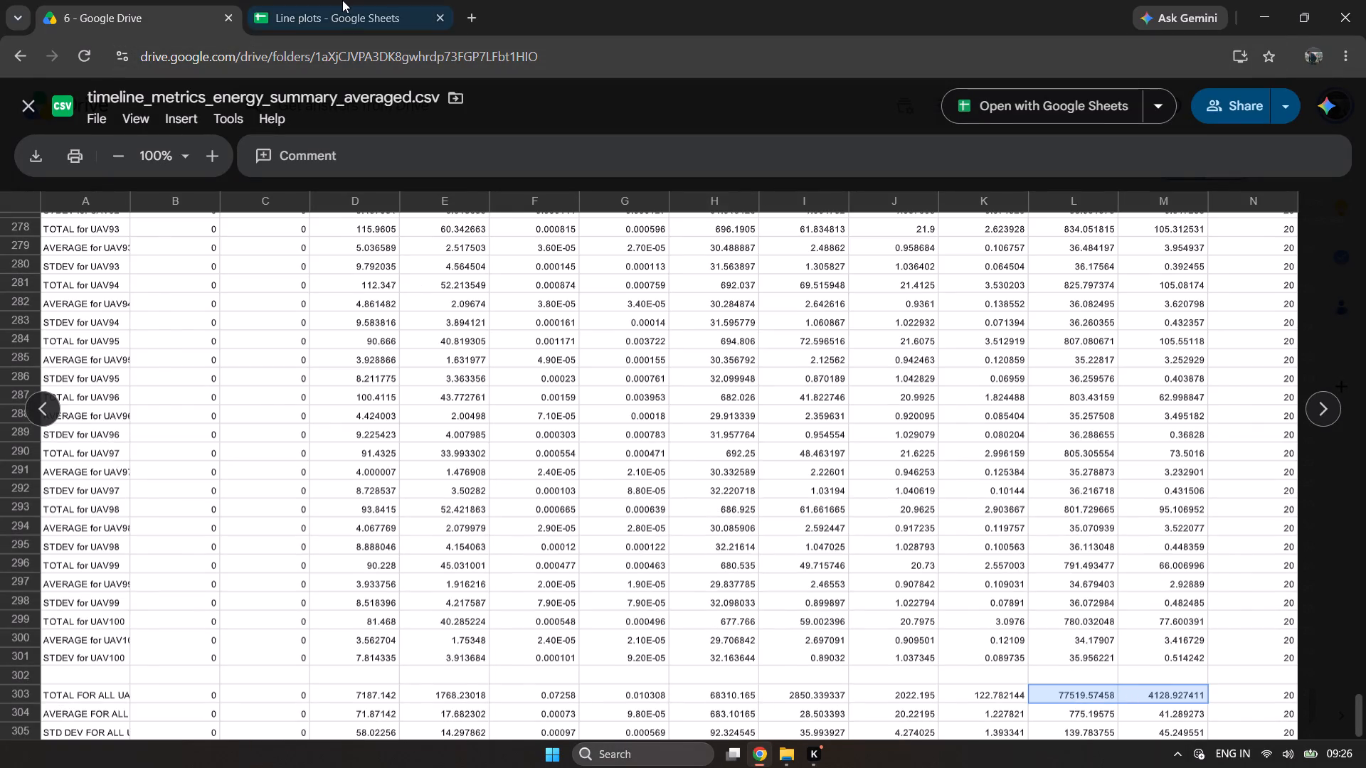
{"action": "left_click", "coordinate": [342, 0]}
{"action": "left_click", "coordinate": [381, 514]}
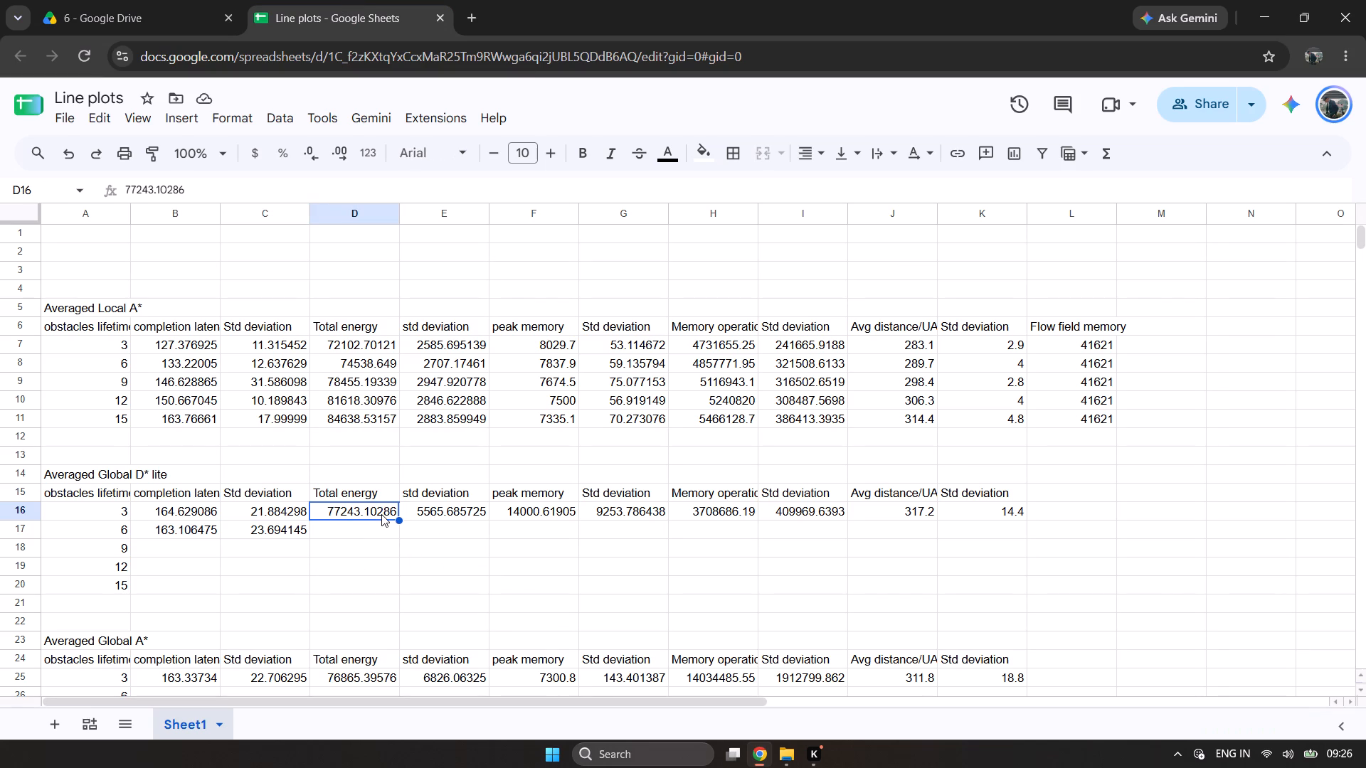
{"action": "left_click", "coordinate": [376, 522]}
{"action": "left_click", "coordinate": [366, 529]}
{"action": "key", "text": "ctrl+v"}
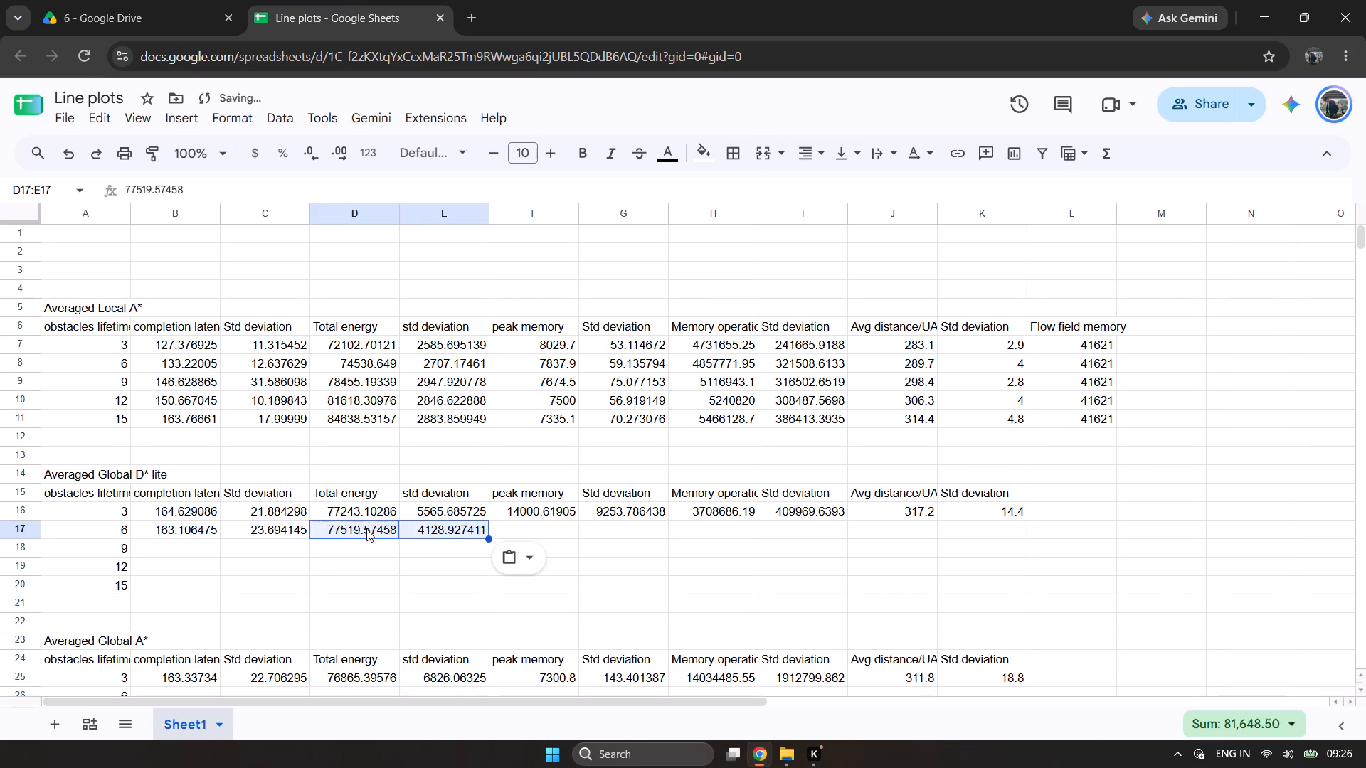
Copy the memory operations total and its deviation (B303:C303) from timeline_metrics_memory_summary_averaged.csv into H17:I17 of the Line plots sheet.
{"action": "left_click", "coordinate": [145, 0]}
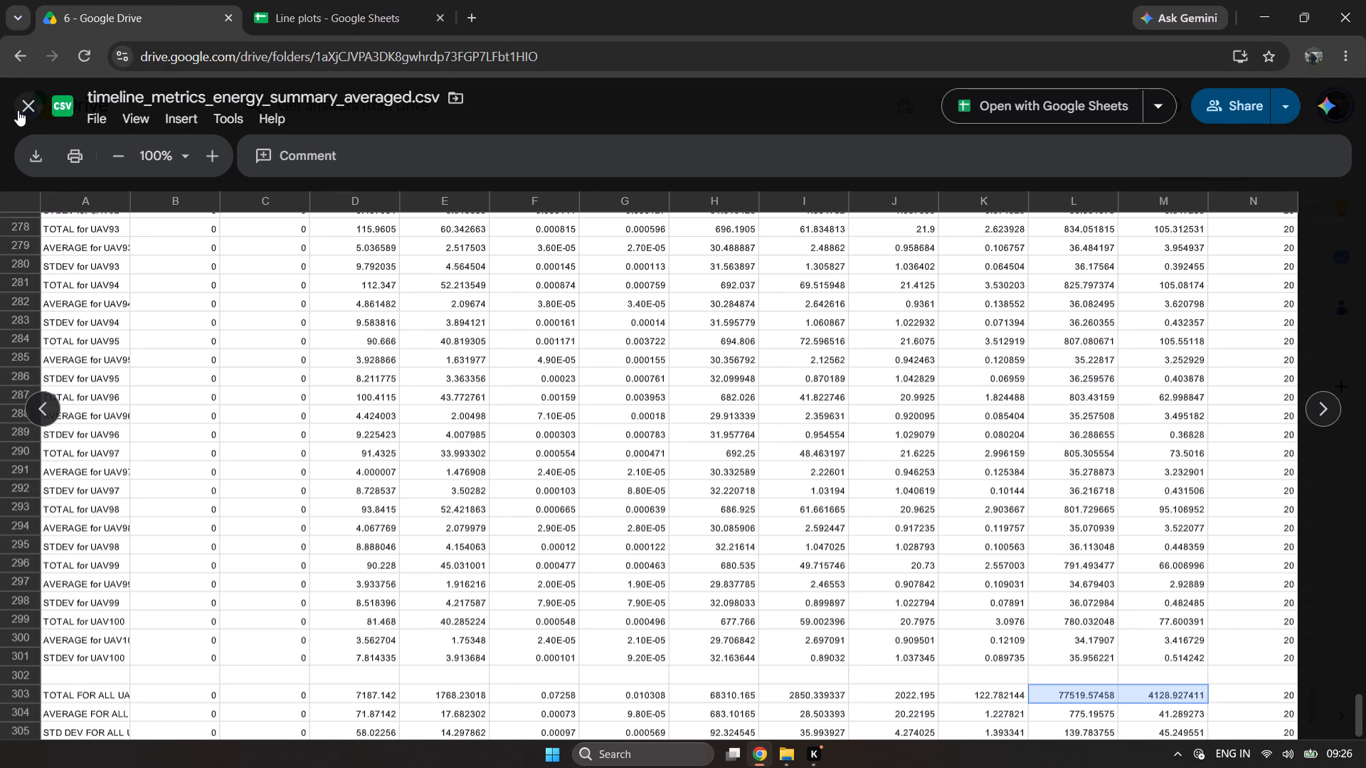
{"action": "left_click", "coordinate": [18, 110]}
{"action": "double_click", "coordinate": [375, 621]}
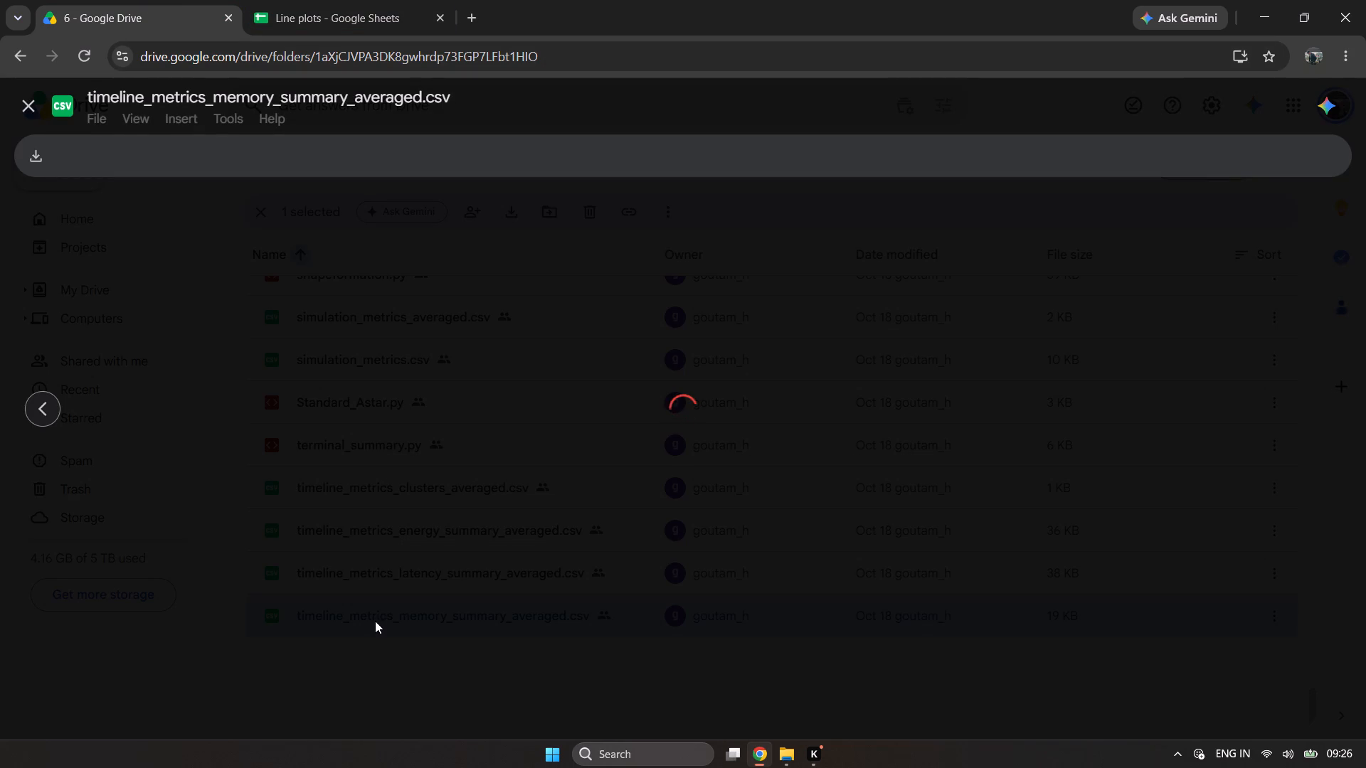
{"action": "scroll", "coordinate": [375, 621], "scroll_direction": "down", "scroll_amount": 3}
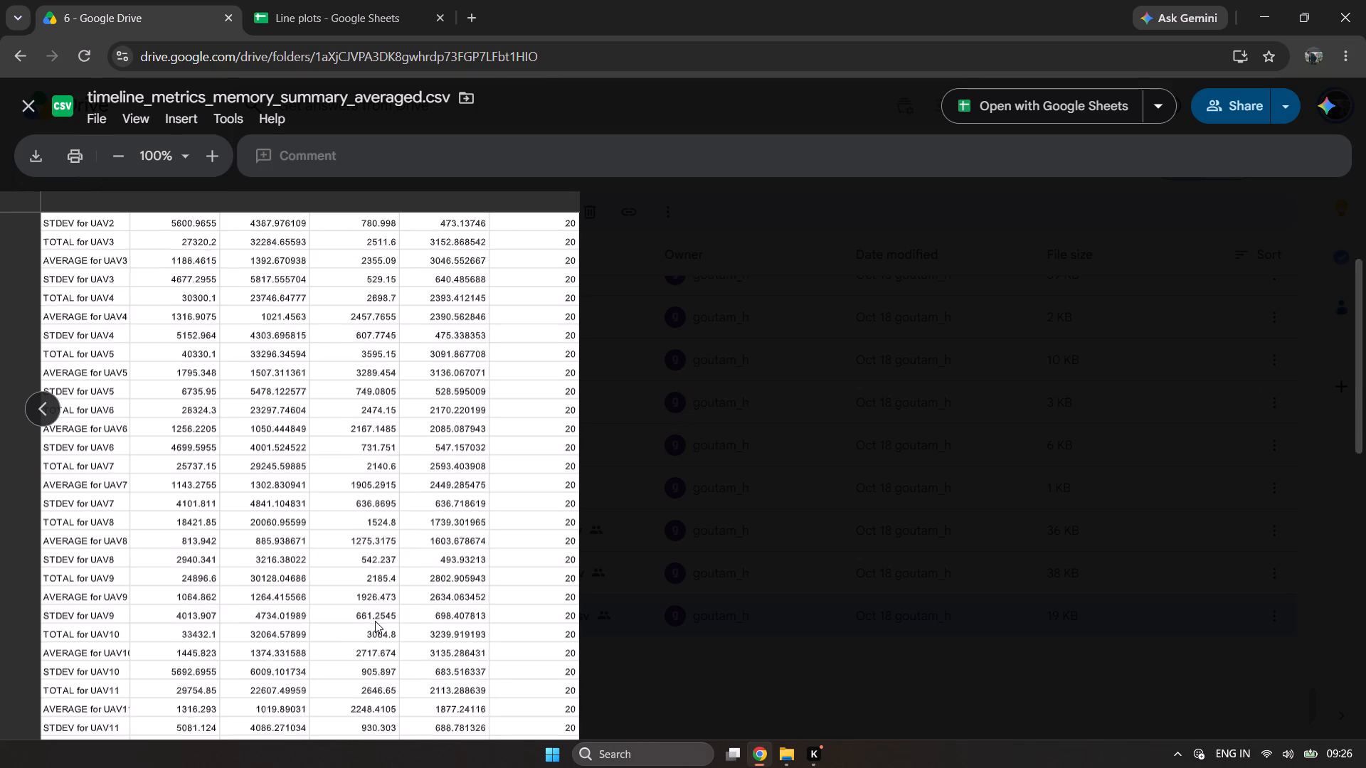
{"action": "scroll", "coordinate": [375, 621], "scroll_direction": "down", "scroll_amount": 19}
{"action": "scroll", "coordinate": [375, 621], "scroll_direction": "down", "scroll_amount": 13}
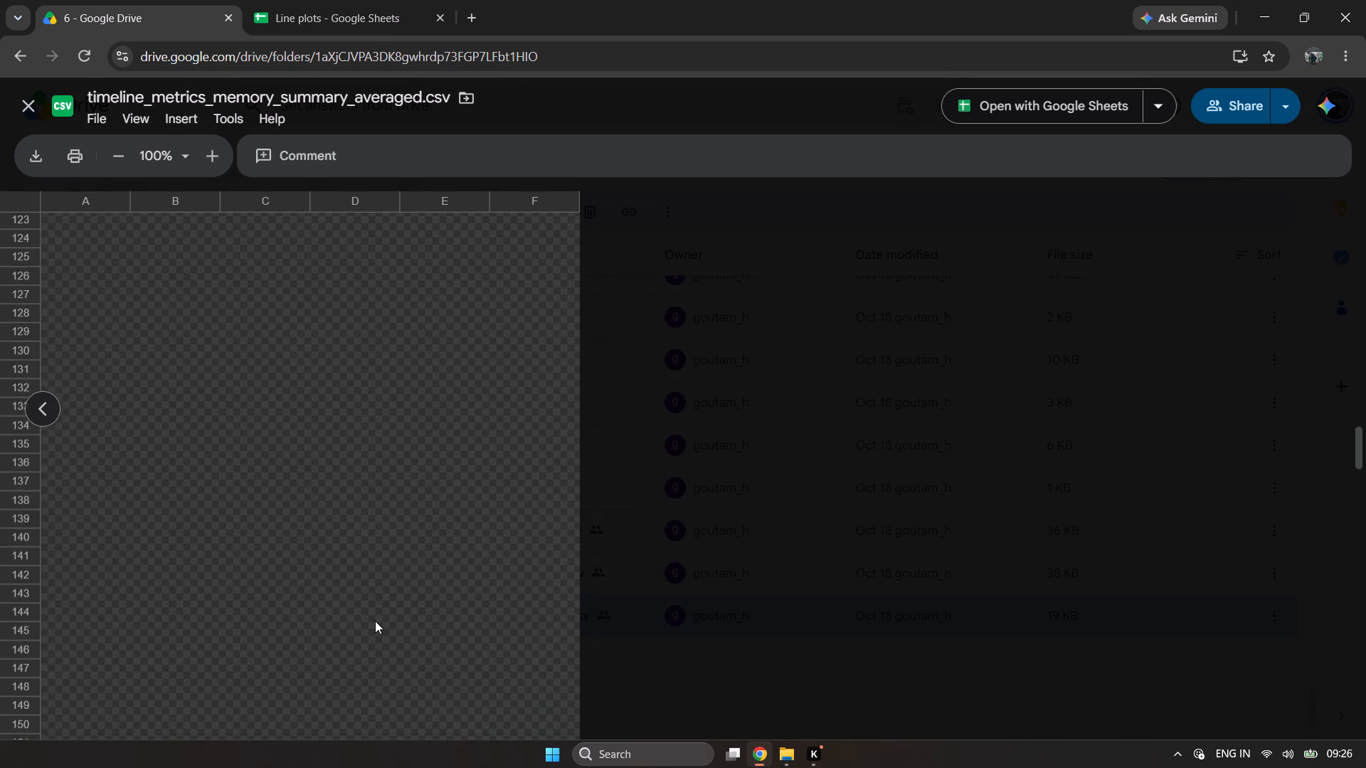
{"action": "scroll", "coordinate": [375, 621], "scroll_direction": "down", "scroll_amount": 11}
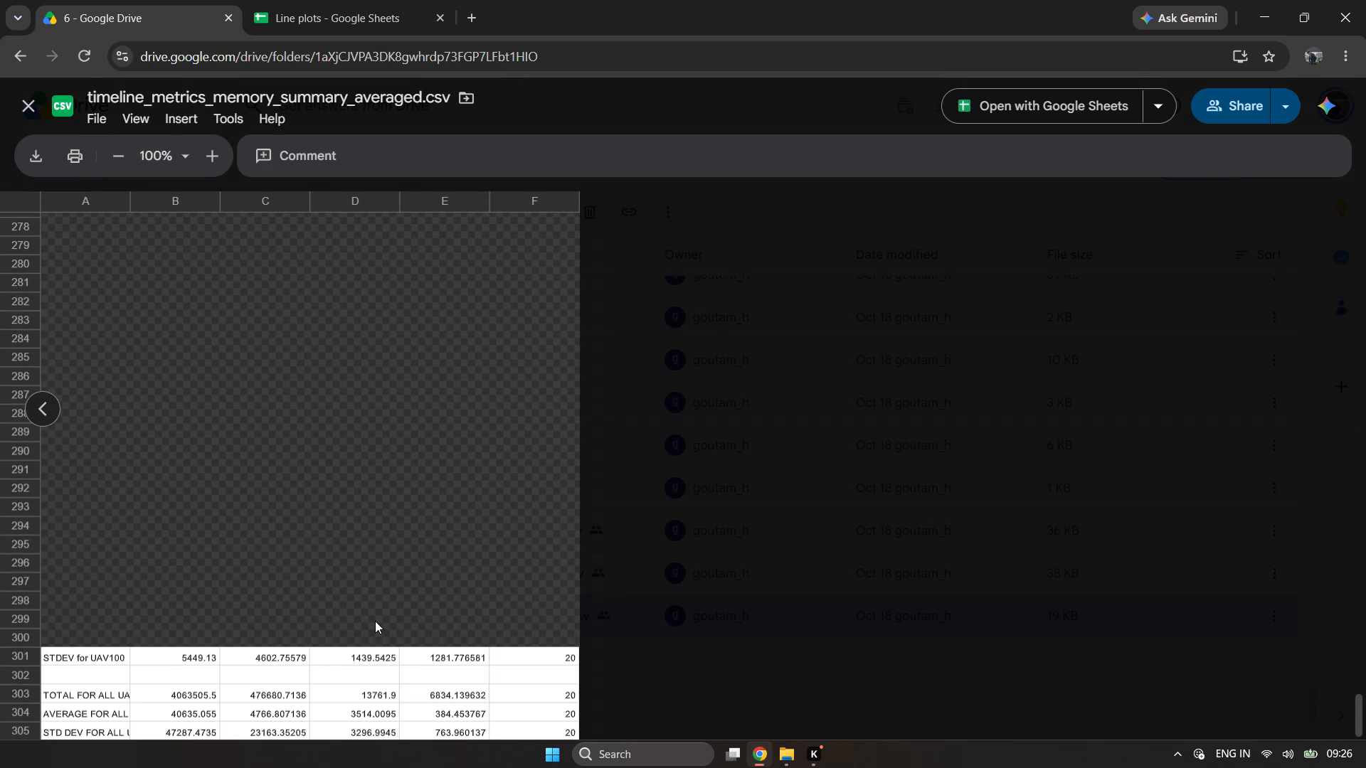
{"action": "left_click_drag", "start_coordinate": [206, 688], "coordinate": [241, 695]}
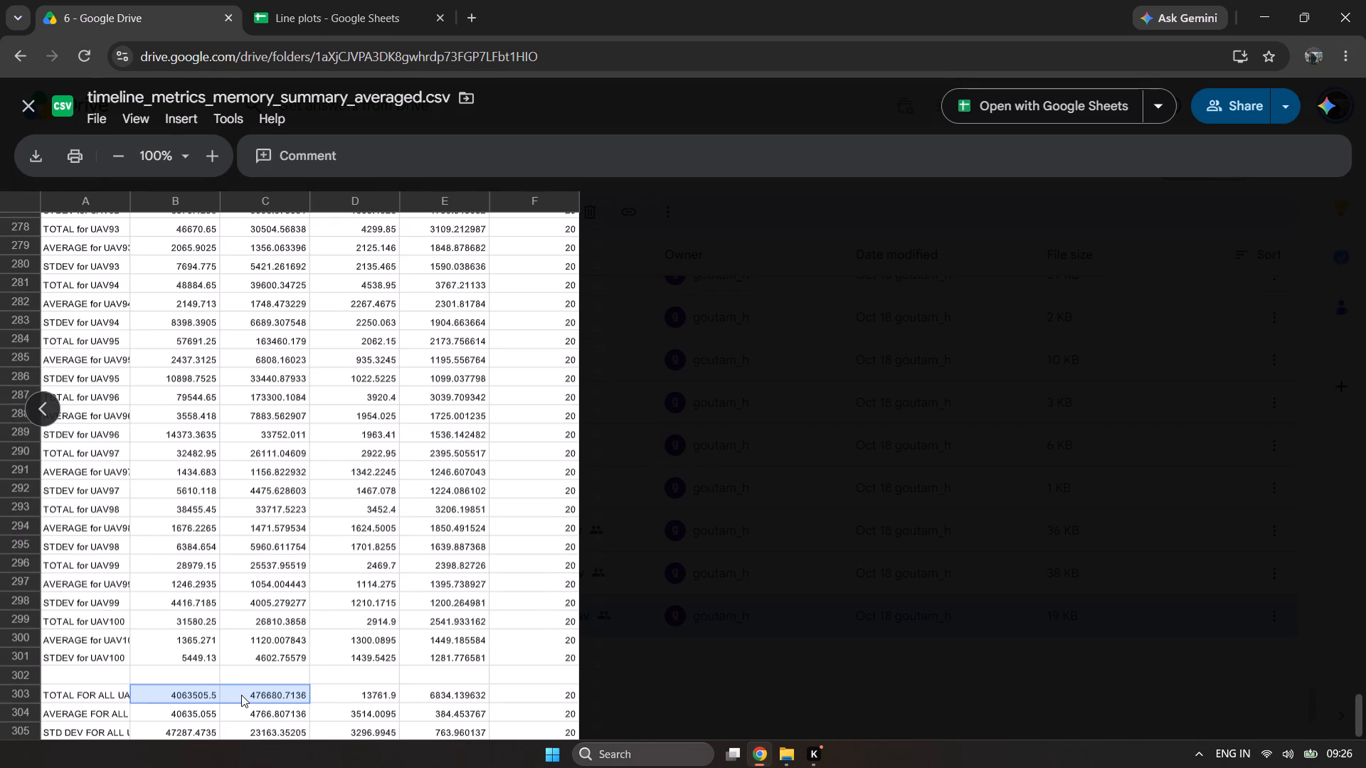
{"action": "key", "text": "ctrl+c"}
{"action": "left_click", "coordinate": [327, 0]}
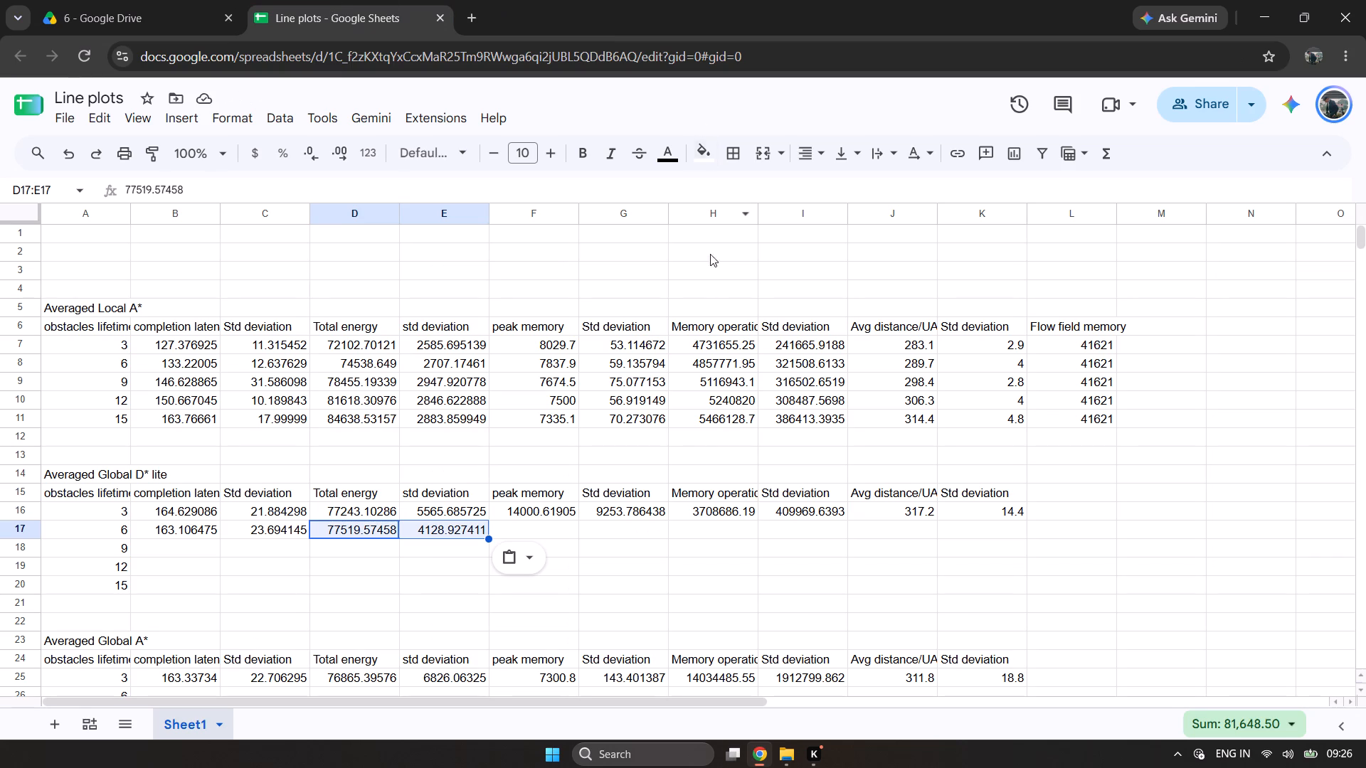
{"action": "left_click", "coordinate": [725, 536]}
{"action": "key", "text": "ctrl+v"}
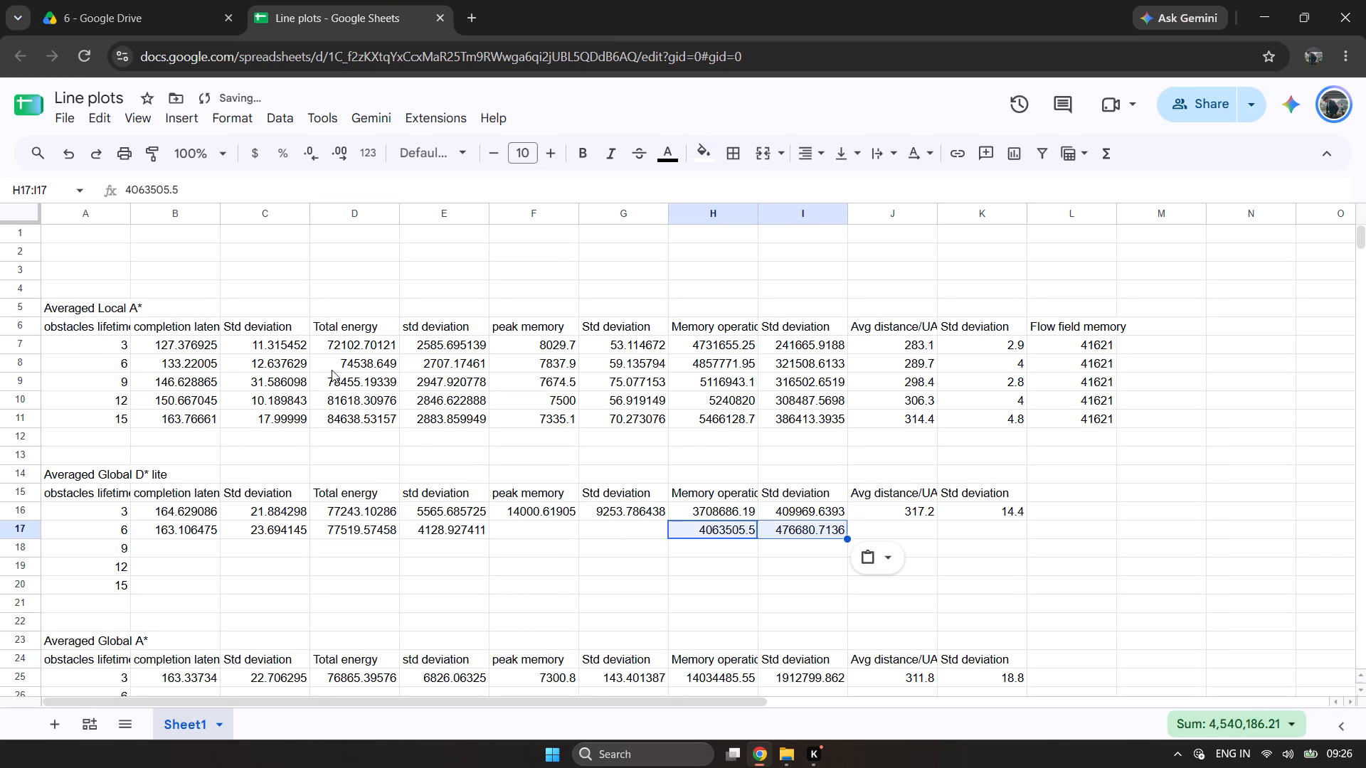
Copy the peak memory total and its deviation (D303:E303) from the memory summary CSV into F17:G17 of the Line plots sheet.
{"action": "left_click", "coordinate": [135, 0]}
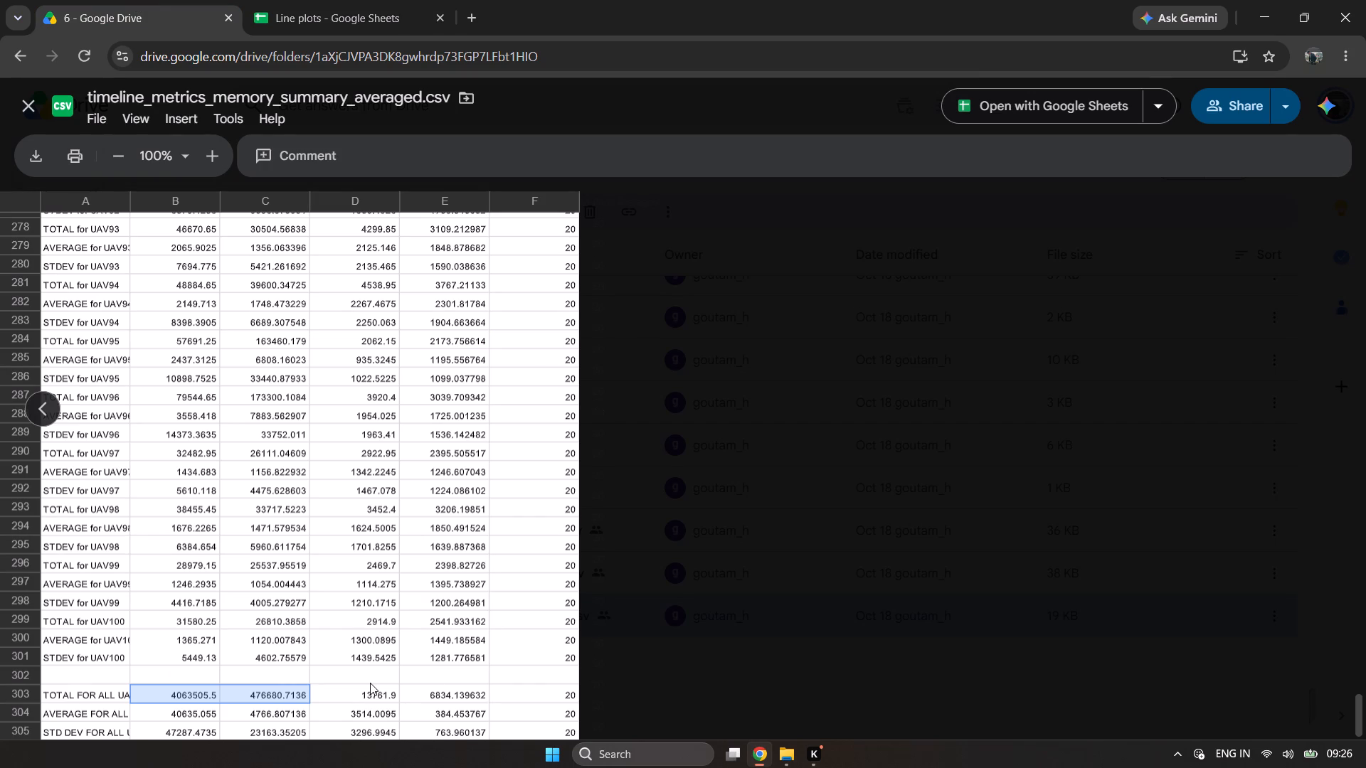
{"action": "left_click", "coordinate": [367, 688]}
{"action": "left_click_drag", "start_coordinate": [367, 688], "coordinate": [431, 697]}
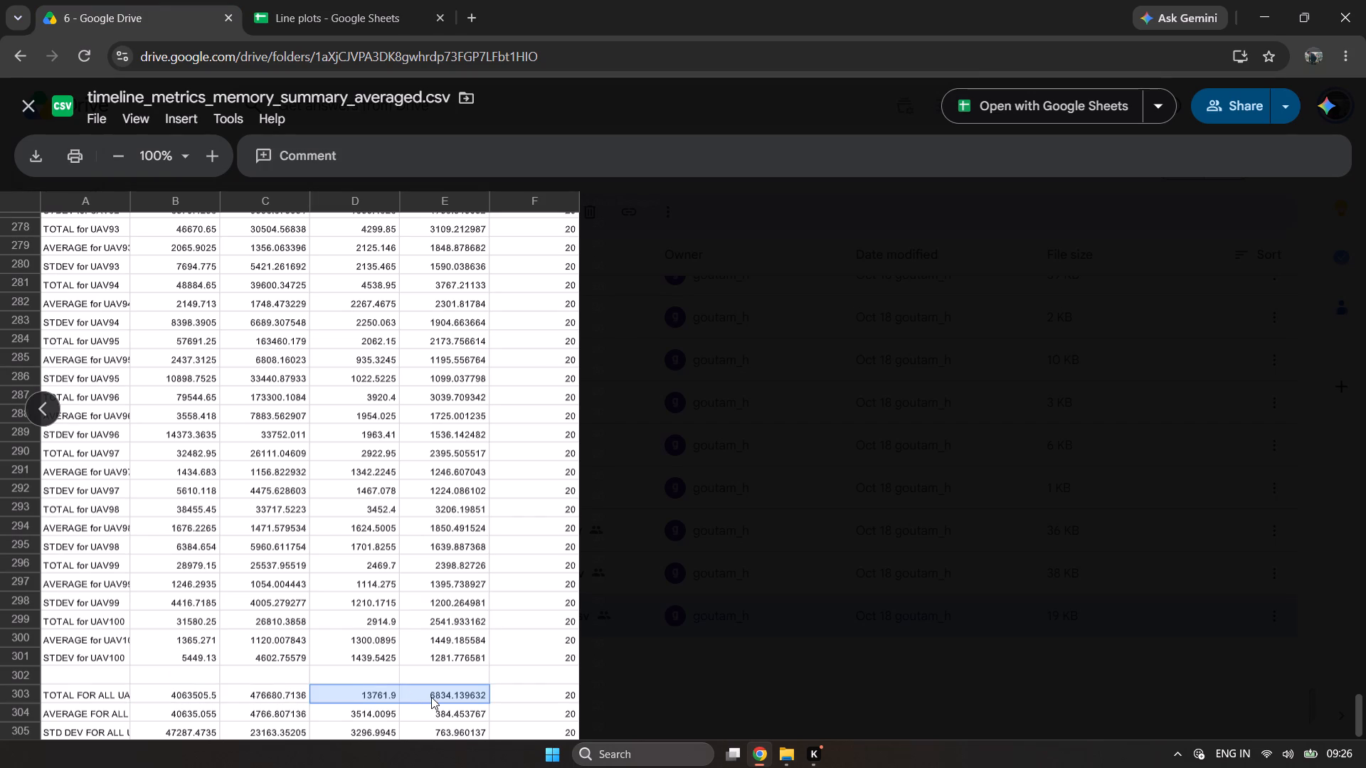
{"action": "key", "text": "ctrl+c"}
{"action": "left_click", "coordinate": [387, 0]}
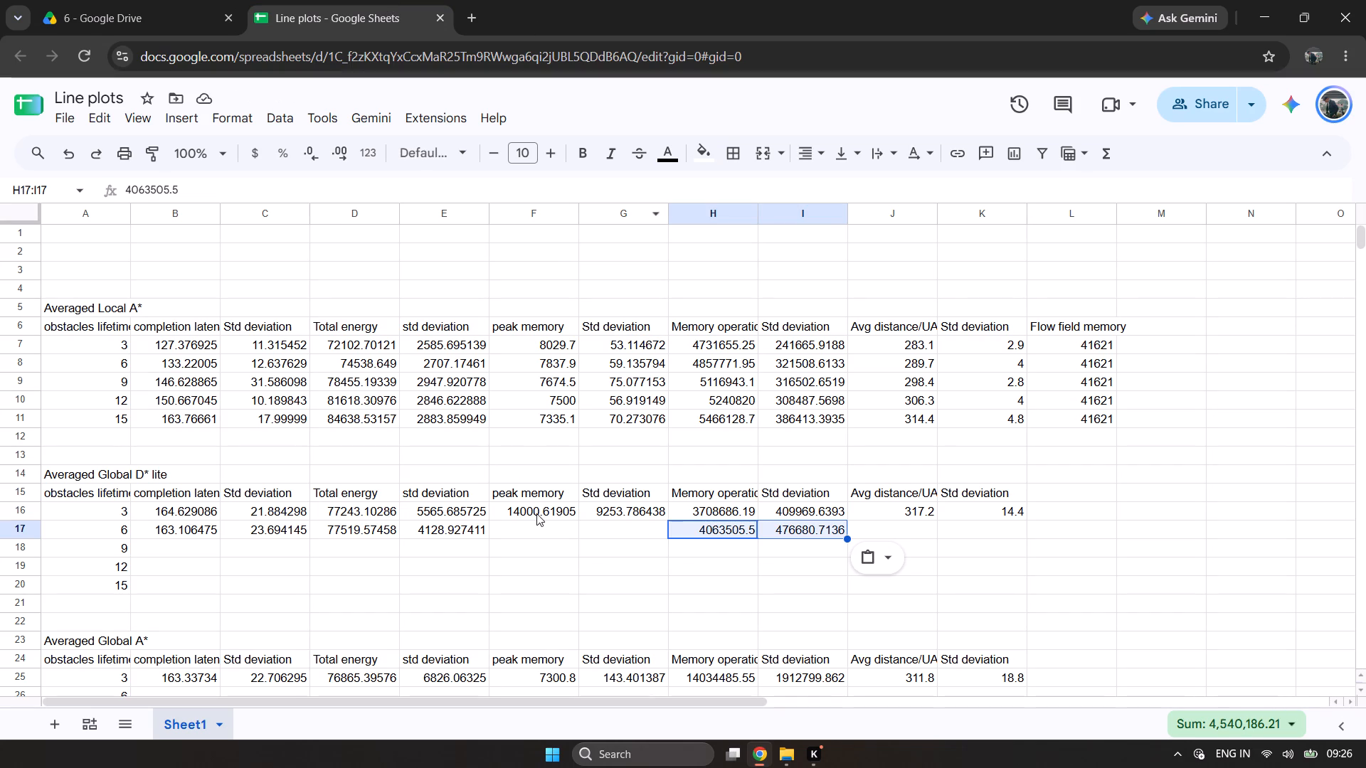
{"action": "left_click", "coordinate": [537, 524]}
{"action": "key", "text": "ctrl+v"}
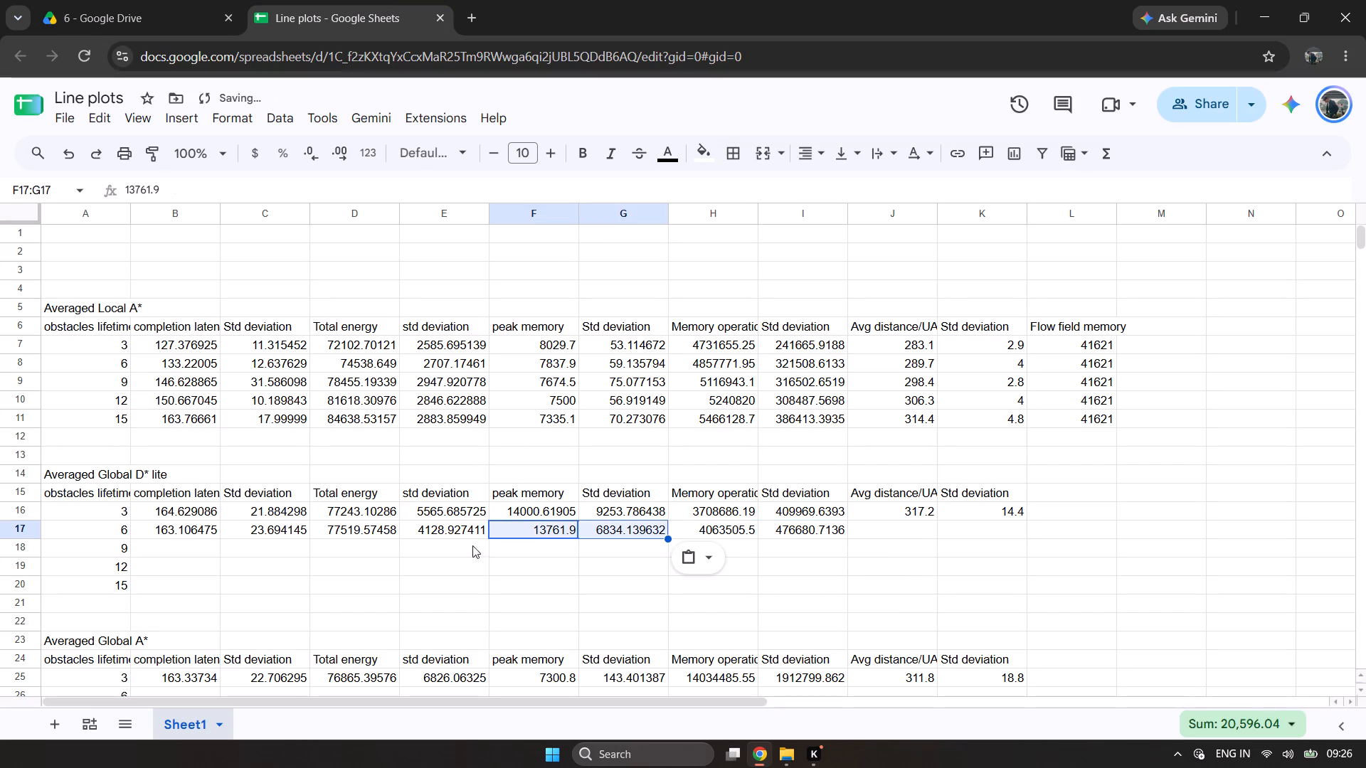
Copy the average distance per UAV and its deviation (AX2:AY2) from simulation_metrics_averaged.csv into J17:K17 of the Line plots sheet.
{"action": "left_click", "coordinate": [230, 0]}
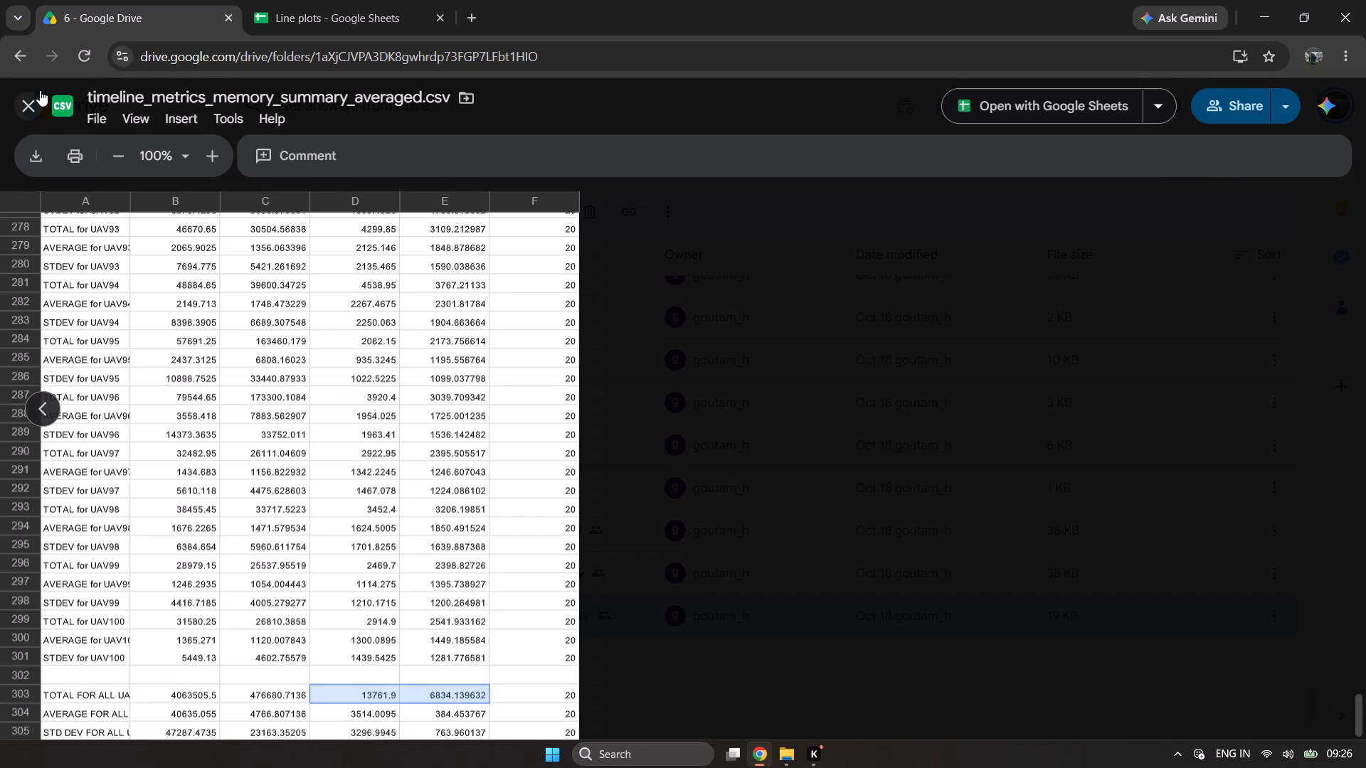
{"action": "left_click", "coordinate": [40, 90]}
{"action": "double_click", "coordinate": [415, 322]}
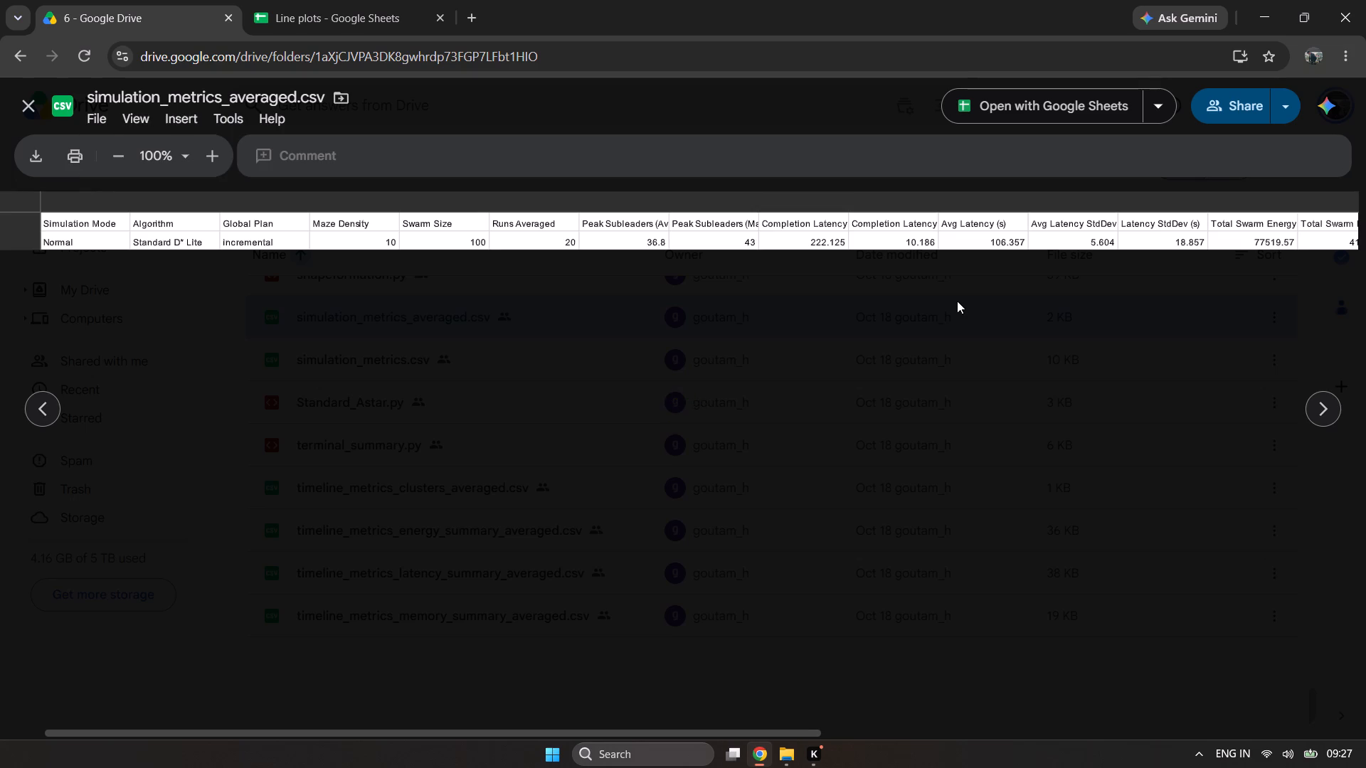
{"action": "scroll", "coordinate": [1190, 245], "scroll_direction": "left", "scroll_amount": 9}
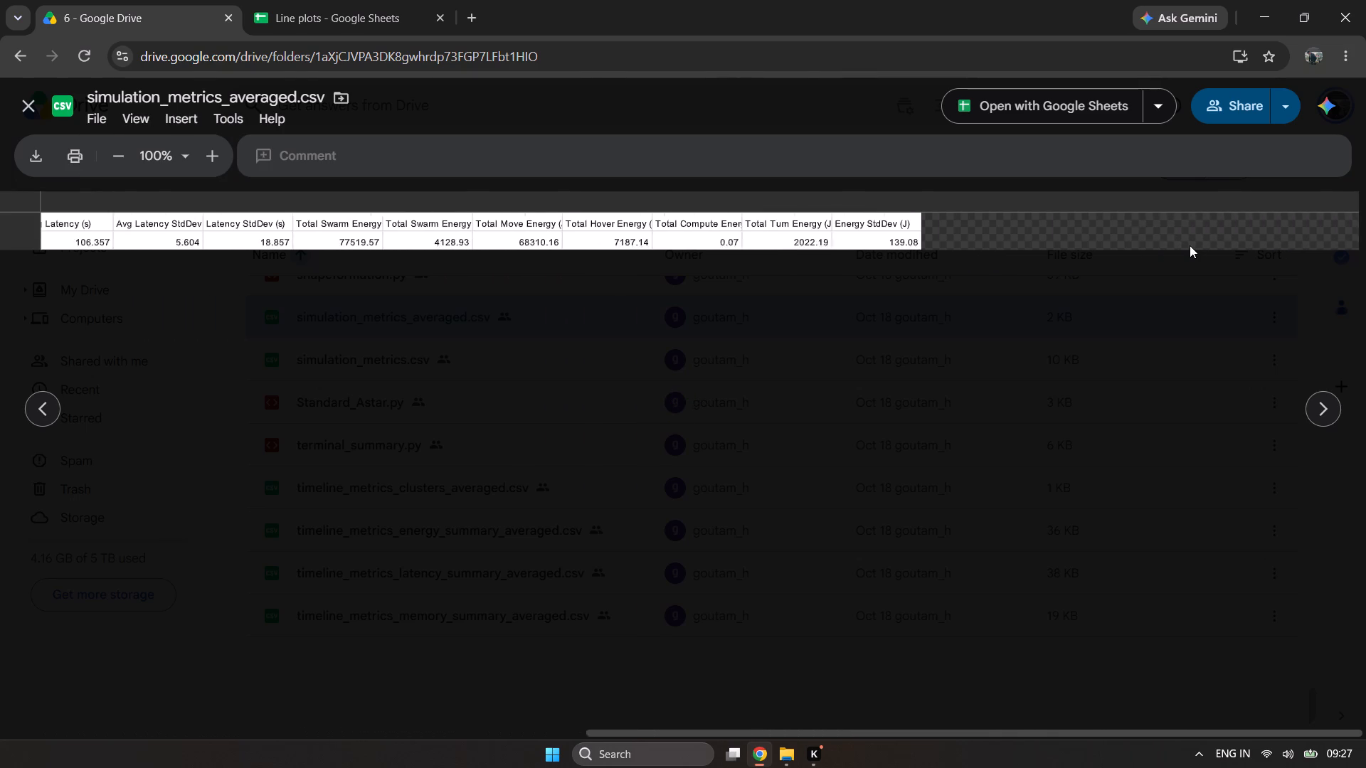
{"action": "scroll", "coordinate": [1190, 245], "scroll_direction": "left", "scroll_amount": 9}
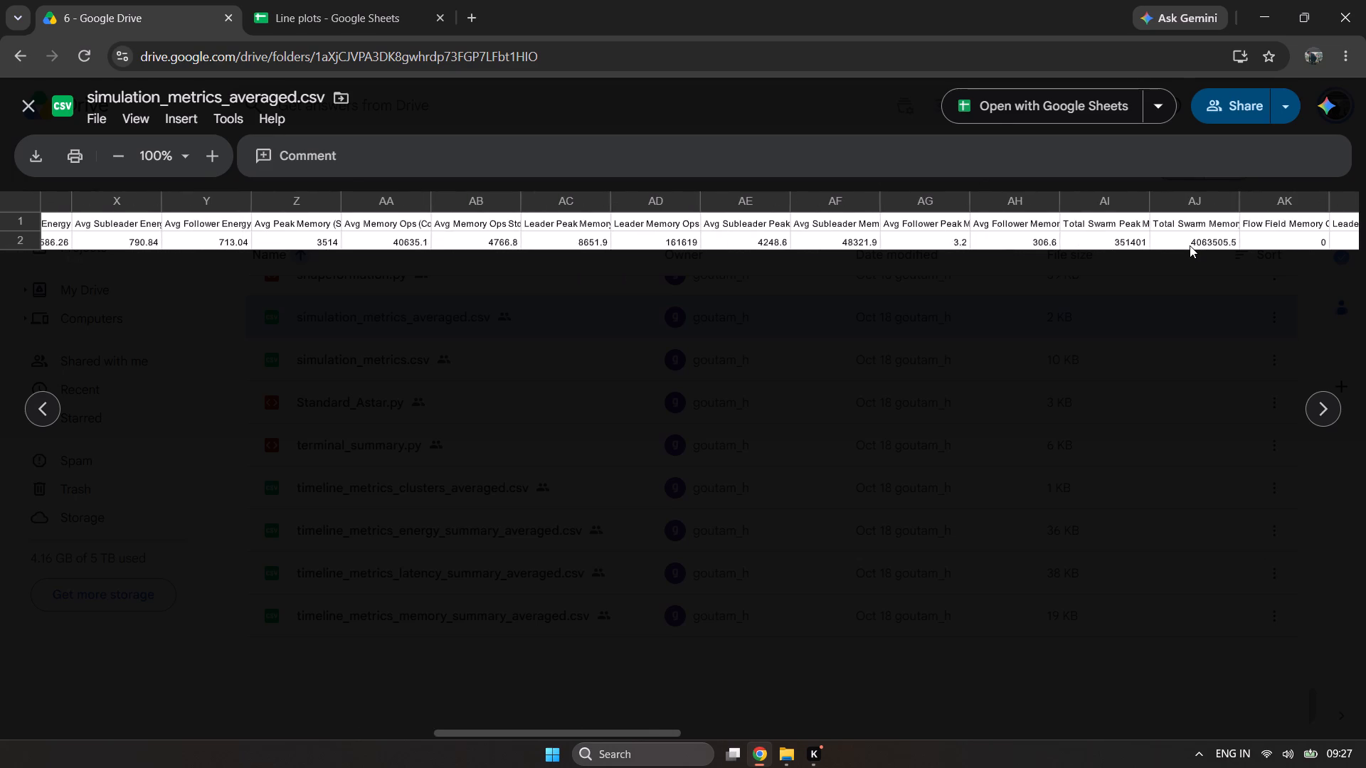
{"action": "scroll", "coordinate": [1190, 245], "scroll_direction": "left", "scroll_amount": 9}
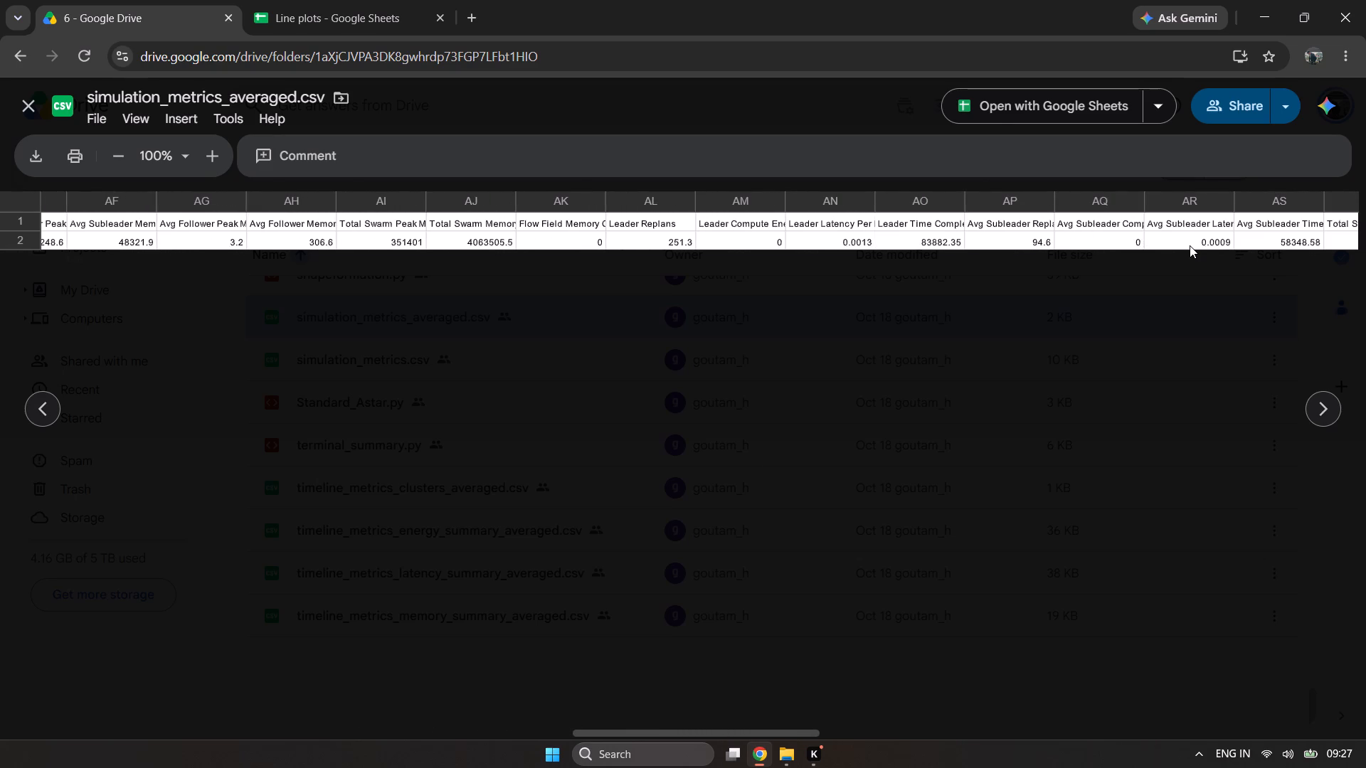
{"action": "scroll", "coordinate": [1190, 245], "scroll_direction": "left", "scroll_amount": 8}
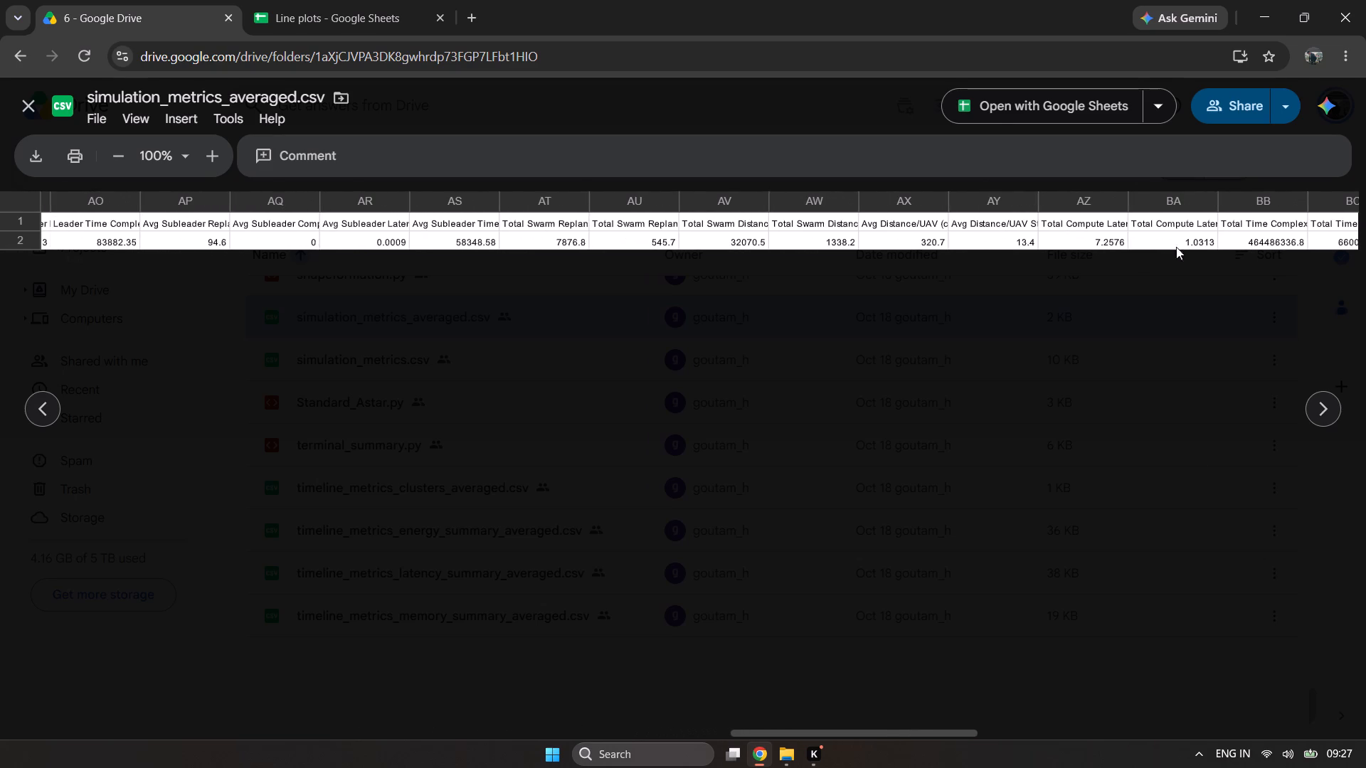
{"action": "left_click_drag", "start_coordinate": [909, 244], "coordinate": [960, 248]}
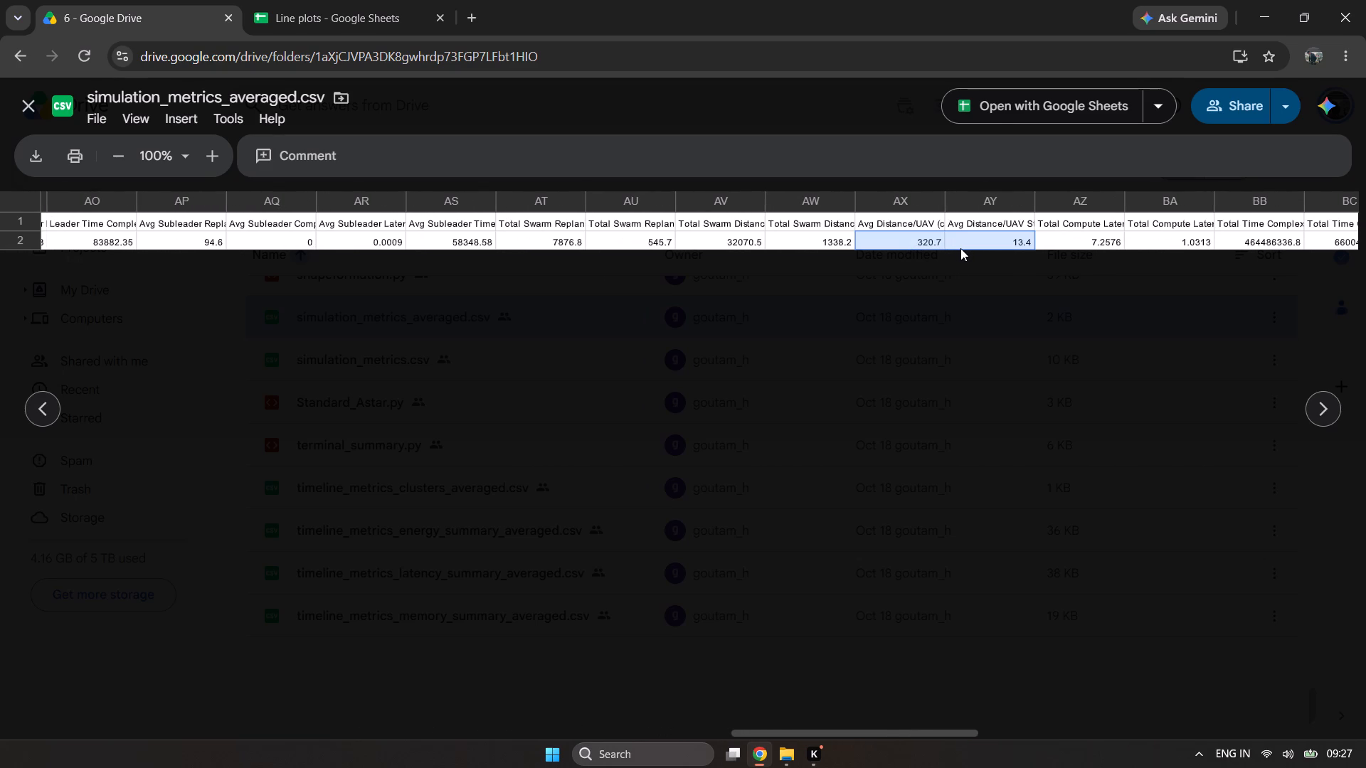
{"action": "key", "text": "ctrl+c"}
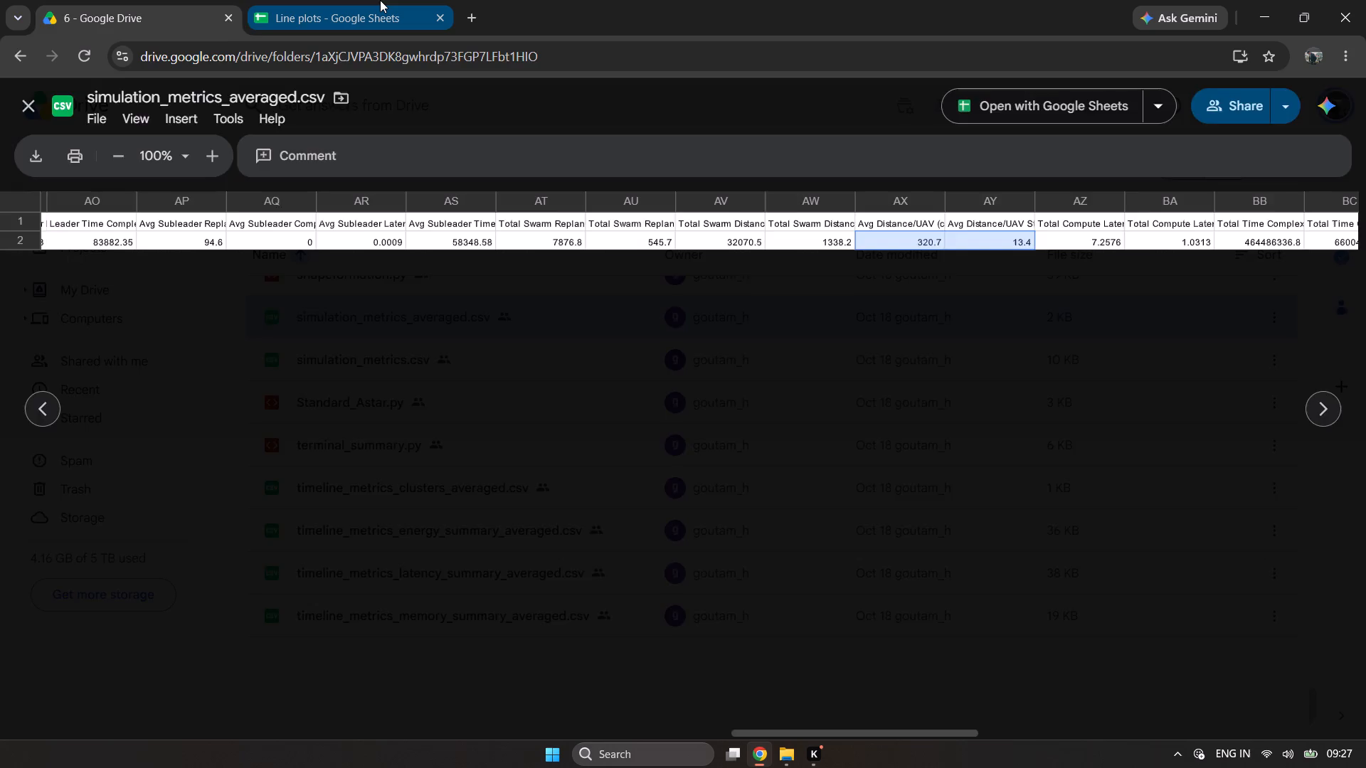
{"action": "left_click", "coordinate": [380, 0]}
{"action": "left_click", "coordinate": [892, 535]}
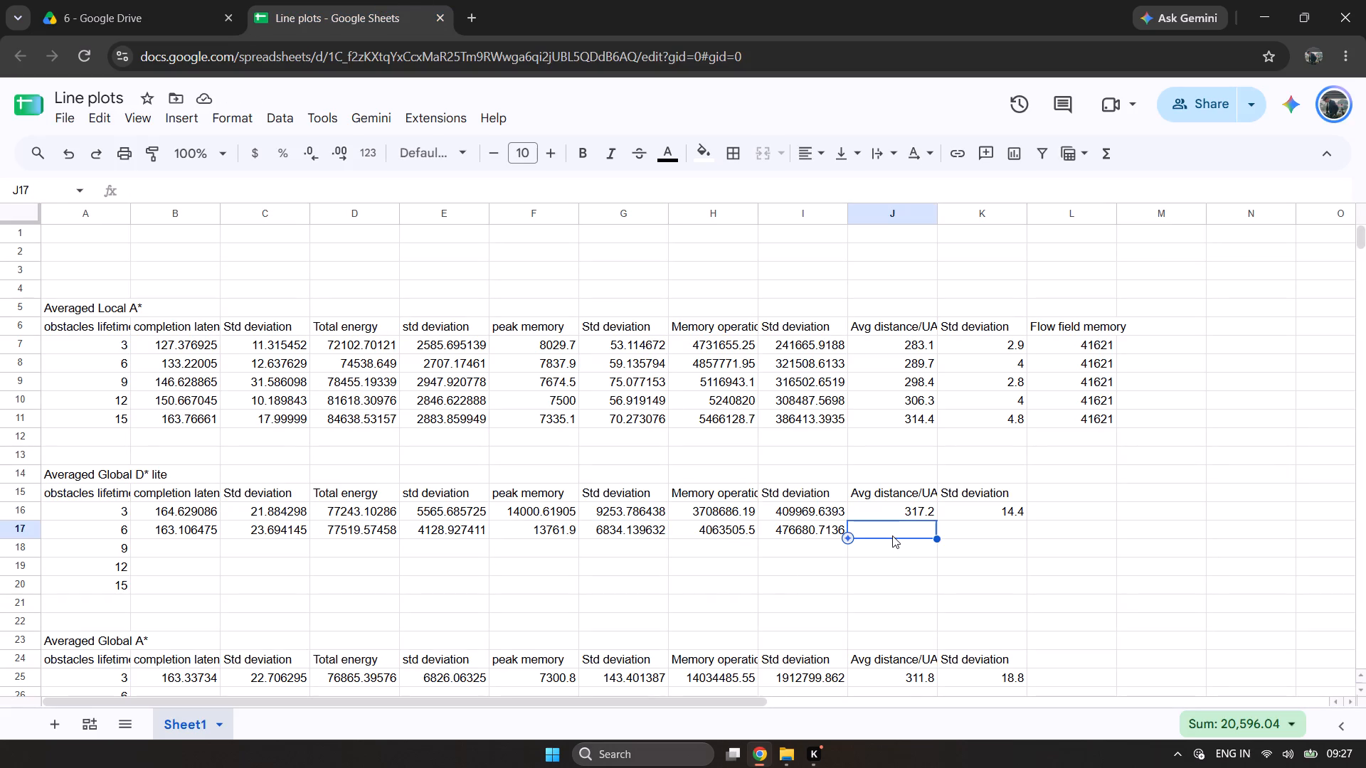
{"action": "key", "text": "ctrl+v"}
{"action": "left_click", "coordinate": [820, 582]}
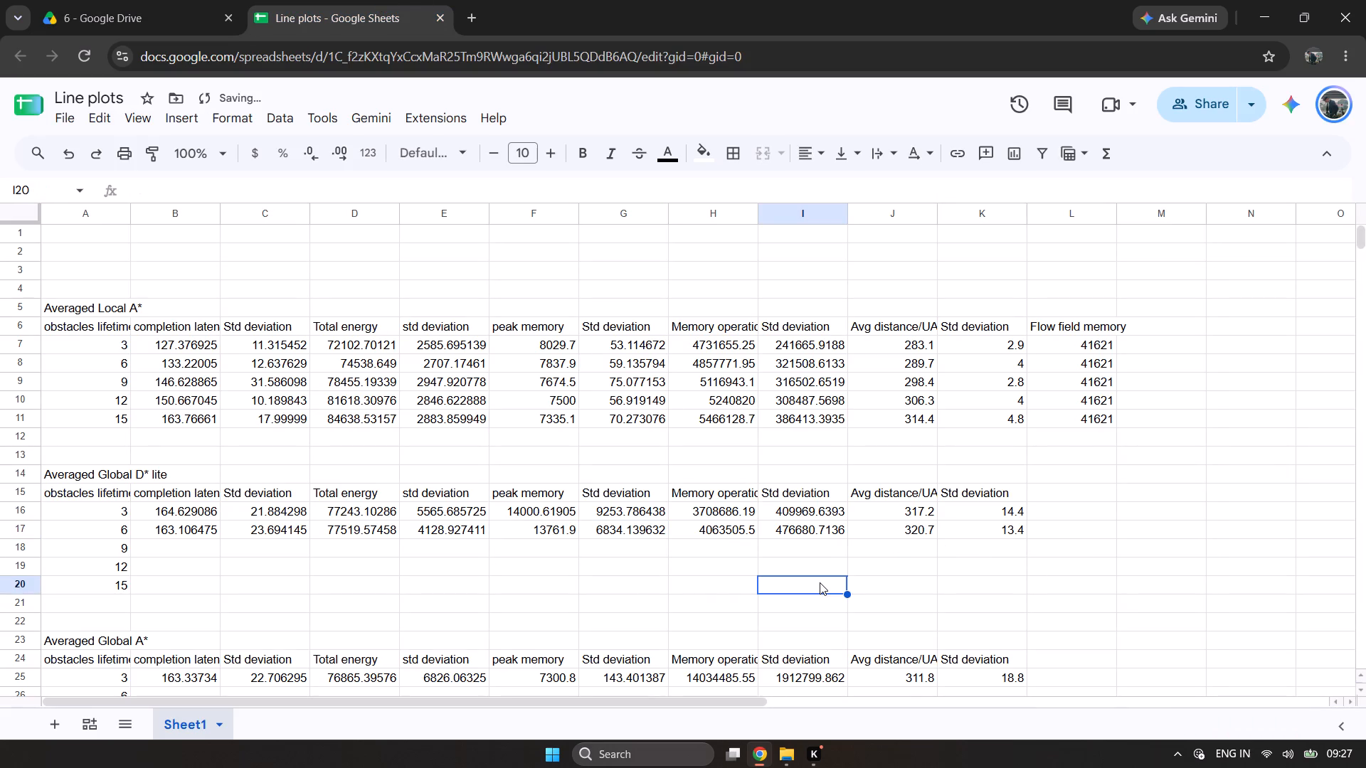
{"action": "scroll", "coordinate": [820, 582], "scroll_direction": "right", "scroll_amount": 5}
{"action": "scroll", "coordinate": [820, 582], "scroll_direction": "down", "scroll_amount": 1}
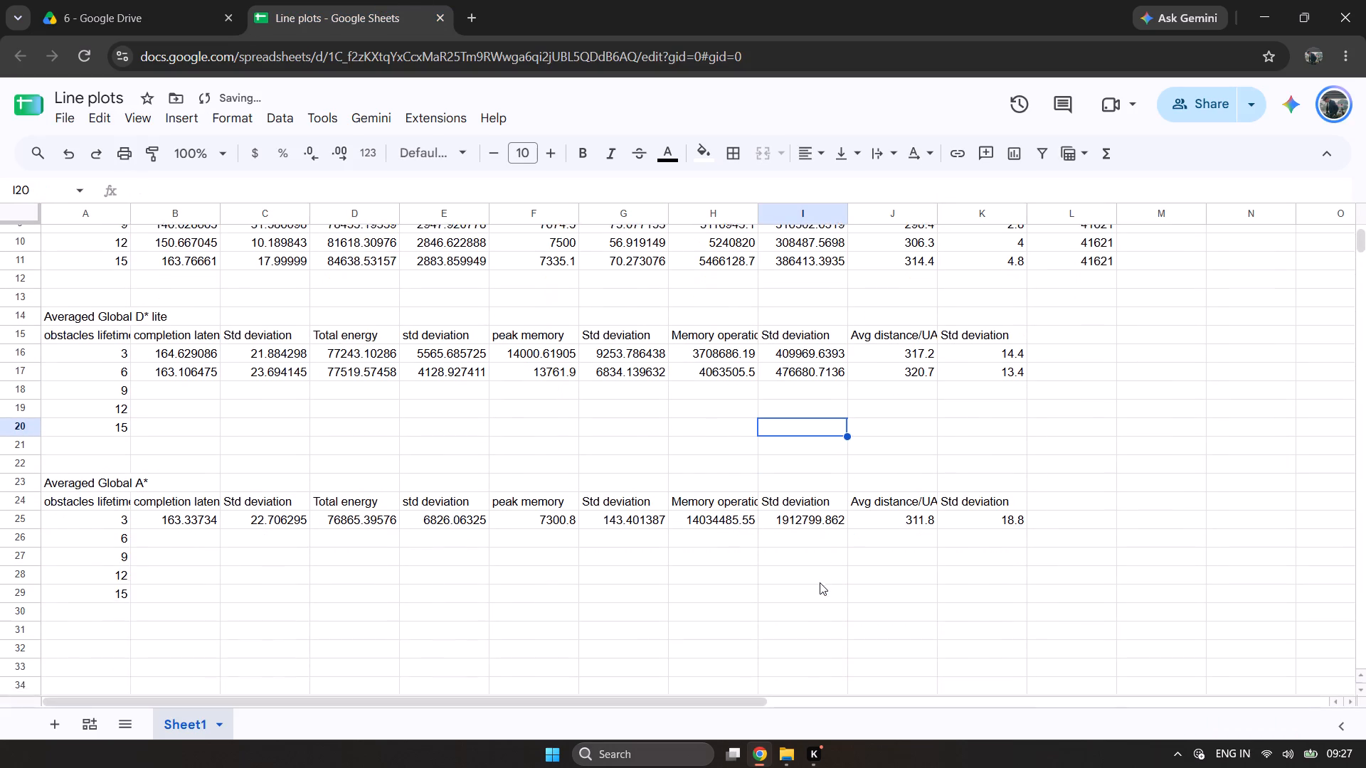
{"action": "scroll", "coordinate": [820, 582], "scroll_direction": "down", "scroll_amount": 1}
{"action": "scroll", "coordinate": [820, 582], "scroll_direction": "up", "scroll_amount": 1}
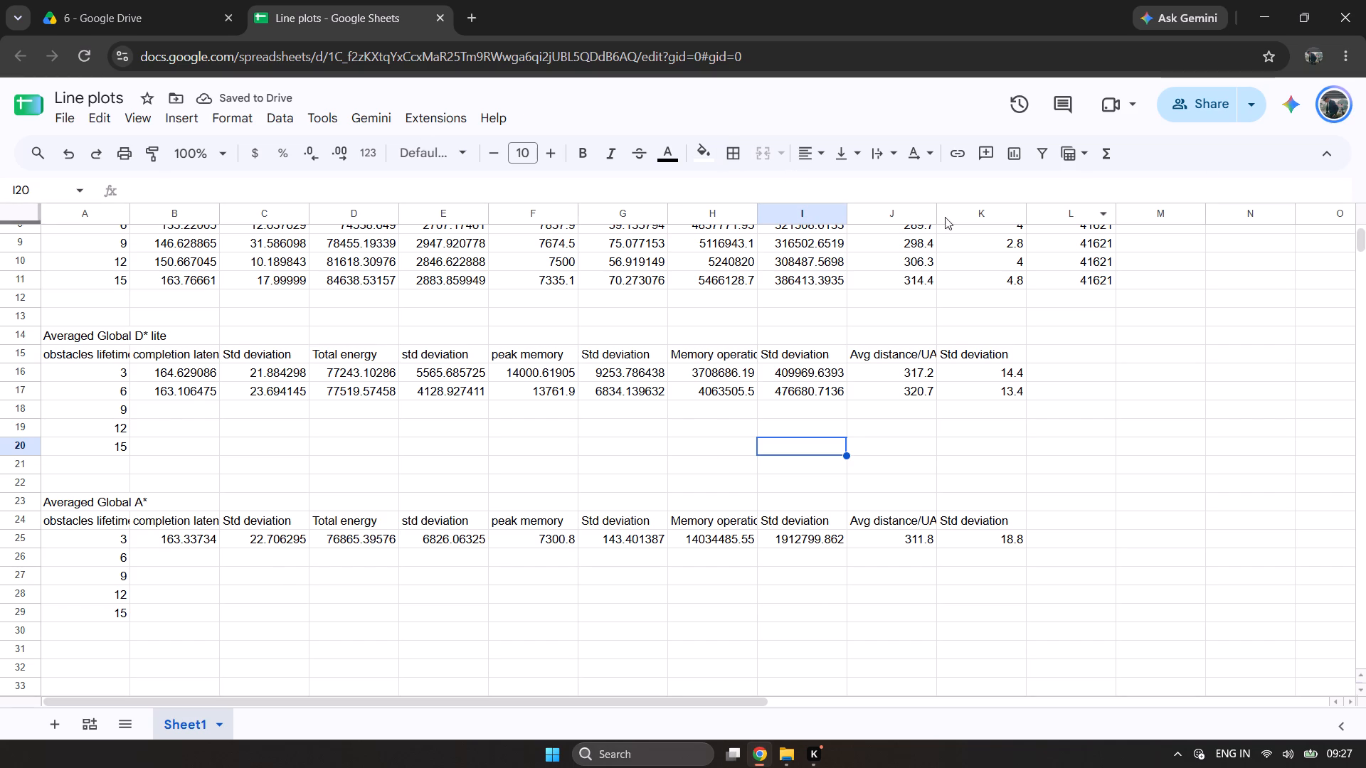
Close the browser window holding the Line plots spreadsheet and the Drive folder.
{"action": "left_click", "coordinate": [1362, 16]}
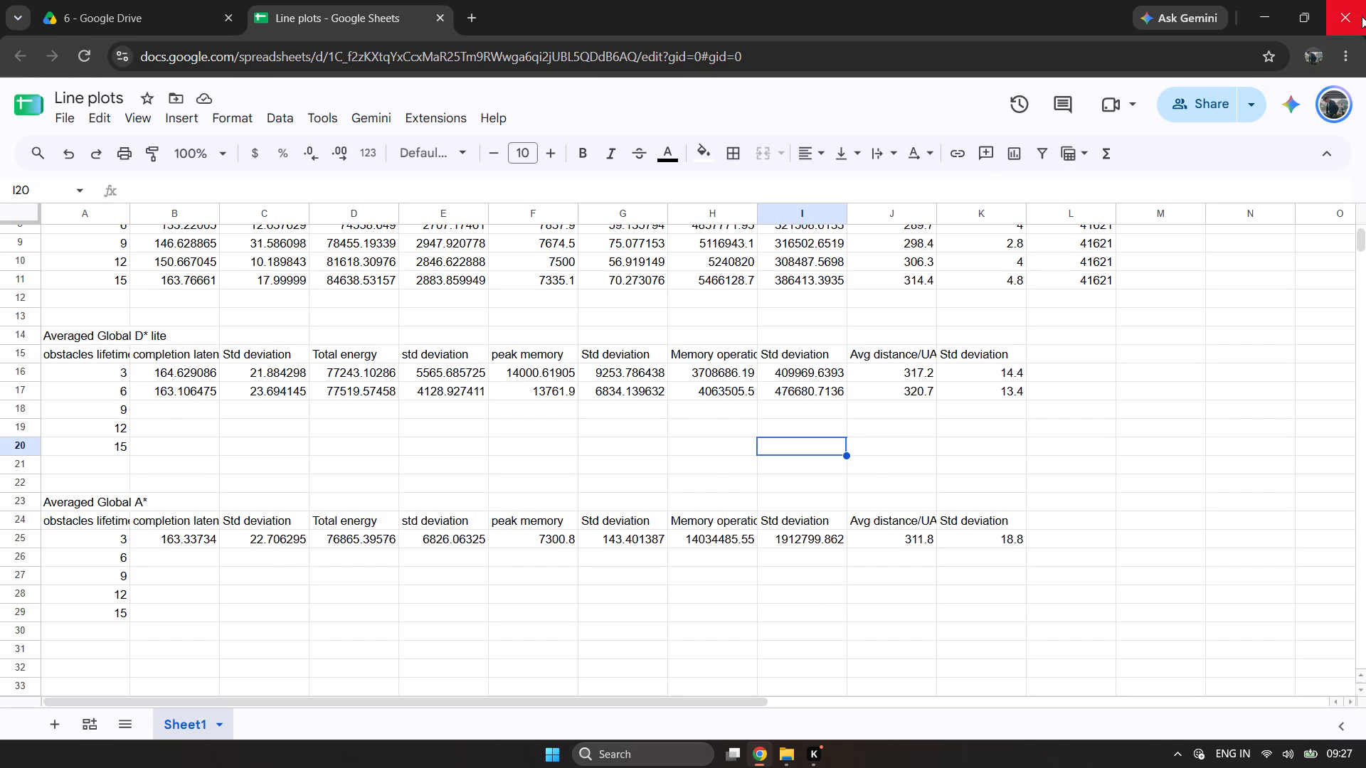
{"action": "left_click", "coordinate": [1362, 16]}
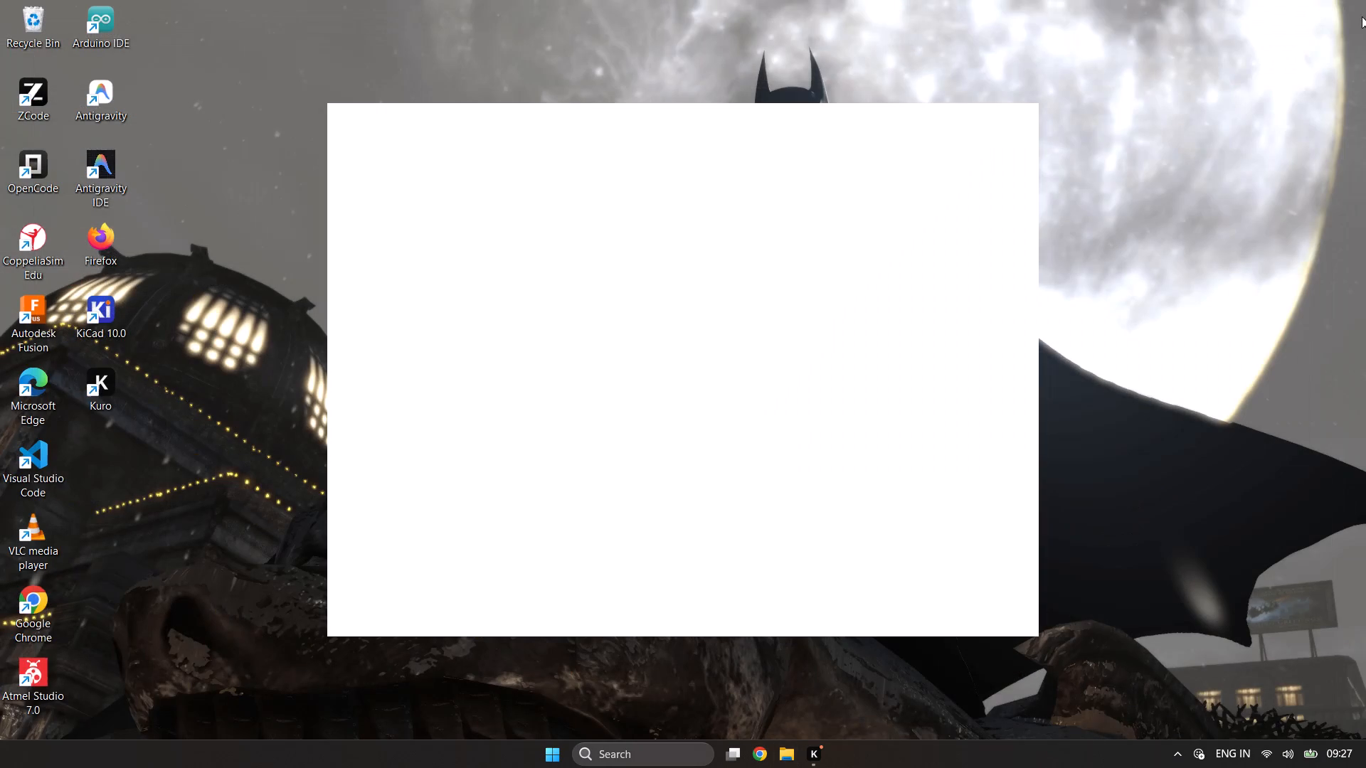